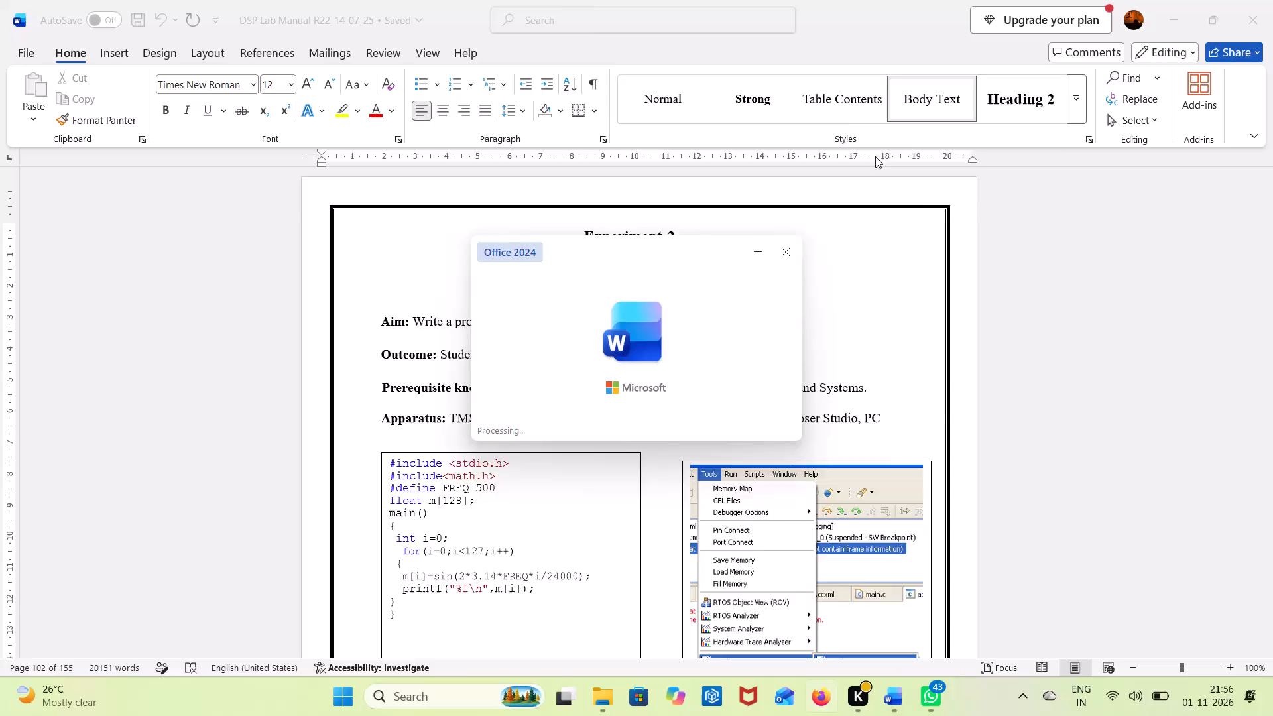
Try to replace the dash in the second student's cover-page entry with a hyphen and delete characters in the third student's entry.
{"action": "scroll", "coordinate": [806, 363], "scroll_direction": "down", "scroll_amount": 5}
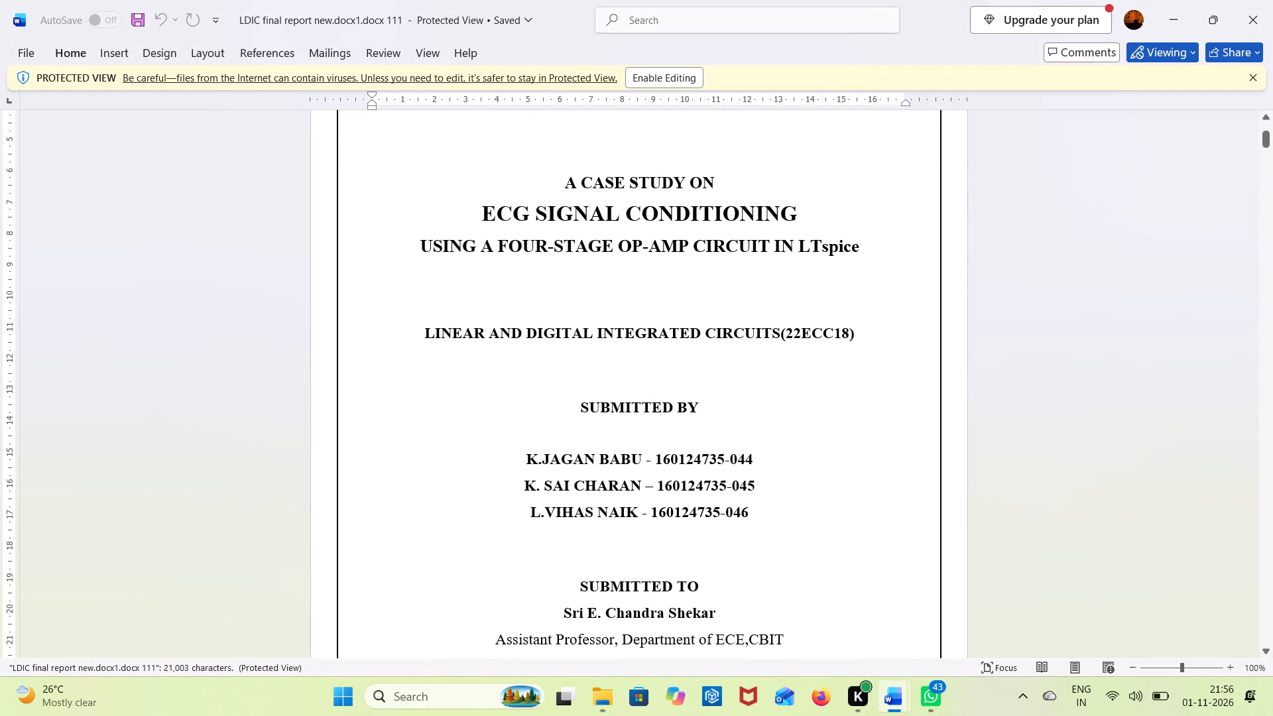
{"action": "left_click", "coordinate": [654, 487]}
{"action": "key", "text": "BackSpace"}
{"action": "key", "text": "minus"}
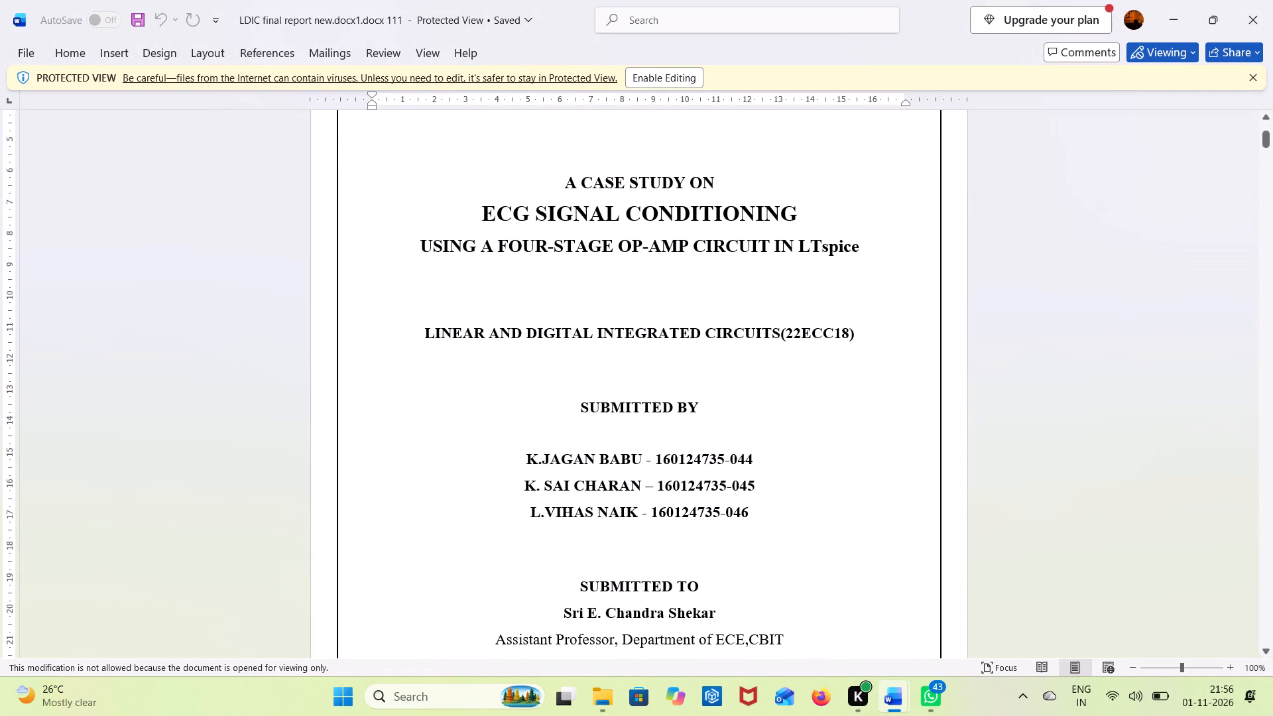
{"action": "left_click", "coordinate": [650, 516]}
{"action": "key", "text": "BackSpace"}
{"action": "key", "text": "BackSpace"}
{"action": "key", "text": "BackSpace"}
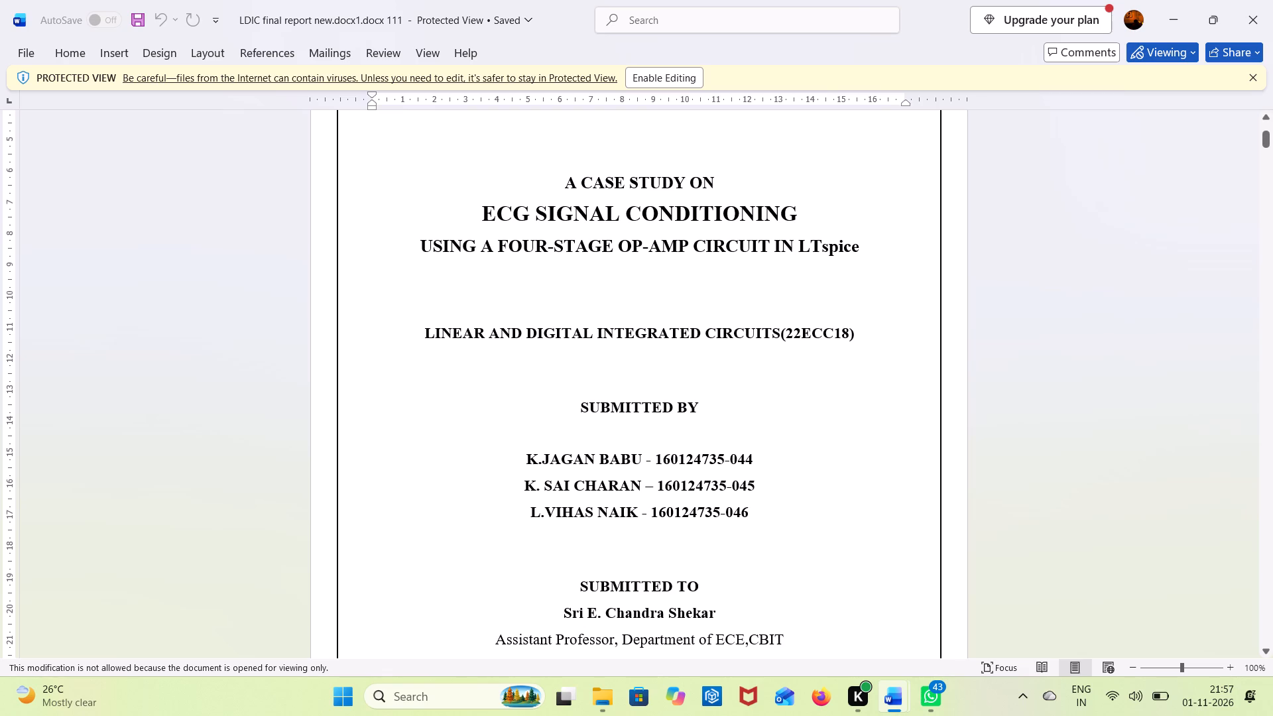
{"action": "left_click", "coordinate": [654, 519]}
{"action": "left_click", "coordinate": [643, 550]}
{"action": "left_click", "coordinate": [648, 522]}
Enable editing of the LDIC final report document.
{"action": "scroll", "coordinate": [698, 510], "scroll_direction": "down", "scroll_amount": 3}
{"action": "scroll", "coordinate": [699, 510], "scroll_direction": "up", "scroll_amount": 5}
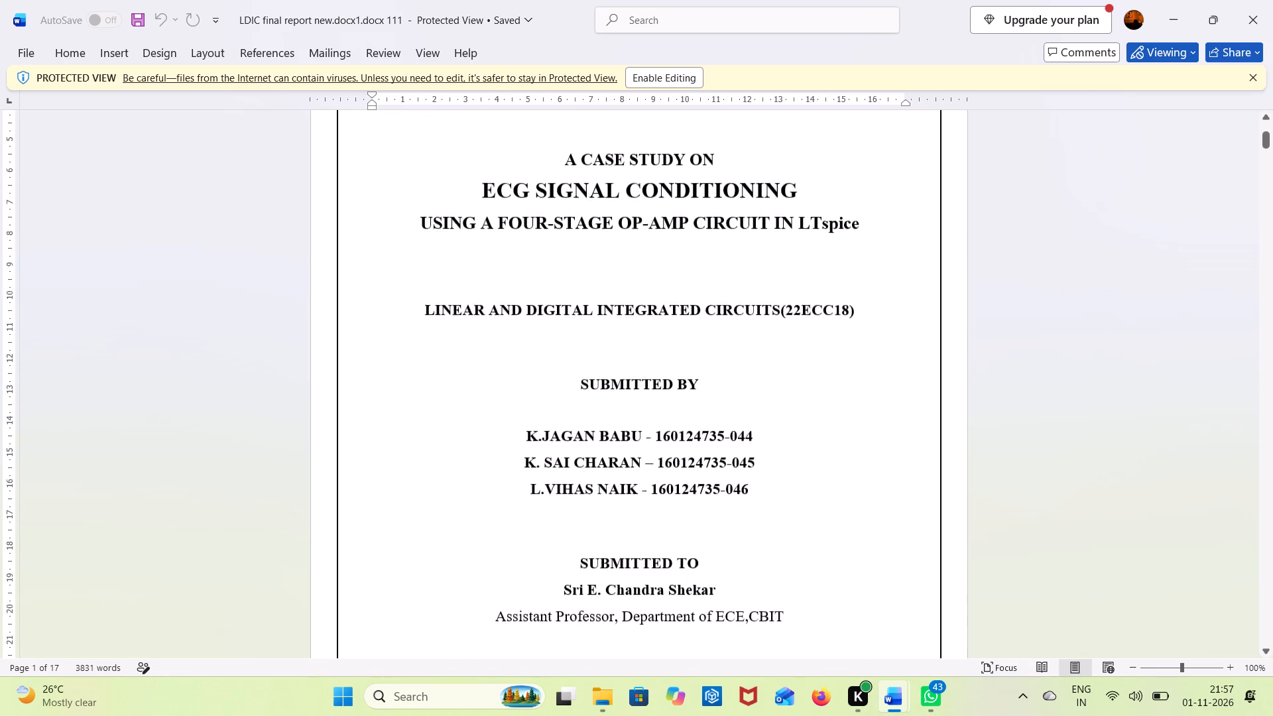
{"action": "scroll", "coordinate": [703, 496], "scroll_direction": "up", "scroll_amount": 6}
{"action": "scroll", "coordinate": [708, 489], "scroll_direction": "down", "scroll_amount": 3}
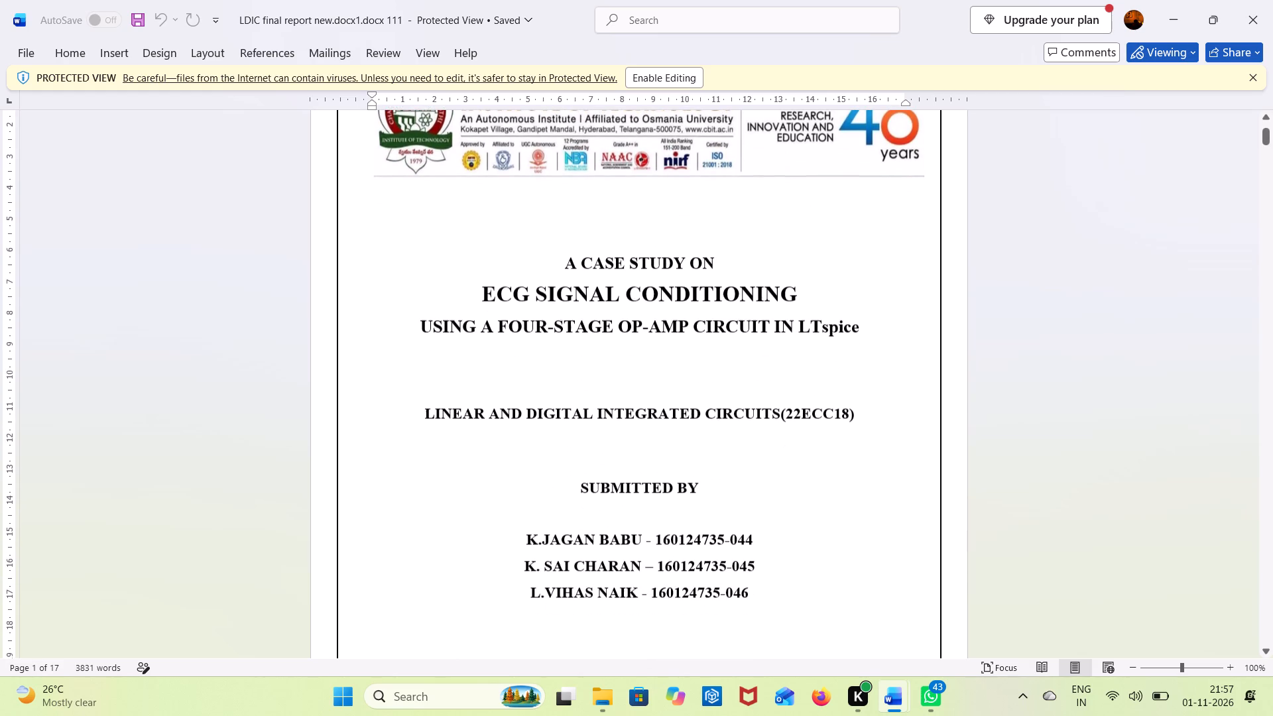
{"action": "left_click", "coordinate": [654, 79]}
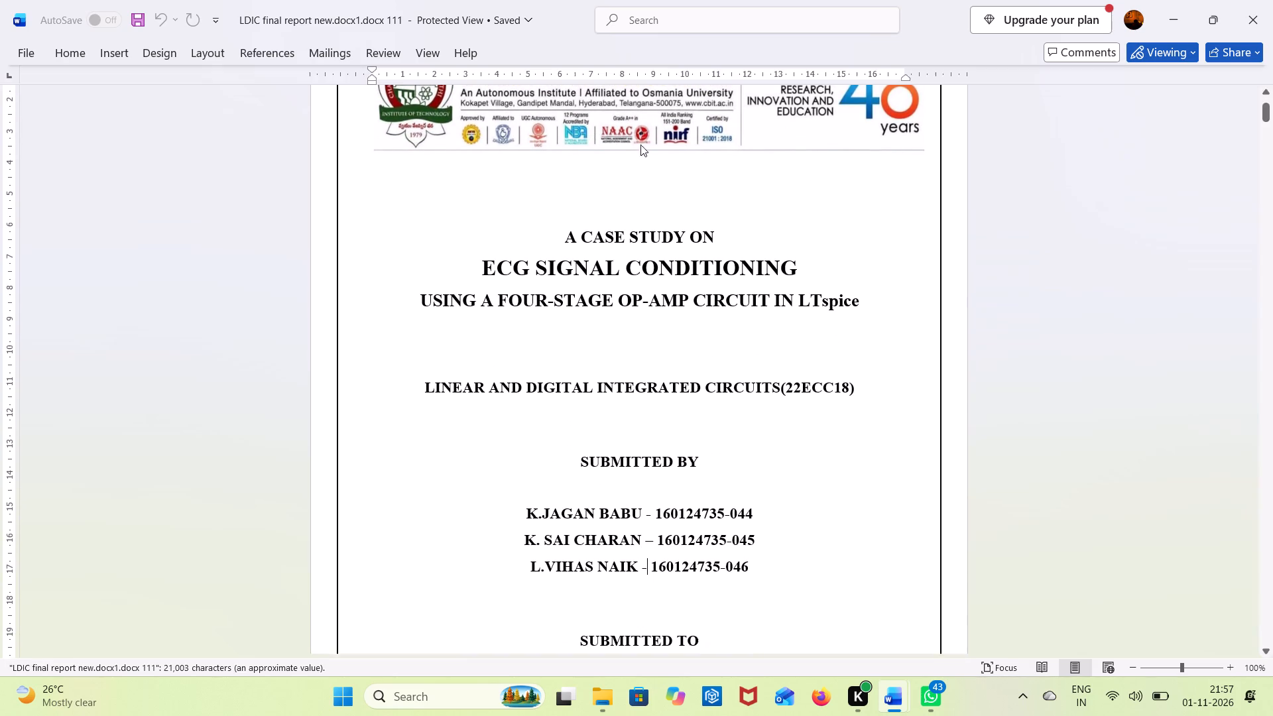
Replace the dash between the second student's name and roll number on the cover page with a hyphen followed by a space.
{"action": "scroll", "coordinate": [663, 554], "scroll_direction": "down", "scroll_amount": 7}
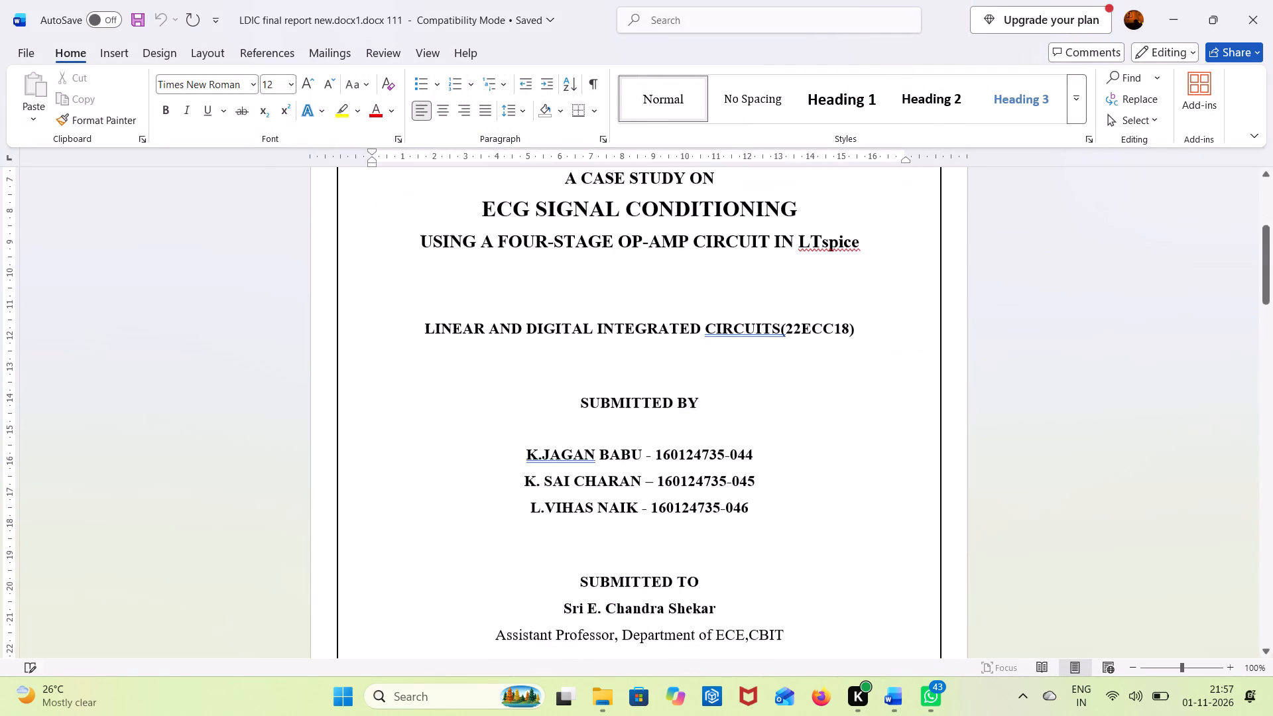
{"action": "left_click", "coordinate": [656, 462]}
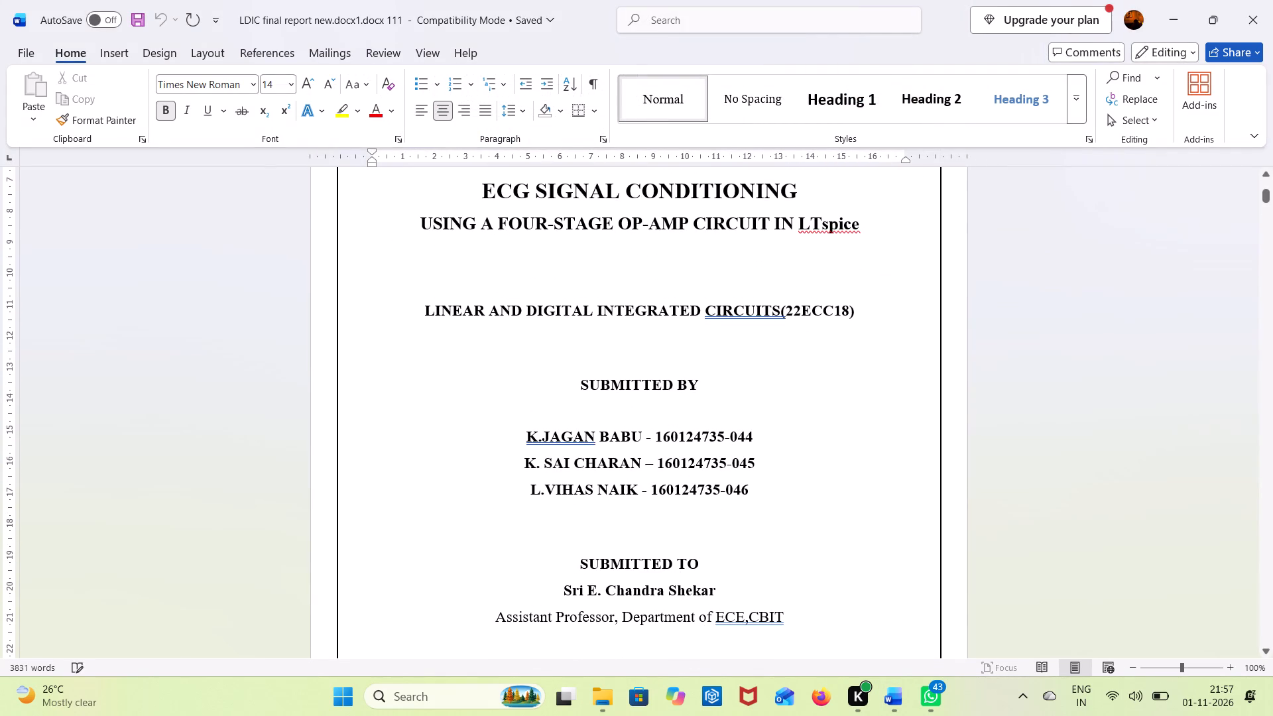
{"action": "key", "text": "BackSpace"}
{"action": "key", "text": "BackSpace"}
{"action": "key", "text": "minus"}
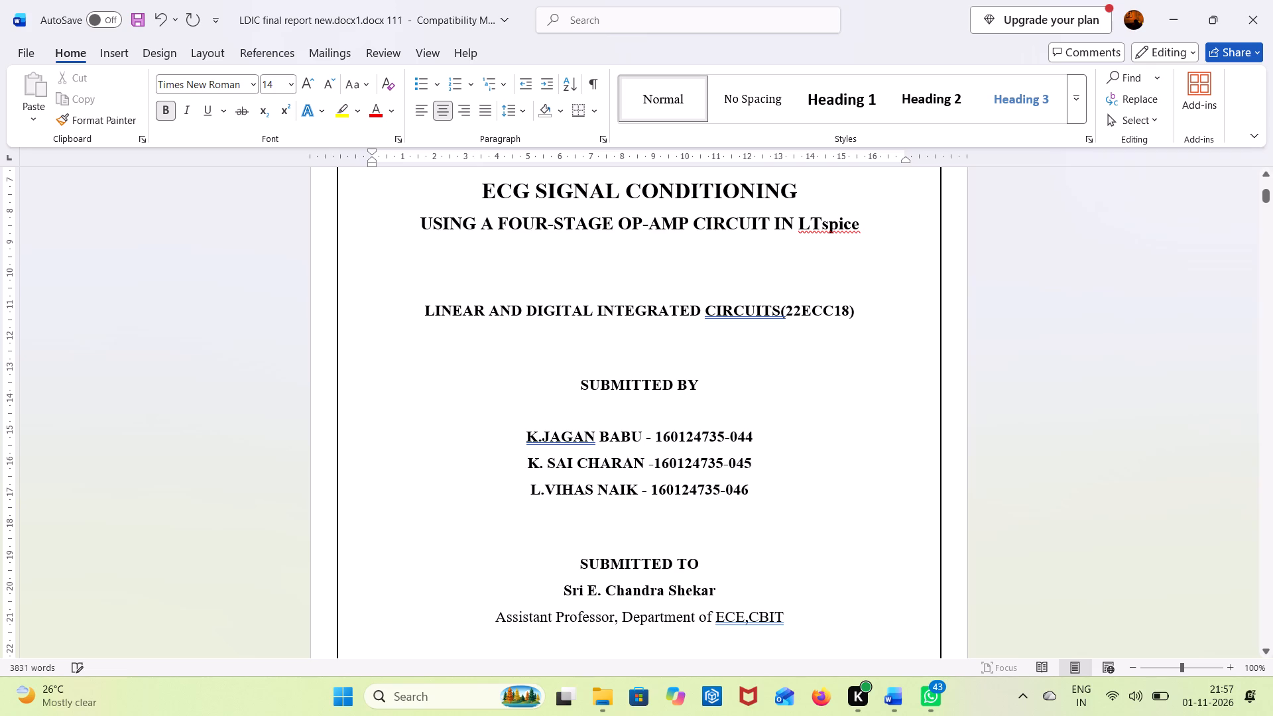
{"action": "key", "text": "space"}
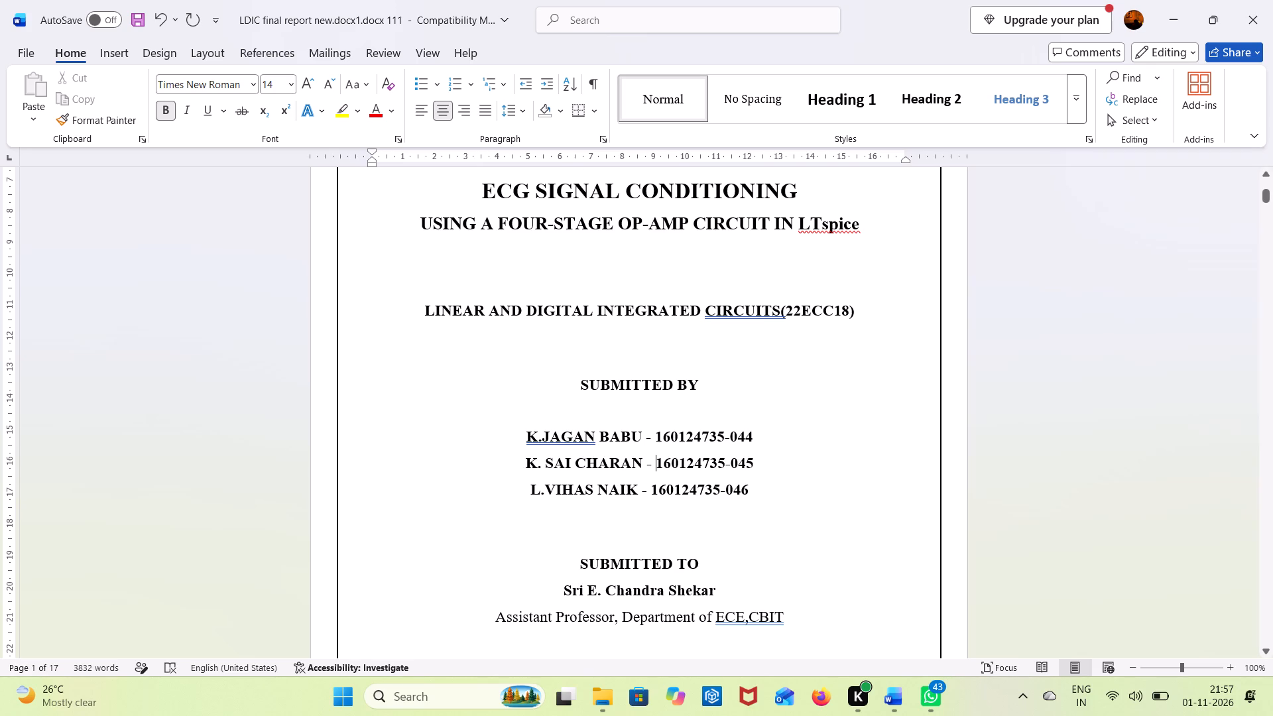
Delete the "Supervisor:" line on the Certificate page and insert three blank lines above the professor's name.
{"action": "scroll", "coordinate": [664, 367], "scroll_direction": "up", "scroll_amount": 3}
{"action": "scroll", "coordinate": [664, 366], "scroll_direction": "down", "scroll_amount": 4}
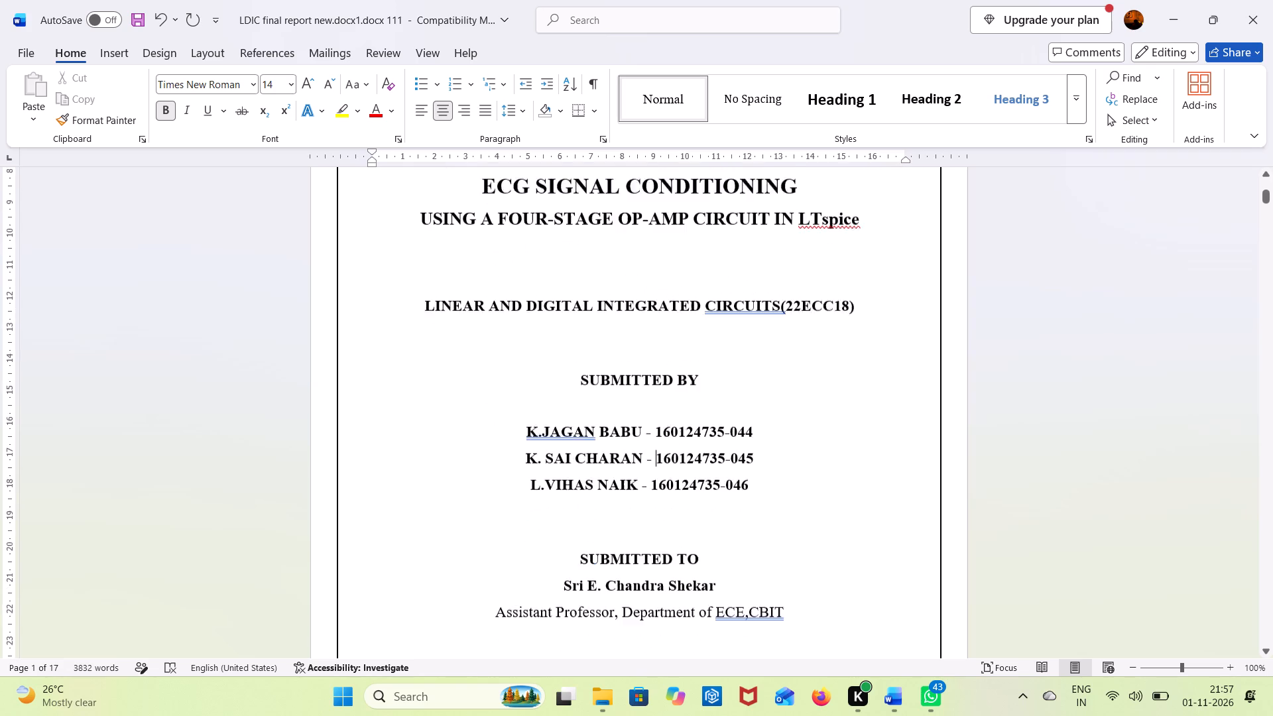
{"action": "scroll", "coordinate": [666, 364], "scroll_direction": "down", "scroll_amount": 10}
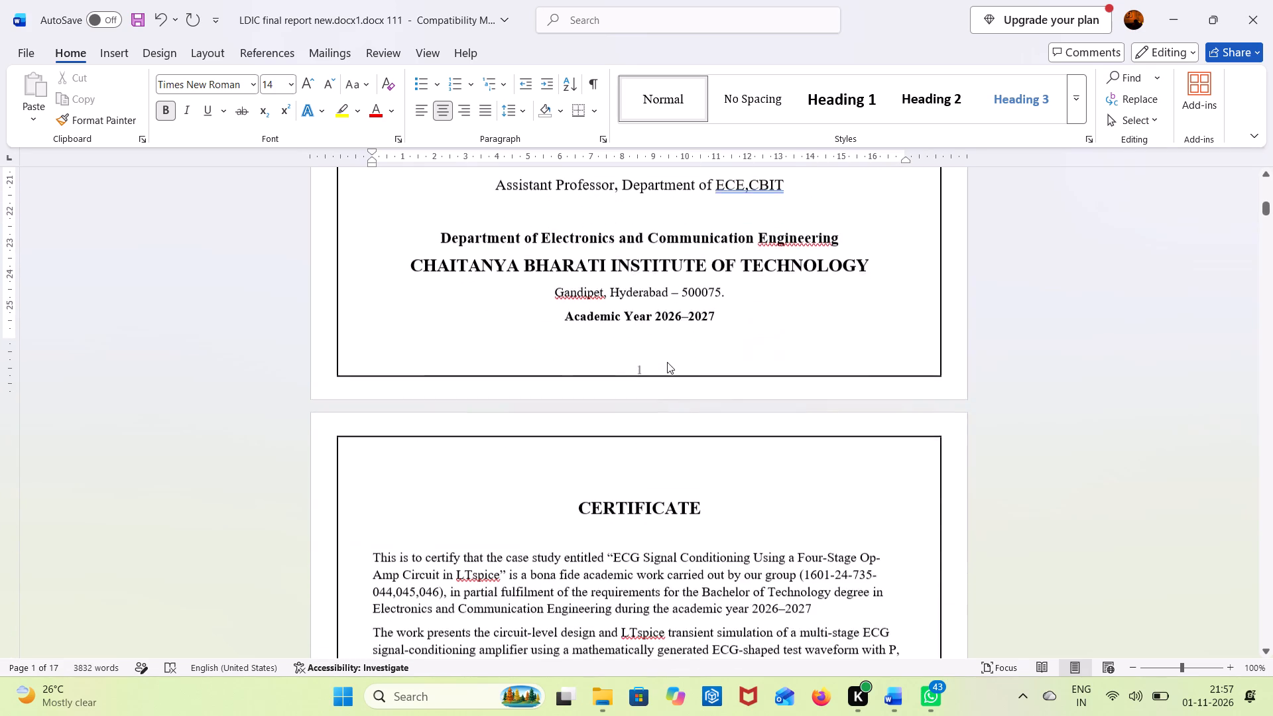
{"action": "scroll", "coordinate": [667, 362], "scroll_direction": "down", "scroll_amount": 7}
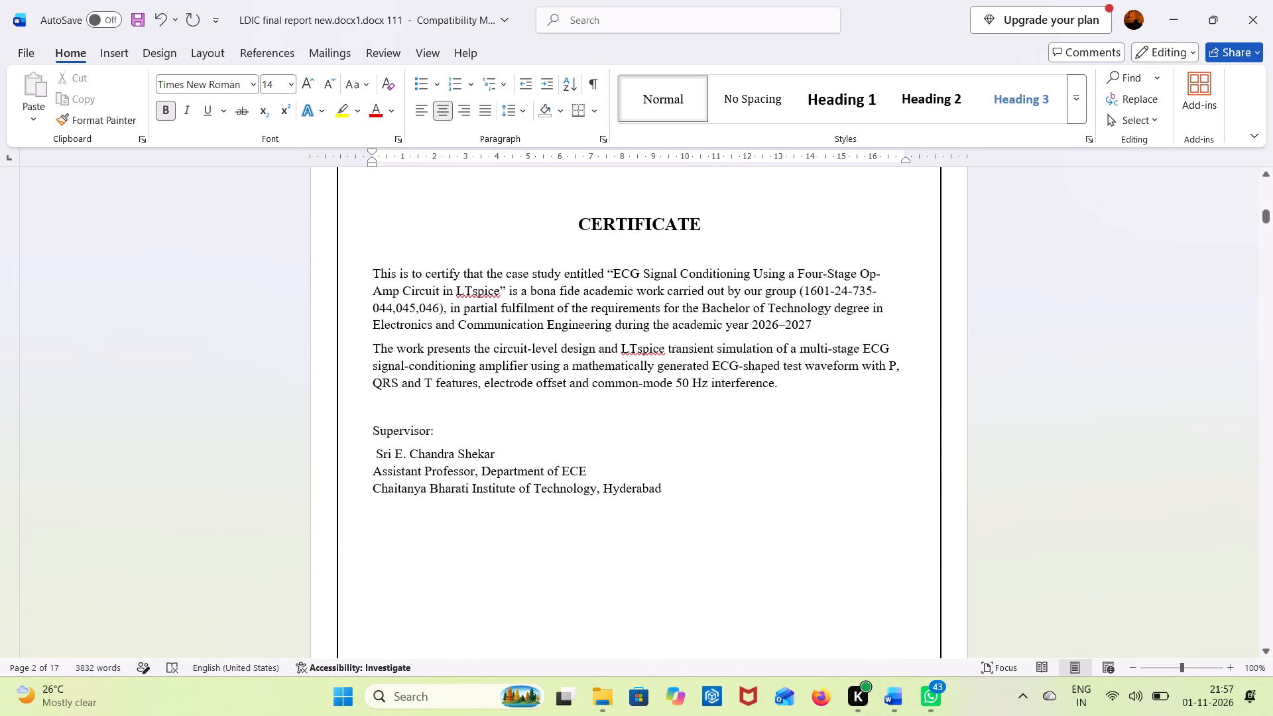
{"action": "left_click", "coordinate": [440, 408]}
{"action": "left_click", "coordinate": [436, 429]}
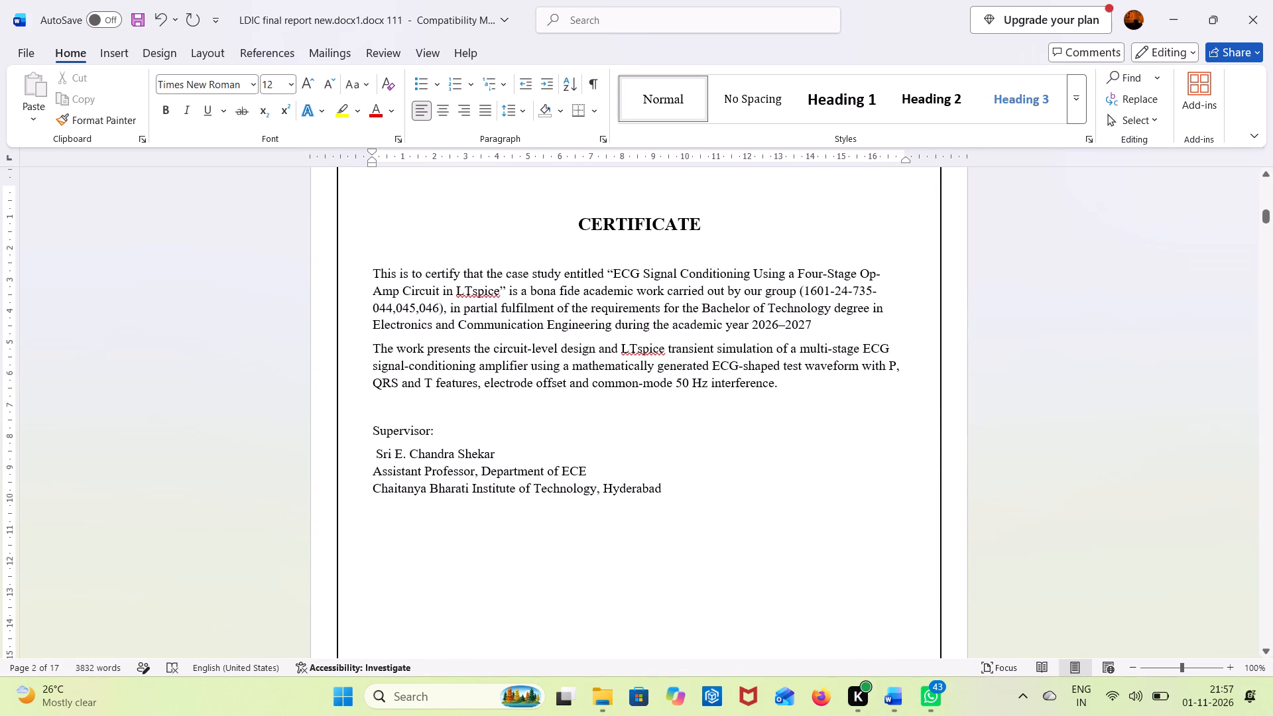
{"action": "key", "text": "BackSpace"}
{"action": "key", "text": "BackSpace"}
{"action": "key", "text": "BackSpace"}
{"action": "key", "text": "BackSpace"}
{"action": "key", "text": "BackSpace"}
{"action": "key", "text": "BackSpace"}
{"action": "key", "text": "BackSpace"}
{"action": "key", "text": "BackSpace"}
{"action": "key", "text": "BackSpace"}
{"action": "key", "text": "BackSpace"}
{"action": "key", "text": "BackSpace"}
{"action": "key", "text": "BackSpace"}
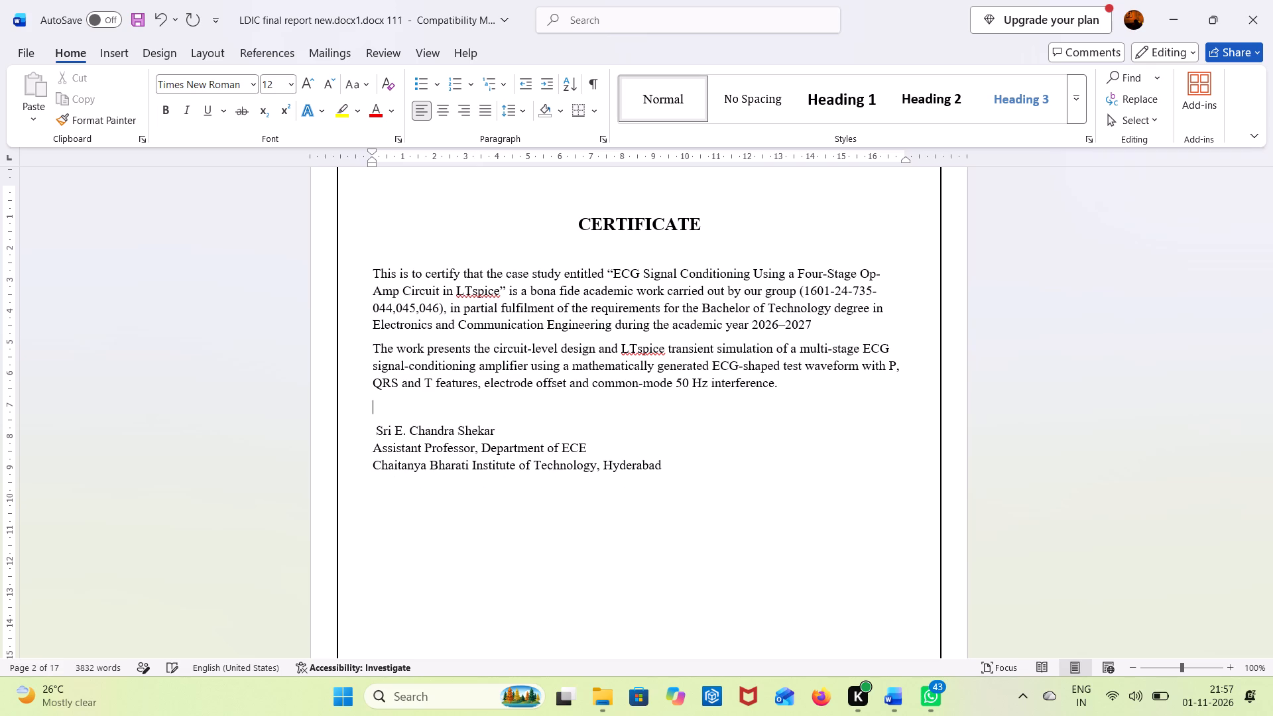
{"action": "key", "text": "Return"}
{"action": "key", "text": "Return"}
{"action": "key", "text": "Return"}
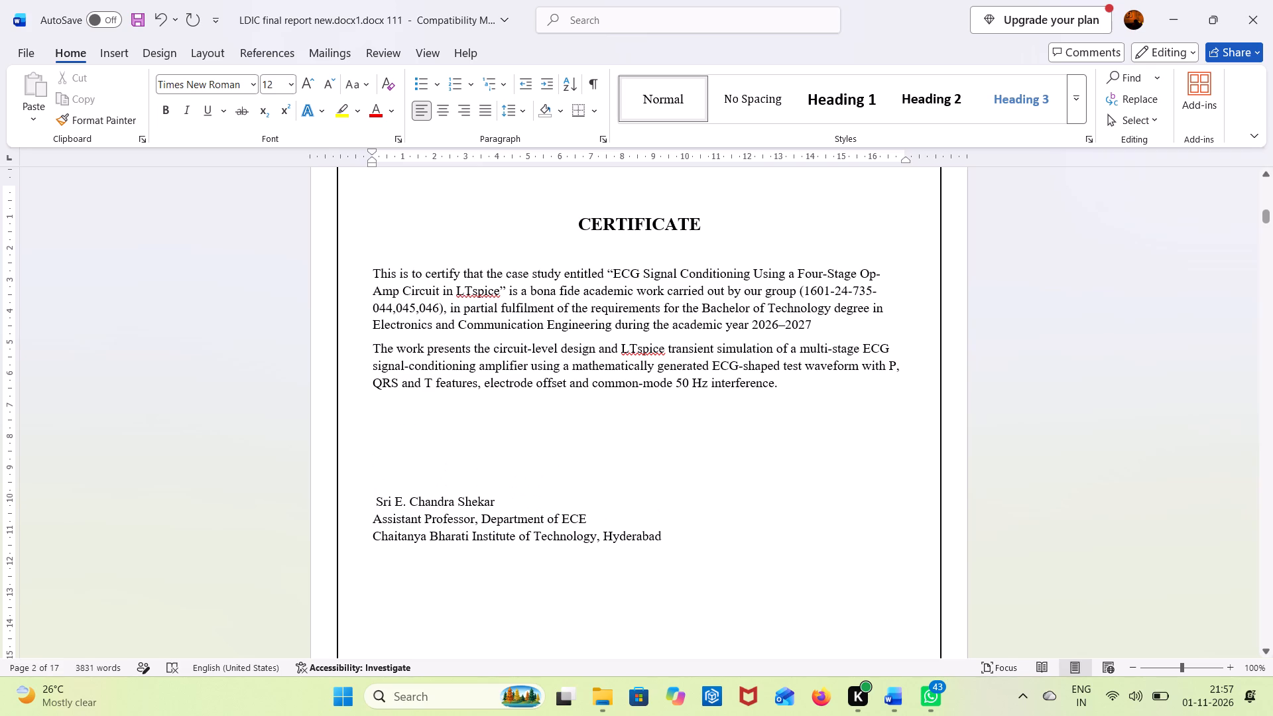
Set the two body paragraphs of the Certificate page to font size 14.
{"action": "left_click_drag", "start_coordinate": [366, 263], "coordinate": [617, 335]}
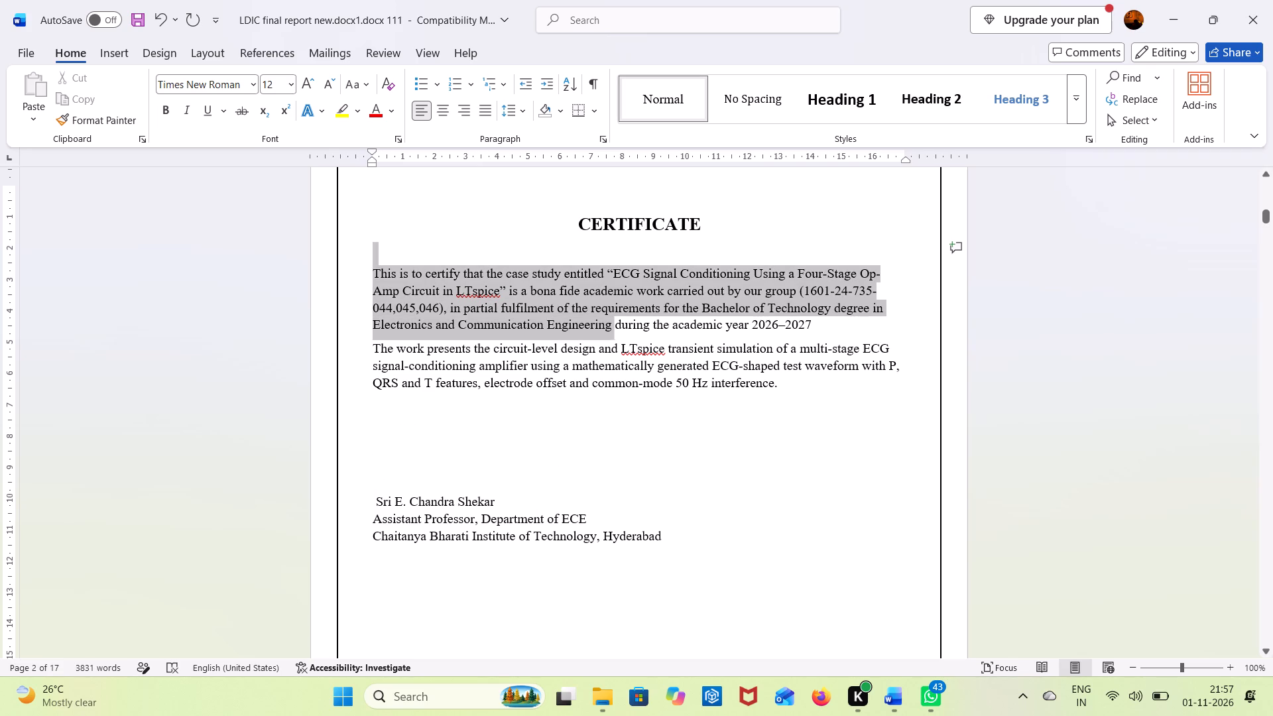
{"action": "left_click_drag", "start_coordinate": [617, 335], "coordinate": [779, 391]}
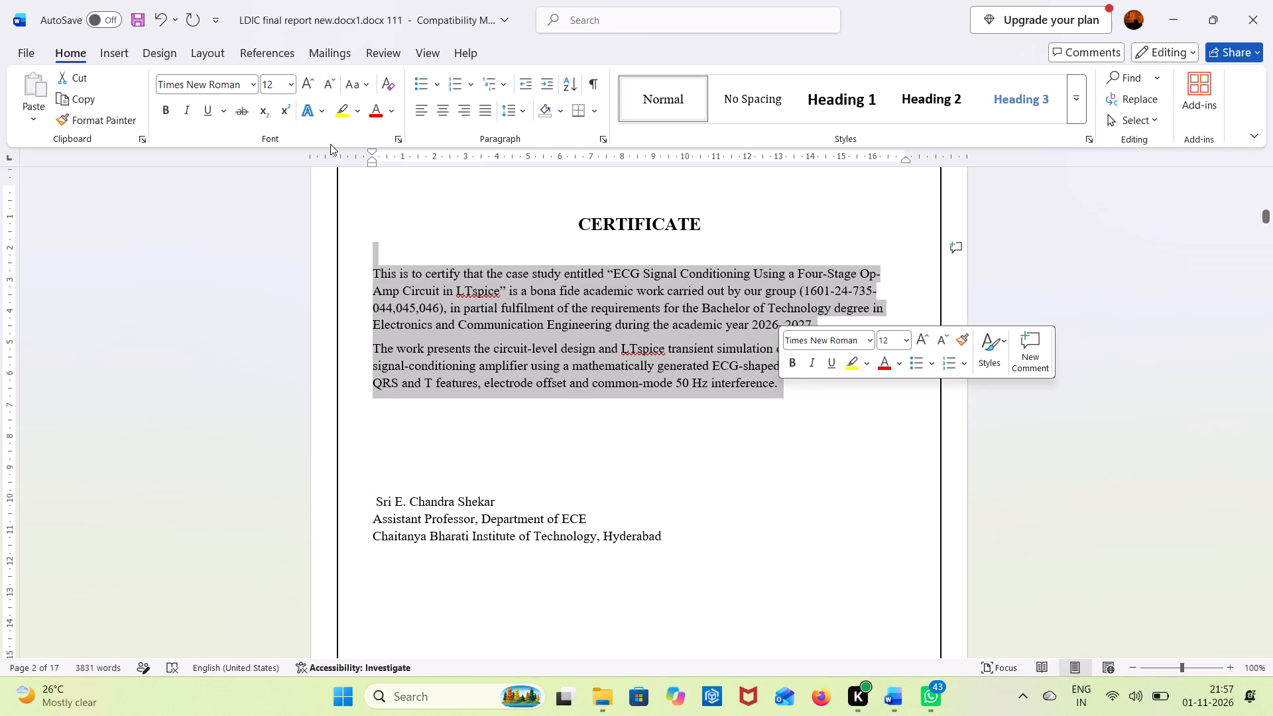
{"action": "left_click", "coordinate": [290, 86]}
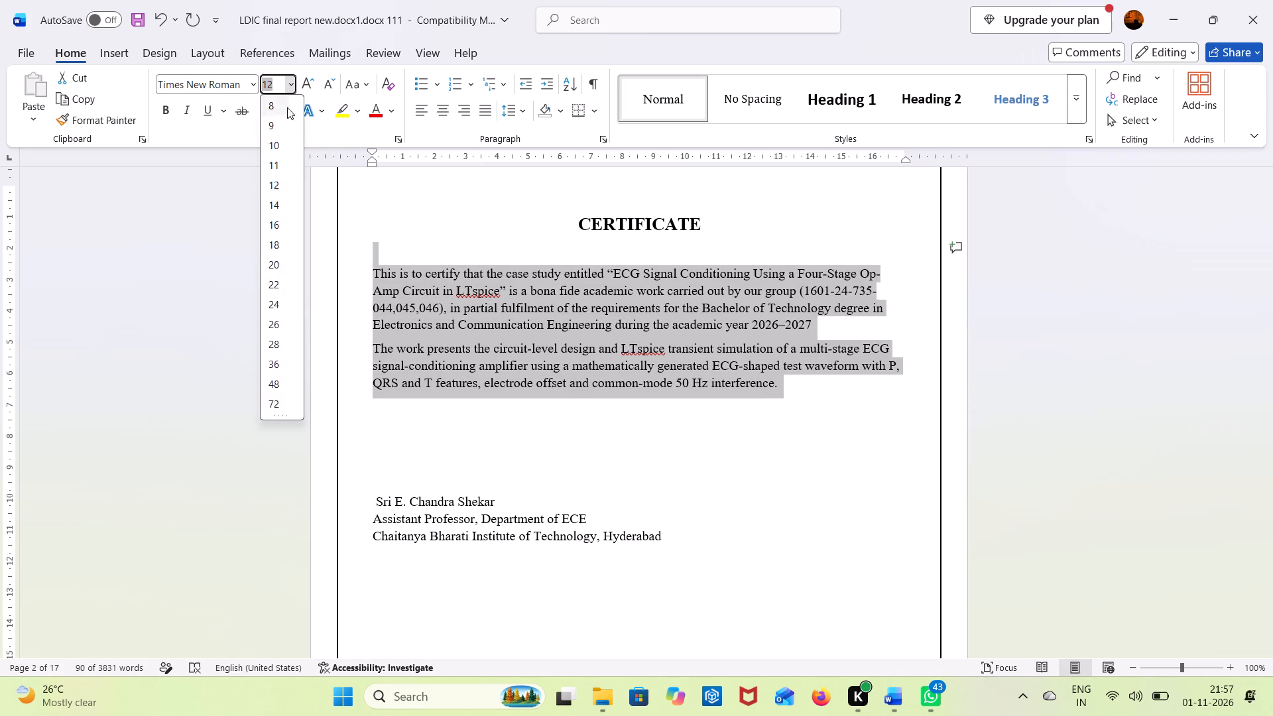
{"action": "left_click", "coordinate": [279, 206]}
Increase the professor's name, designation and institute lines on the Certificate page to font size 14.
{"action": "scroll", "coordinate": [466, 474], "scroll_direction": "down", "scroll_amount": 1}
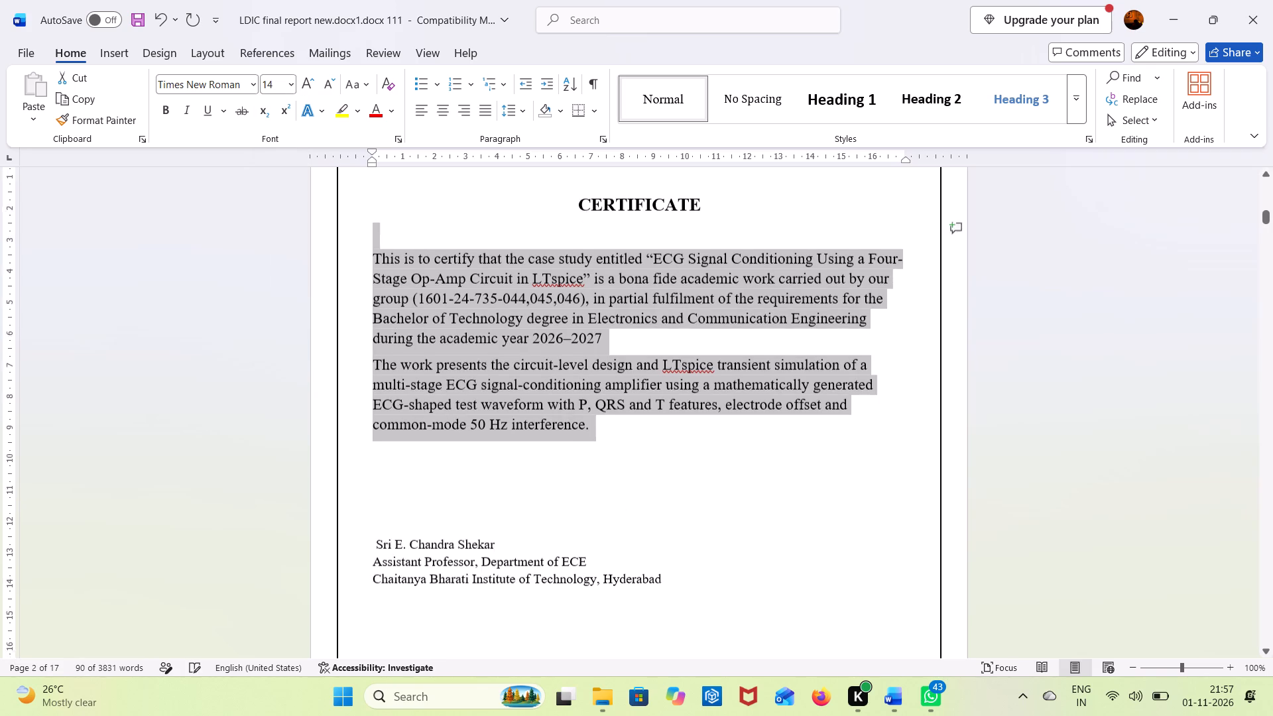
{"action": "scroll", "coordinate": [466, 474], "scroll_direction": "down", "scroll_amount": 1}
{"action": "left_click_drag", "start_coordinate": [670, 518], "coordinate": [353, 475]}
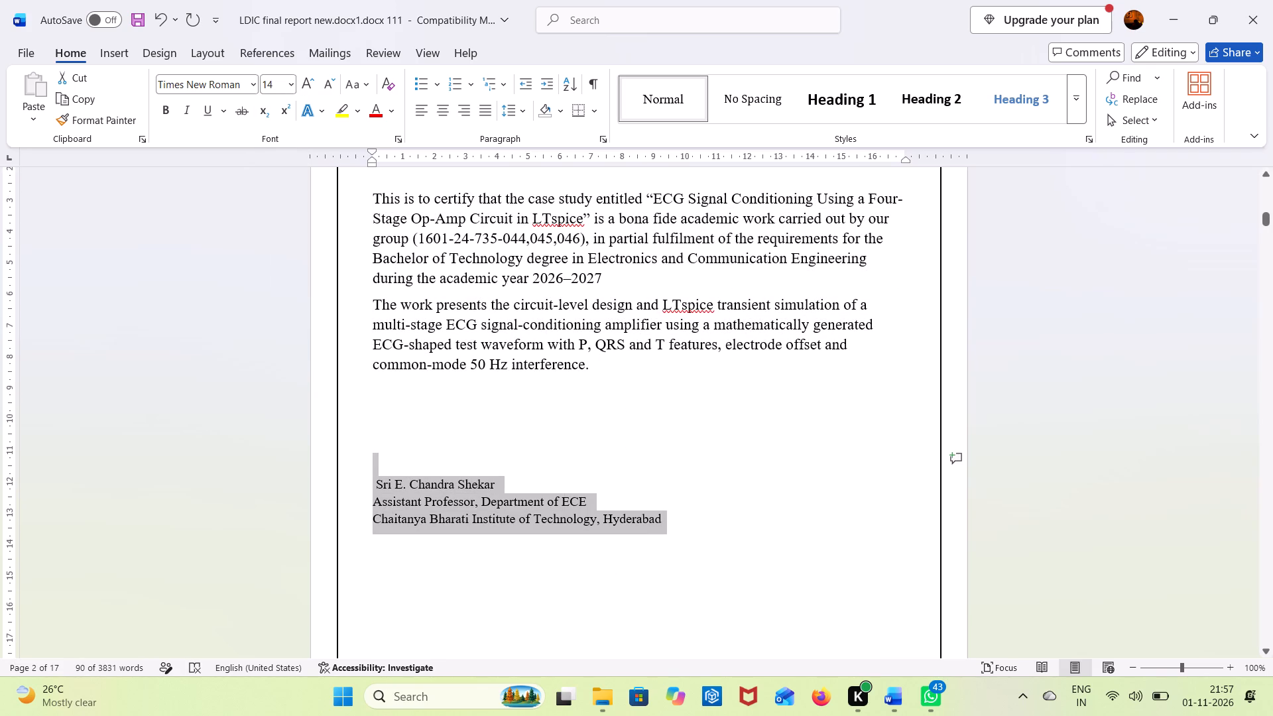
{"action": "left_click_drag", "start_coordinate": [353, 475], "coordinate": [352, 474]}
{"action": "left_click", "coordinate": [308, 81]}
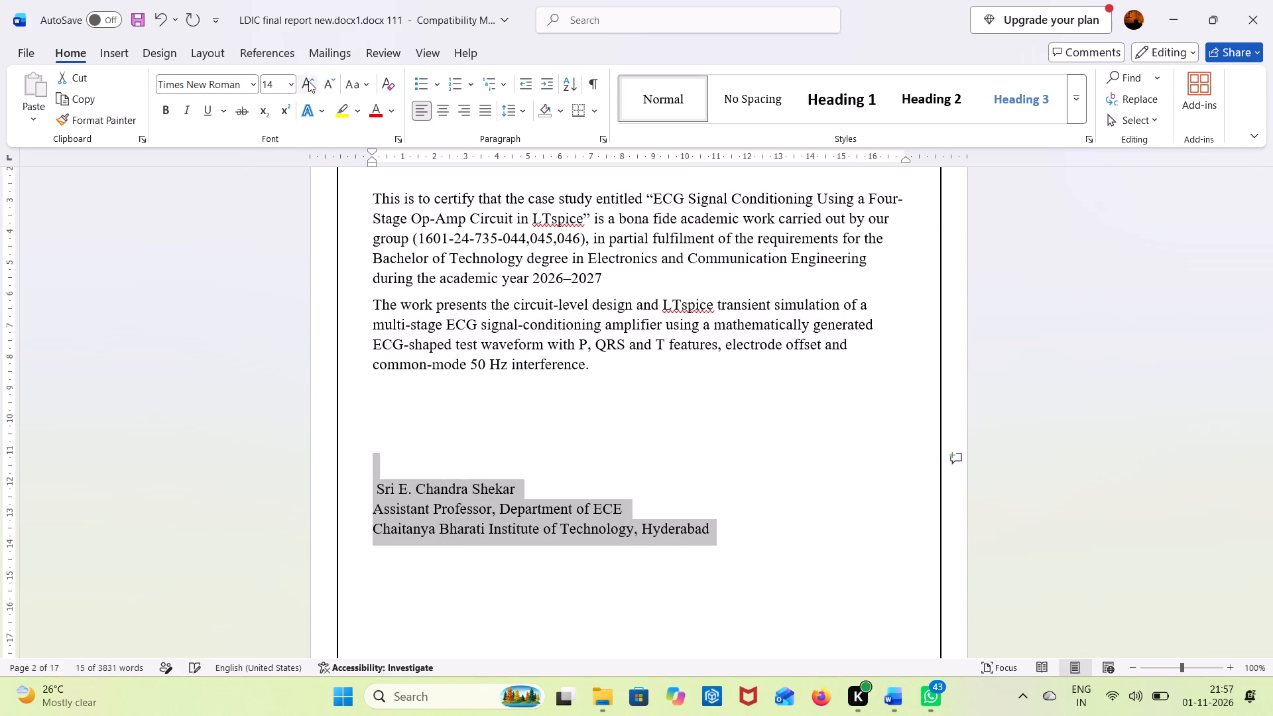
{"action": "left_click", "coordinate": [429, 415]}
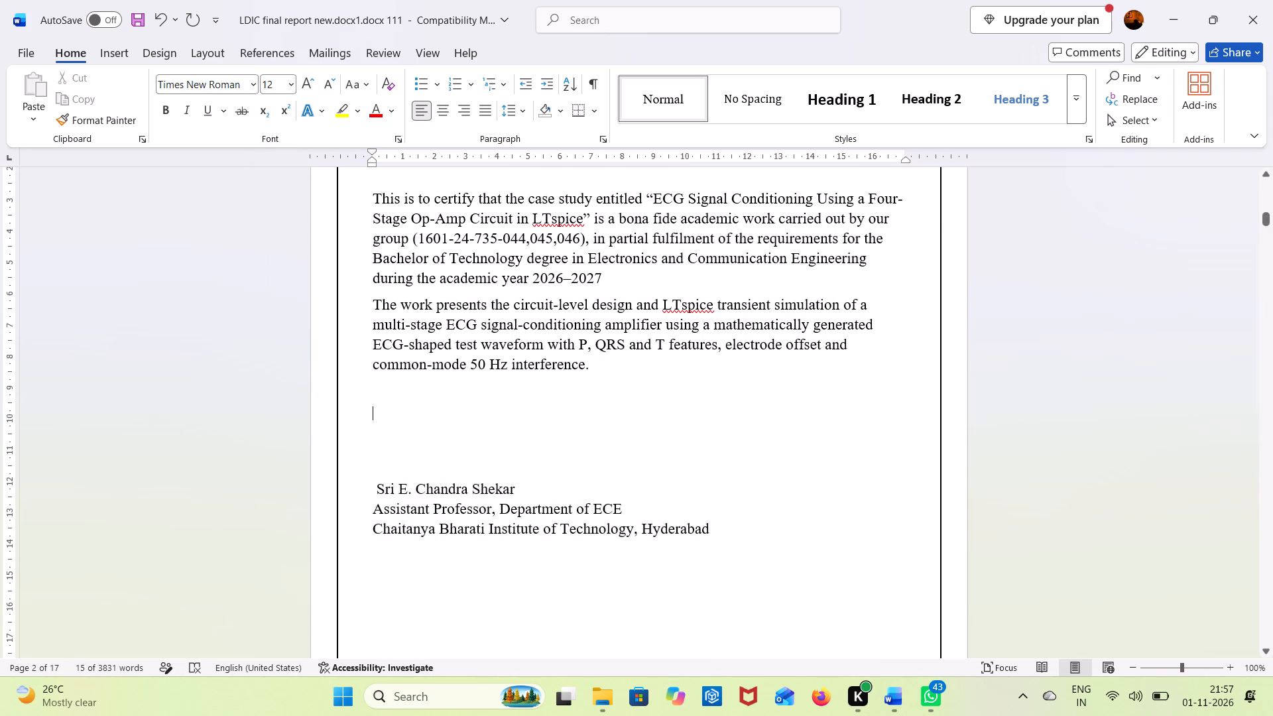
Increase the font size of the Declaration text by one size step, from the opening sentence through the Date line.
{"action": "scroll", "coordinate": [427, 418], "scroll_direction": "down", "scroll_amount": 19}
{"action": "scroll", "coordinate": [427, 422], "scroll_direction": "down", "scroll_amount": 5}
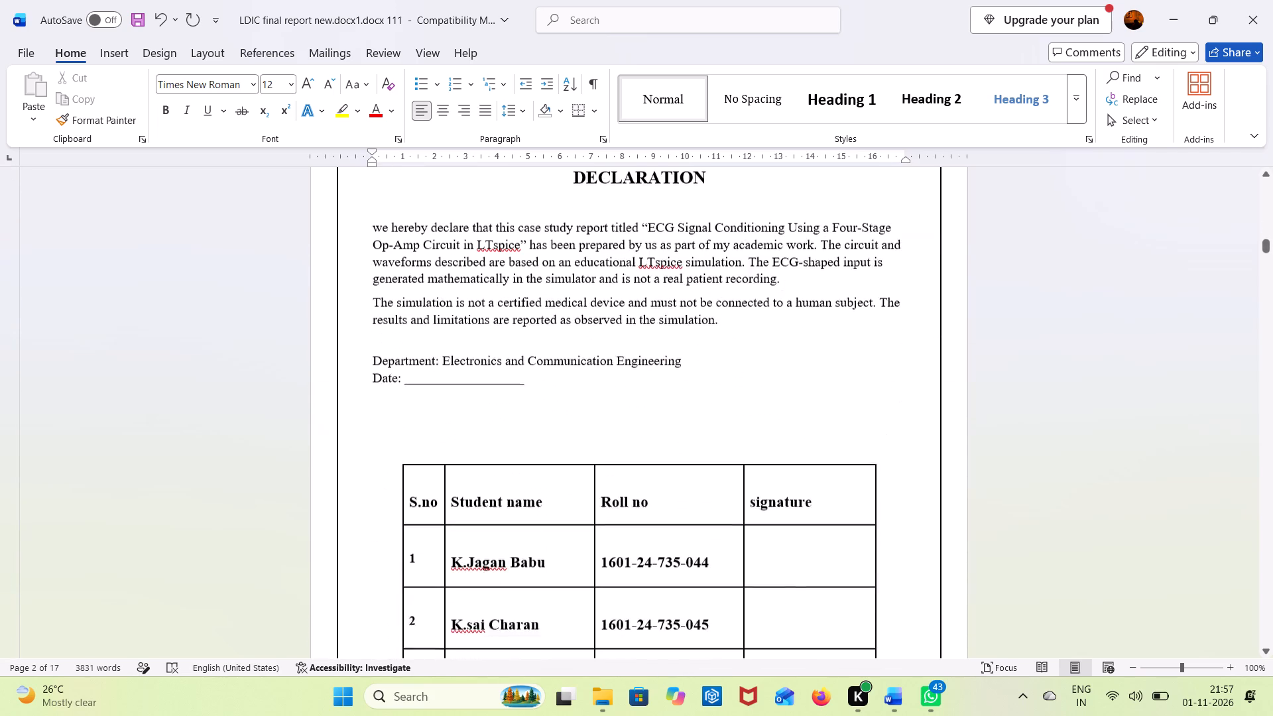
{"action": "scroll", "coordinate": [558, 378], "scroll_direction": "up", "scroll_amount": 5}
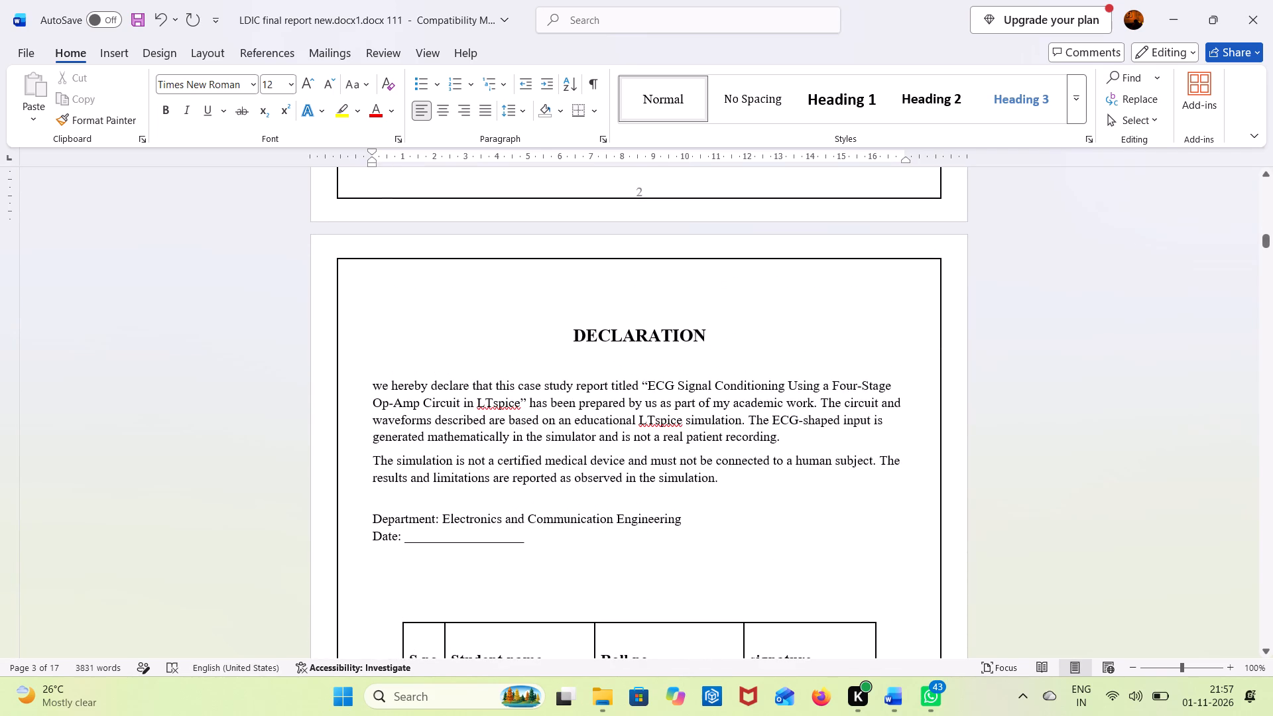
{"action": "left_click_drag", "start_coordinate": [549, 552], "coordinate": [389, 388]}
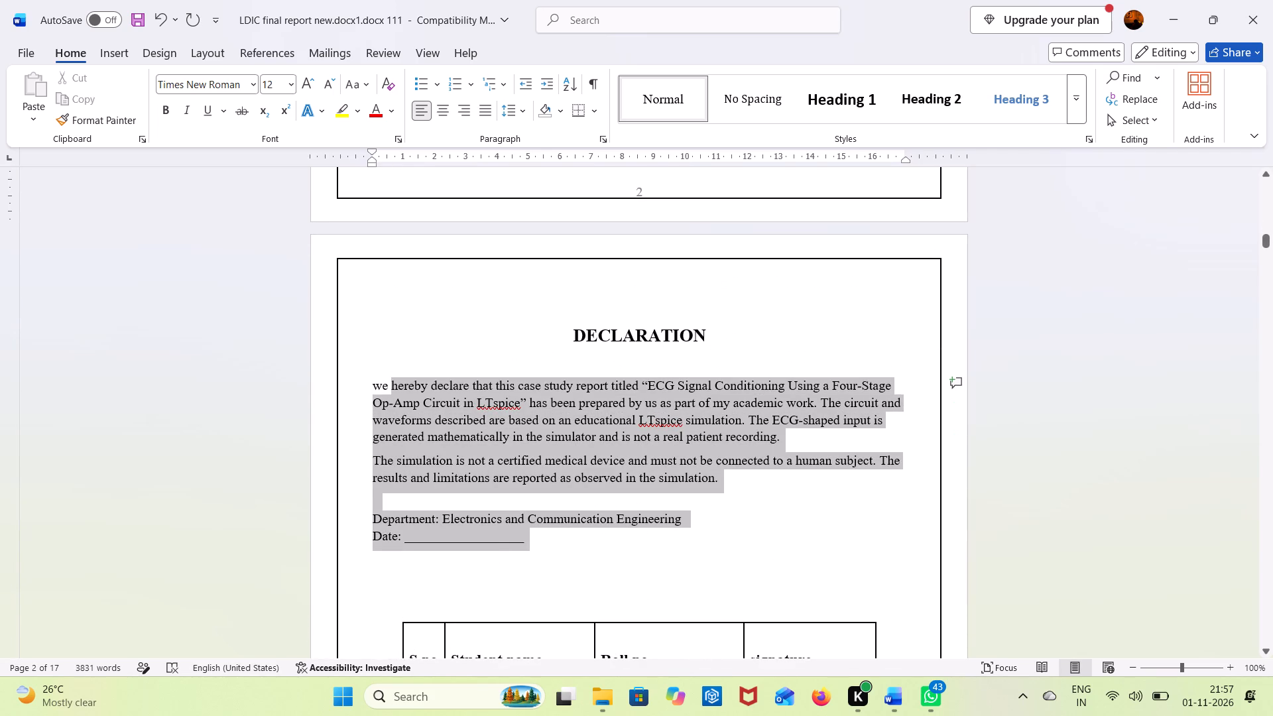
{"action": "left_click_drag", "start_coordinate": [389, 388], "coordinate": [375, 381]}
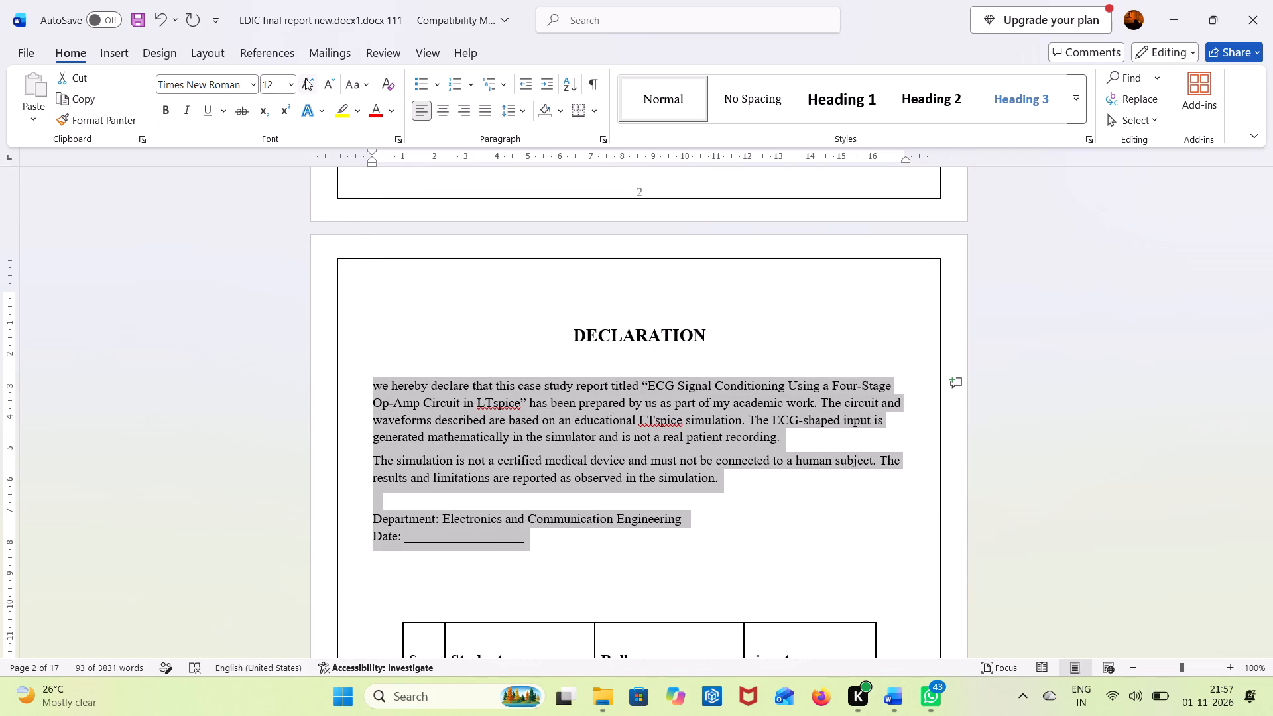
{"action": "left_click", "coordinate": [306, 78]}
{"action": "left_click", "coordinate": [496, 301]}
Capitalize the "s" in "sai" in row 2 of the Declaration page's student table.
{"action": "scroll", "coordinate": [496, 301], "scroll_direction": "down", "scroll_amount": 2}
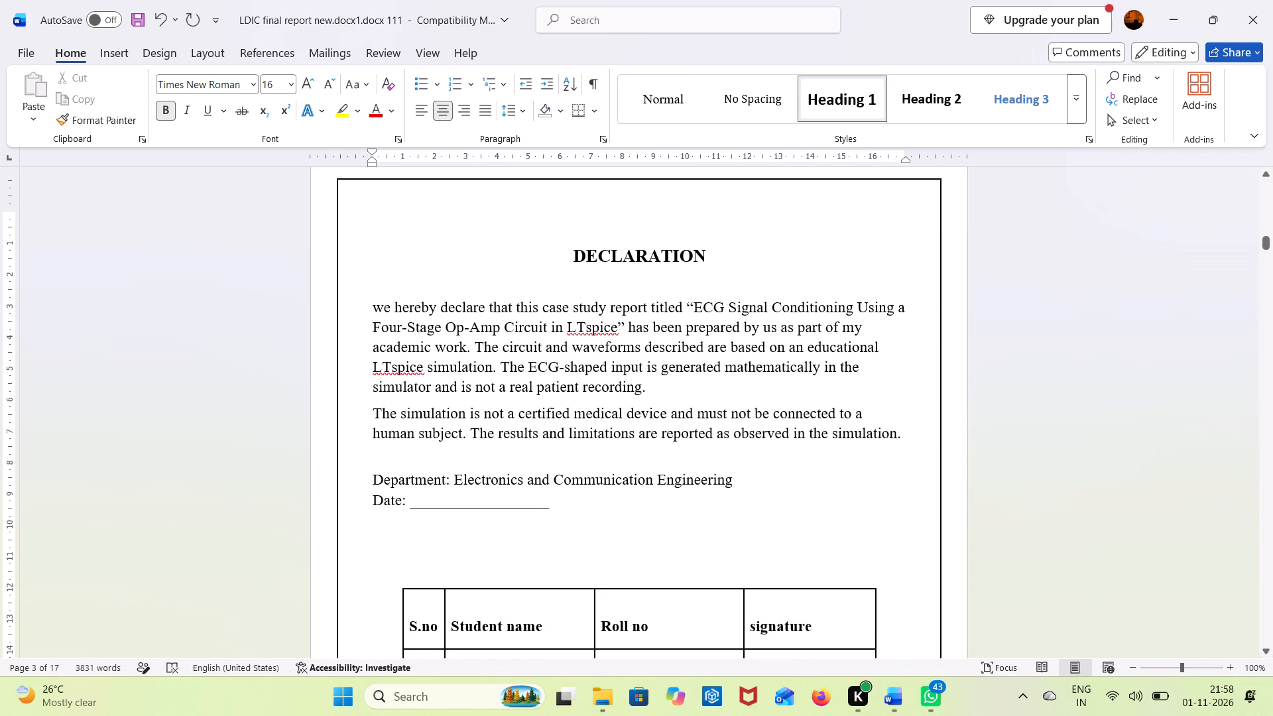
{"action": "scroll", "coordinate": [593, 318], "scroll_direction": "down", "scroll_amount": 9}
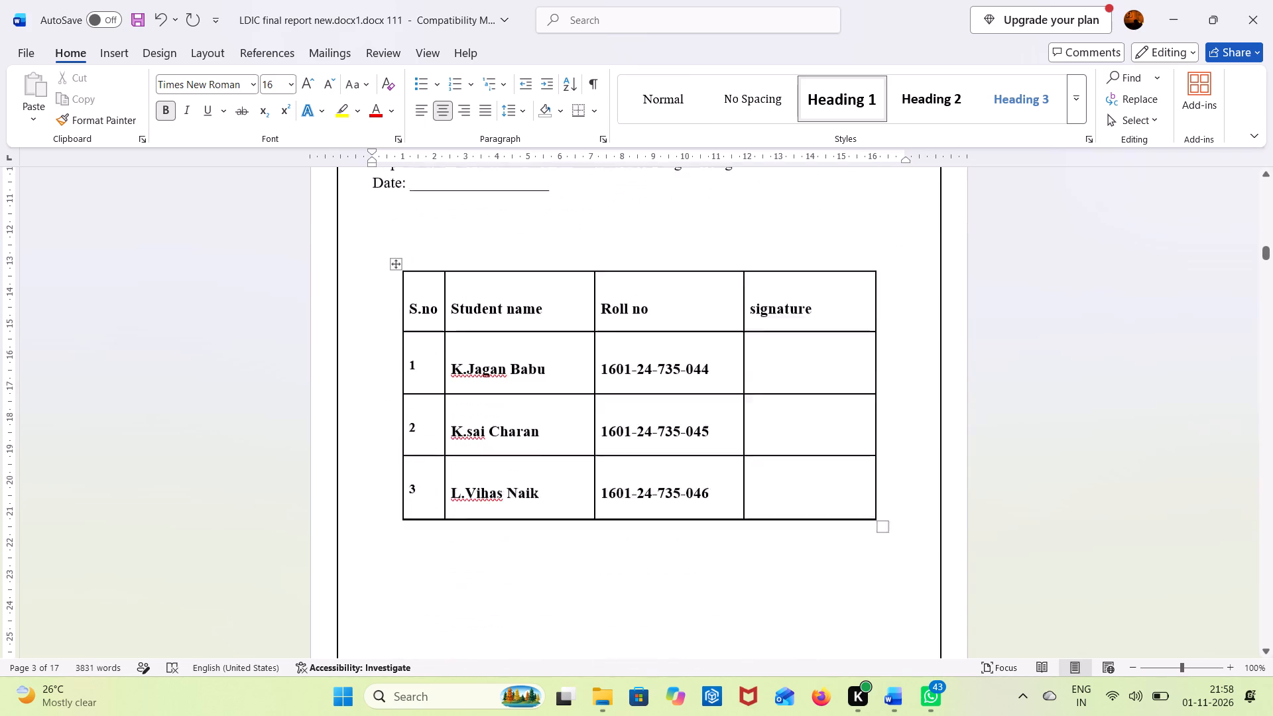
{"action": "scroll", "coordinate": [631, 312], "scroll_direction": "down", "scroll_amount": 1}
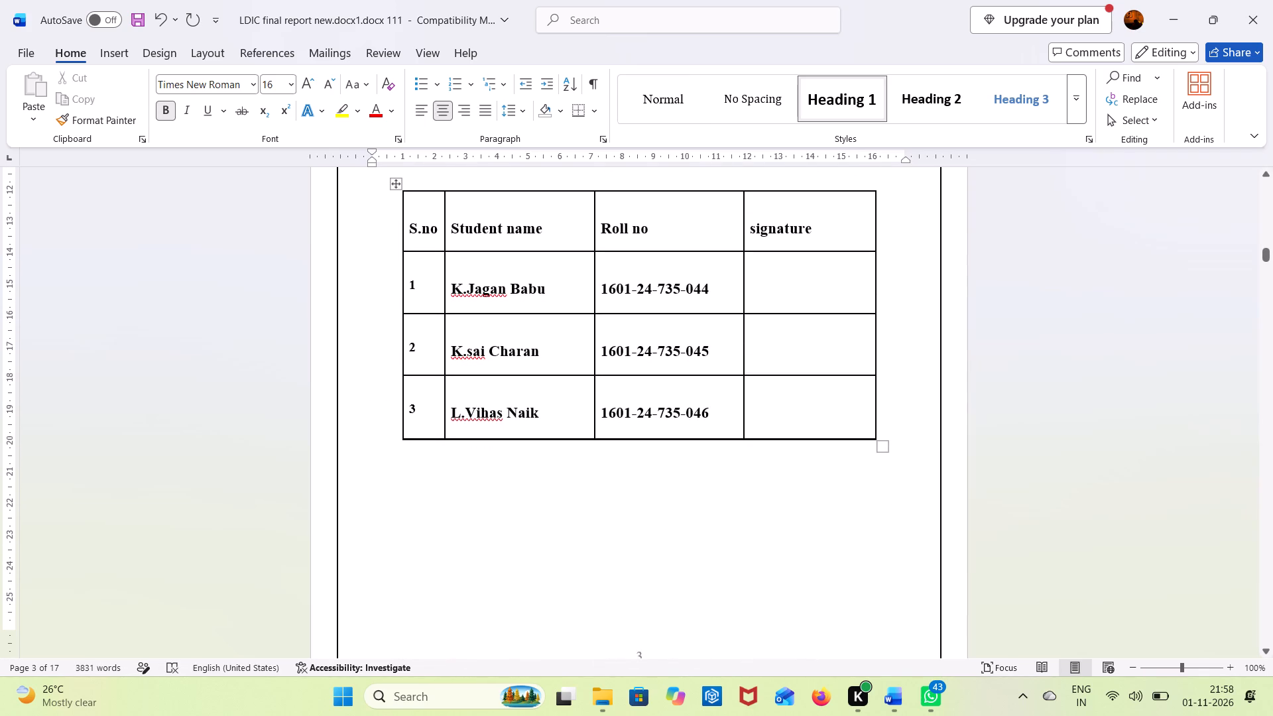
{"action": "left_click", "coordinate": [473, 353]}
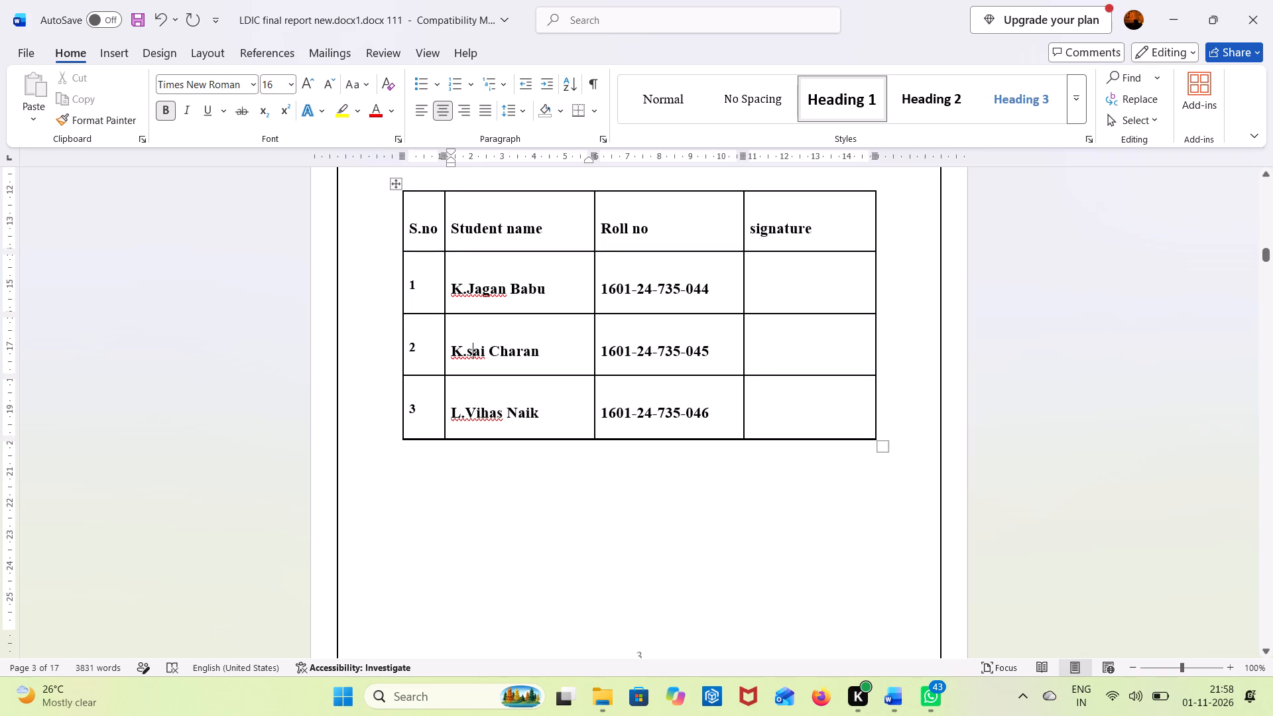
{"action": "key", "text": "BackSpace"}
{"action": "key", "text": "shift+s"}
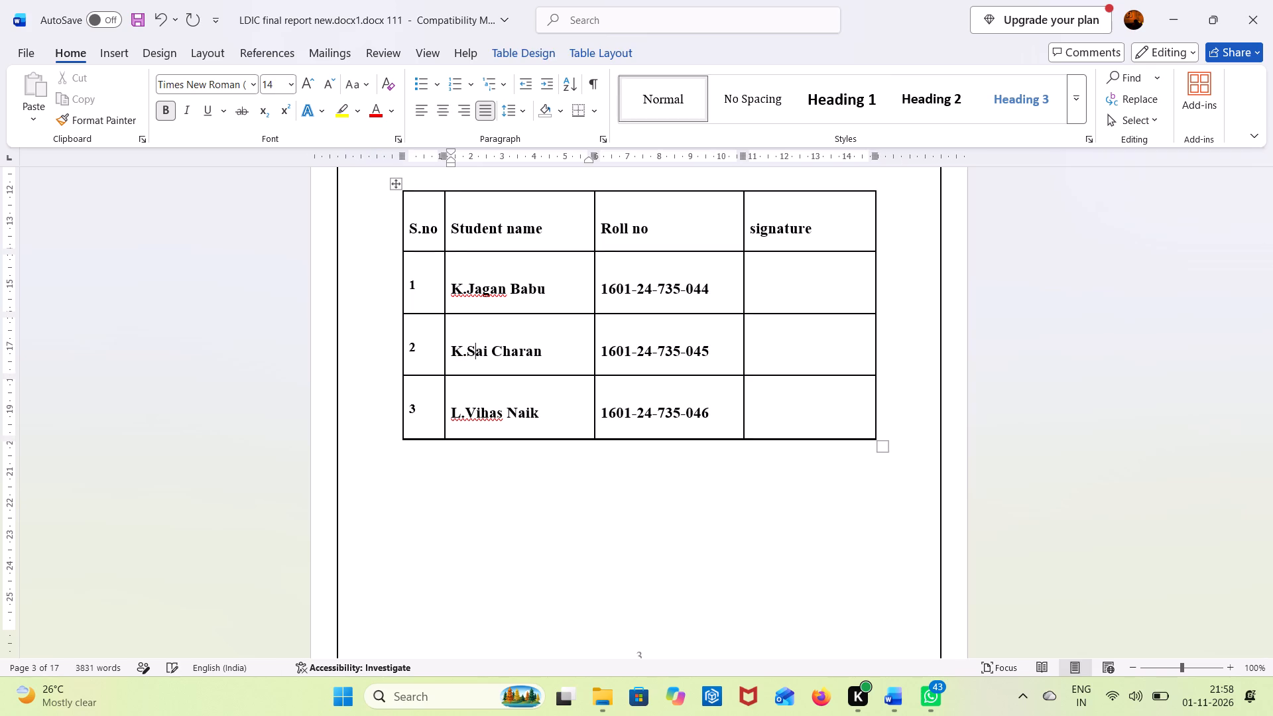
Increase the font size of the Acknowledgement page's heading and all four paragraphs by one size step.
{"action": "scroll", "coordinate": [554, 530], "scroll_direction": "down", "scroll_amount": 4}
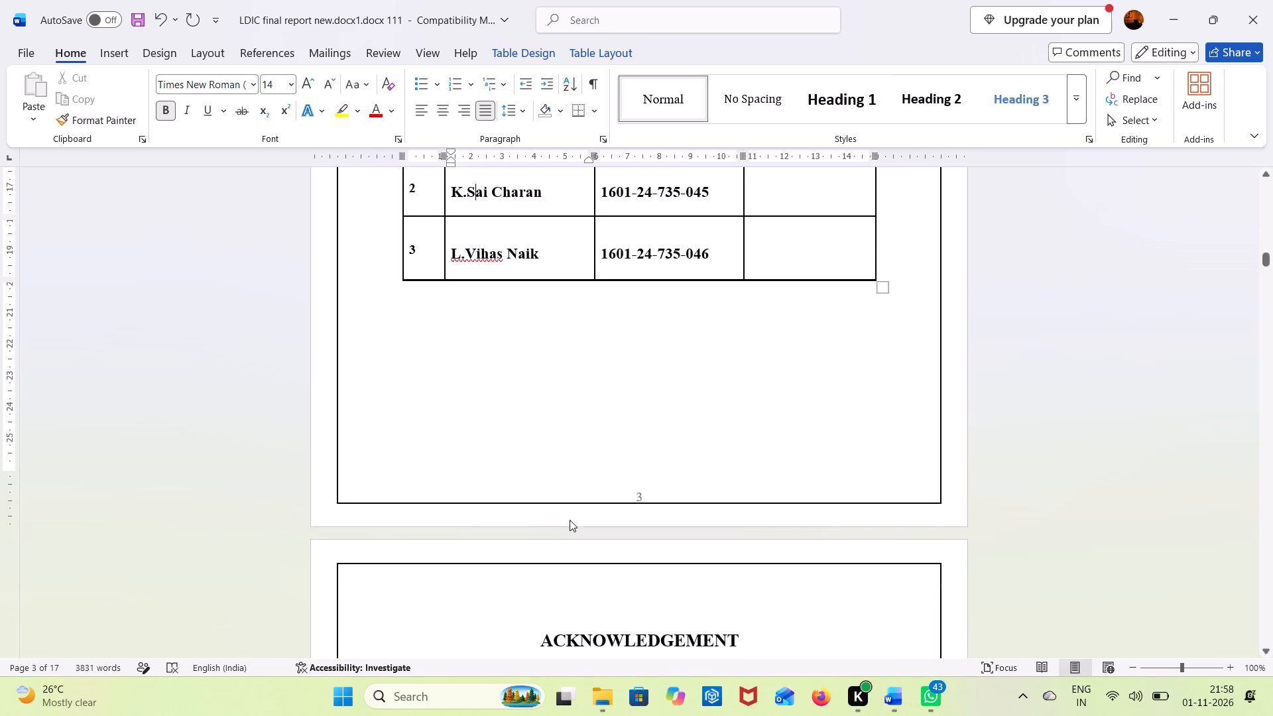
{"action": "scroll", "coordinate": [570, 520], "scroll_direction": "down", "scroll_amount": 11}
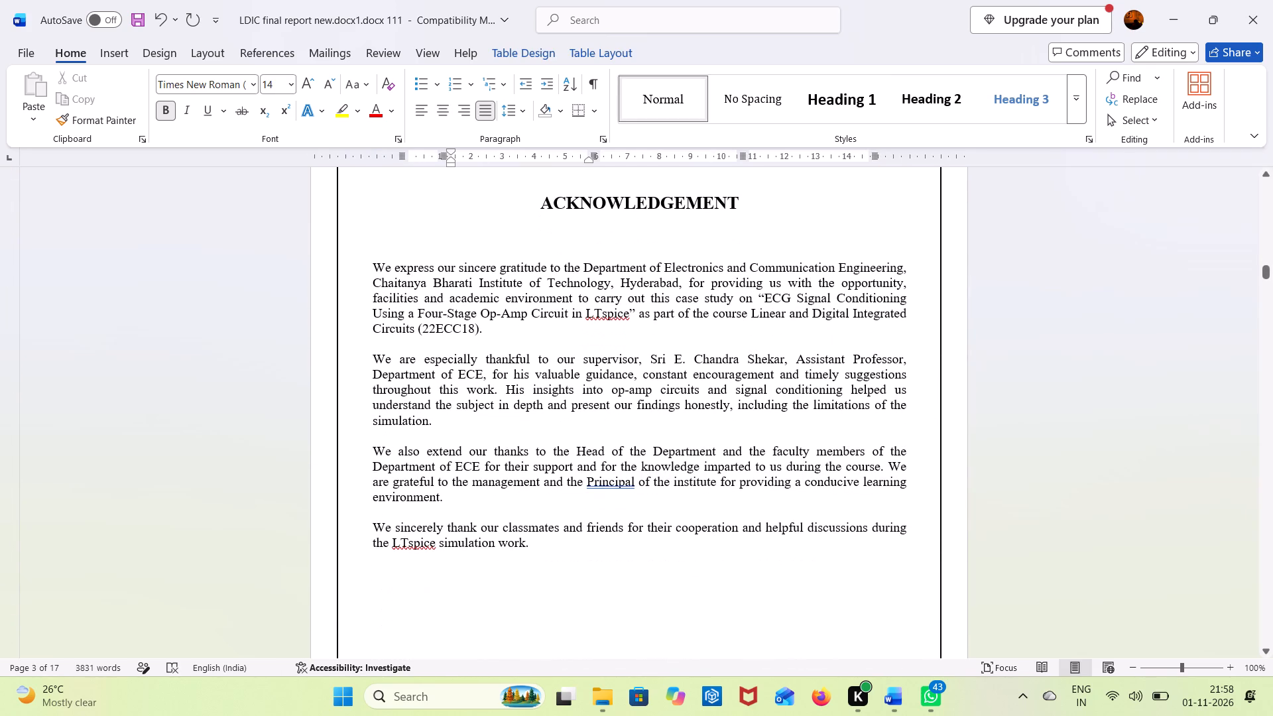
{"action": "left_click_drag", "start_coordinate": [557, 550], "coordinate": [381, 209]}
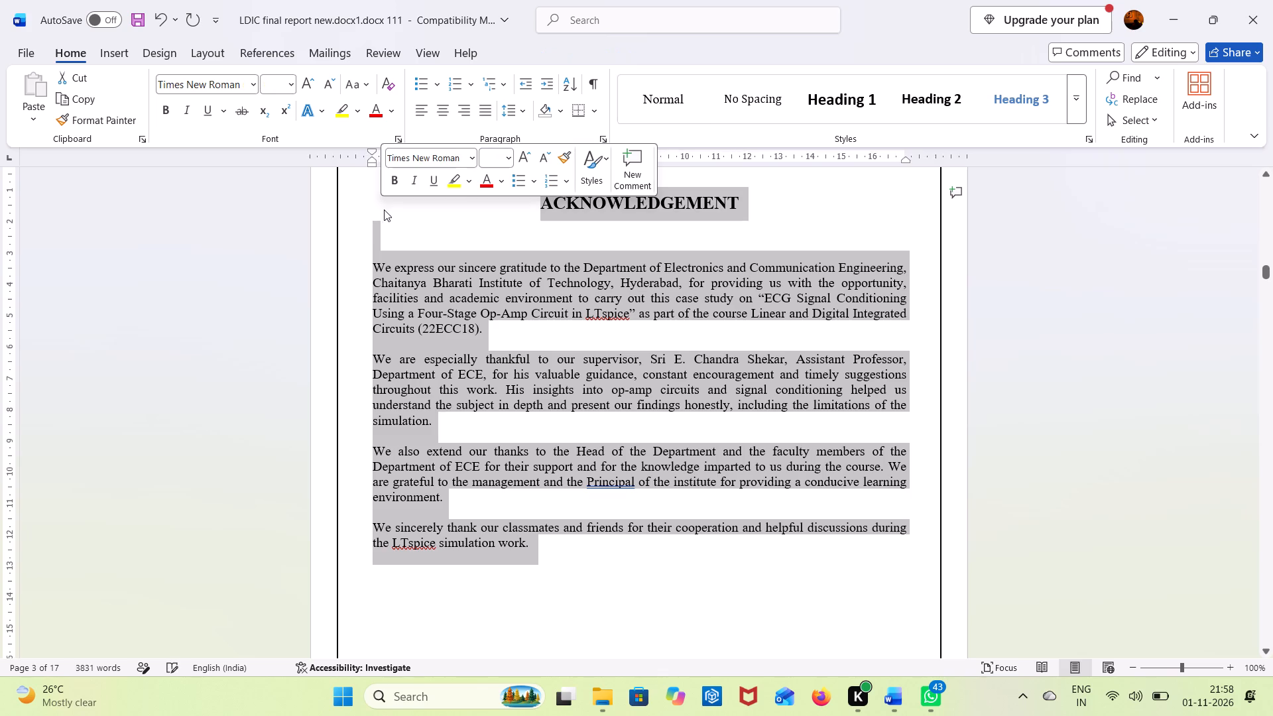
{"action": "left_click", "coordinate": [314, 90]}
Set all body paragraphs of the Abstract page to font size 14.
{"action": "scroll", "coordinate": [456, 278], "scroll_direction": "down", "scroll_amount": 7}
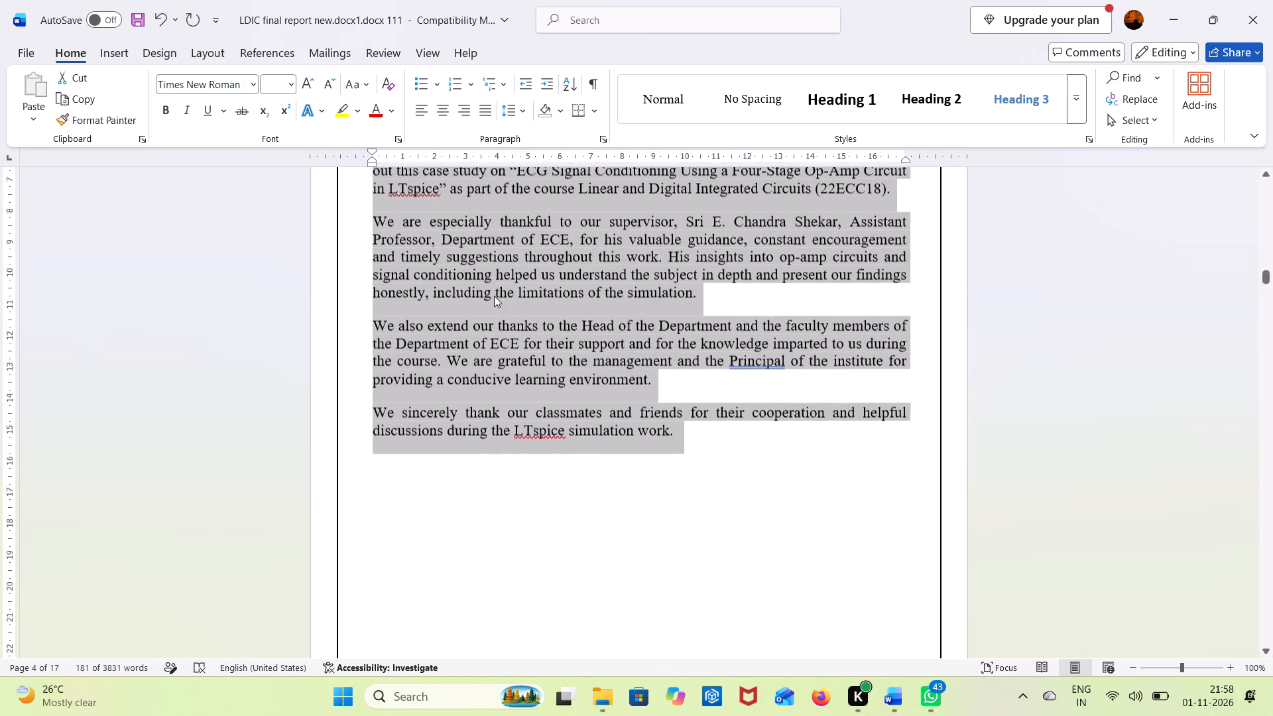
{"action": "scroll", "coordinate": [494, 296], "scroll_direction": "down", "scroll_amount": 18}
{"action": "scroll", "coordinate": [497, 298], "scroll_direction": "up", "scroll_amount": 1}
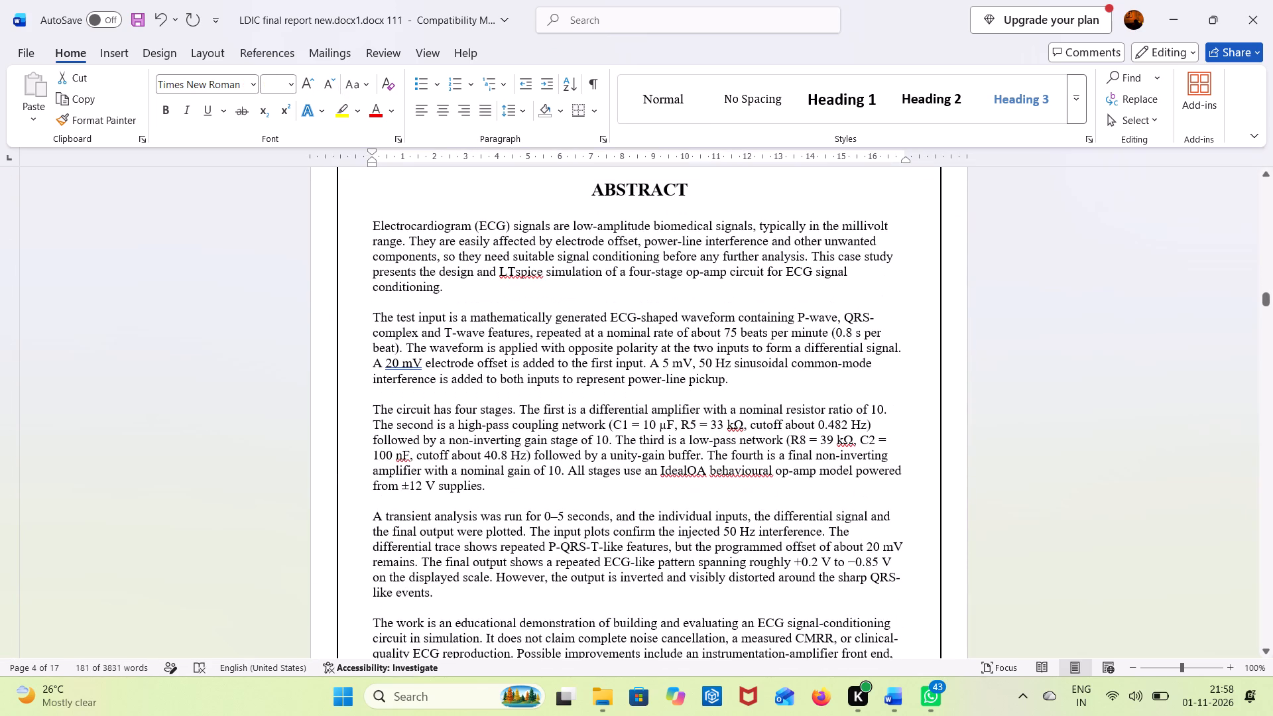
{"action": "left_click_drag", "start_coordinate": [372, 222], "coordinate": [729, 578]}
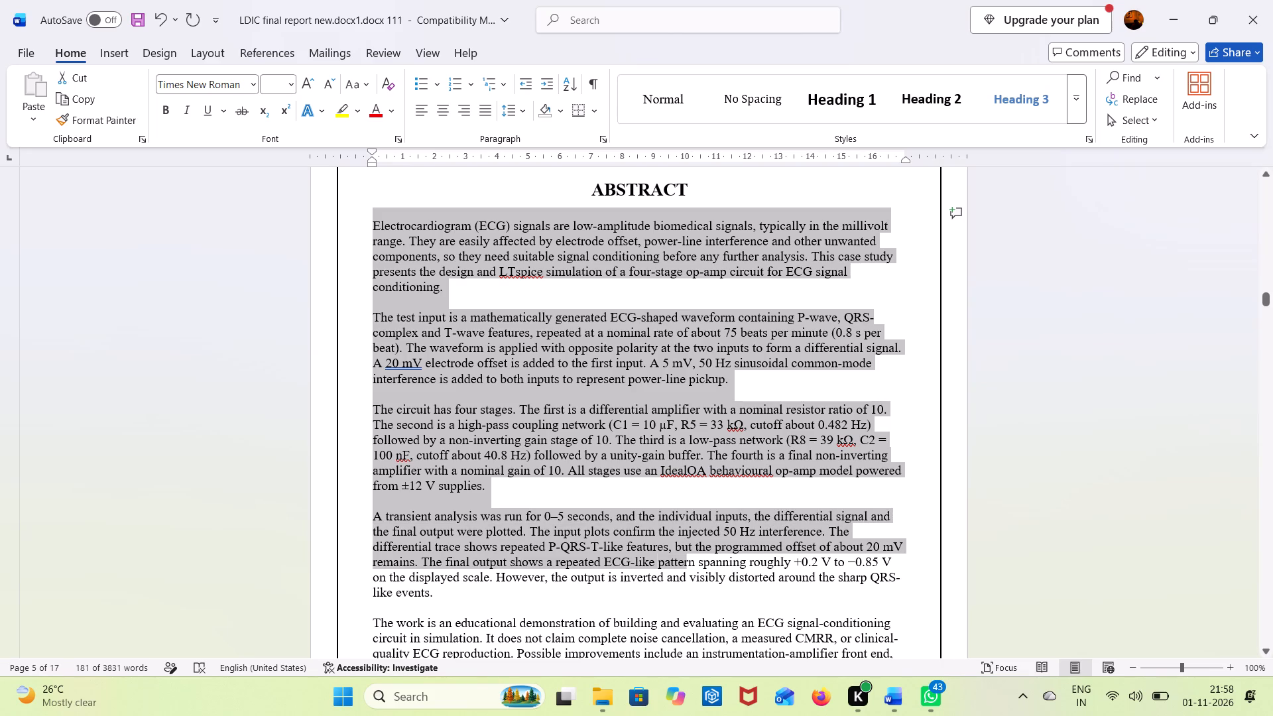
{"action": "left_click_drag", "start_coordinate": [729, 578], "coordinate": [610, 601]}
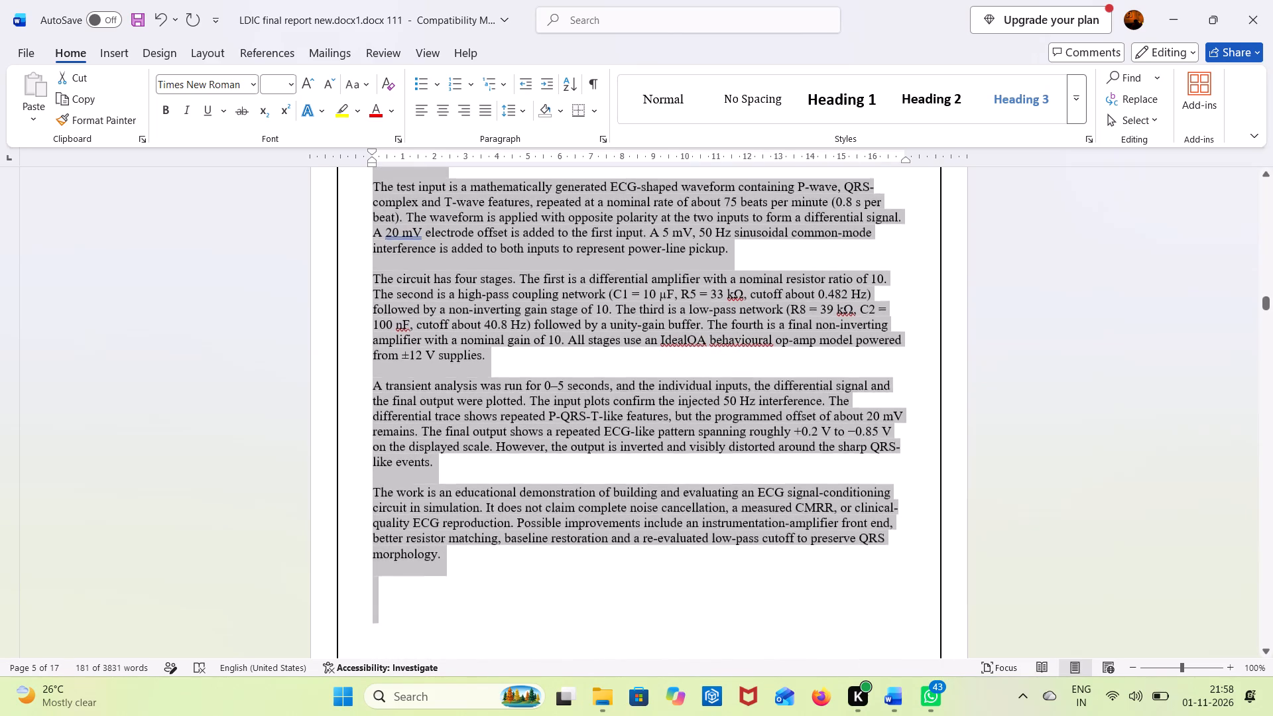
{"action": "left_click_drag", "start_coordinate": [610, 601], "coordinate": [489, 549]}
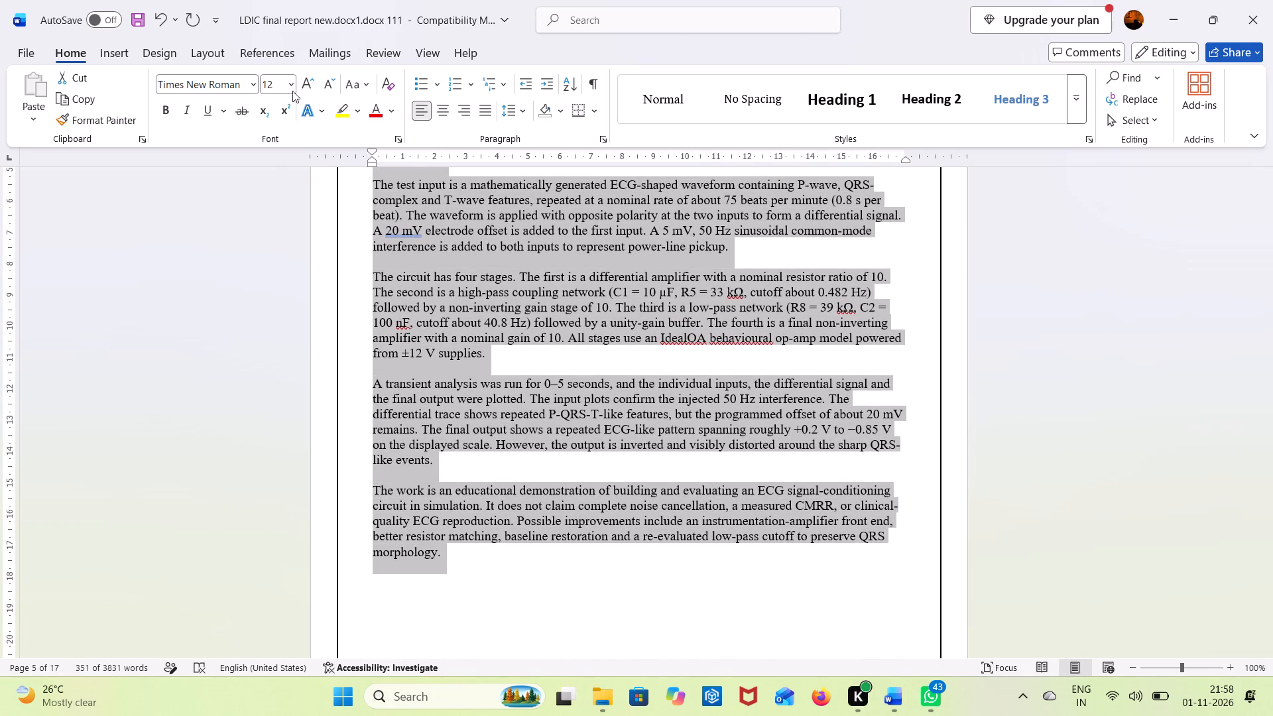
{"action": "left_click", "coordinate": [292, 82]}
{"action": "left_click", "coordinate": [274, 202]}
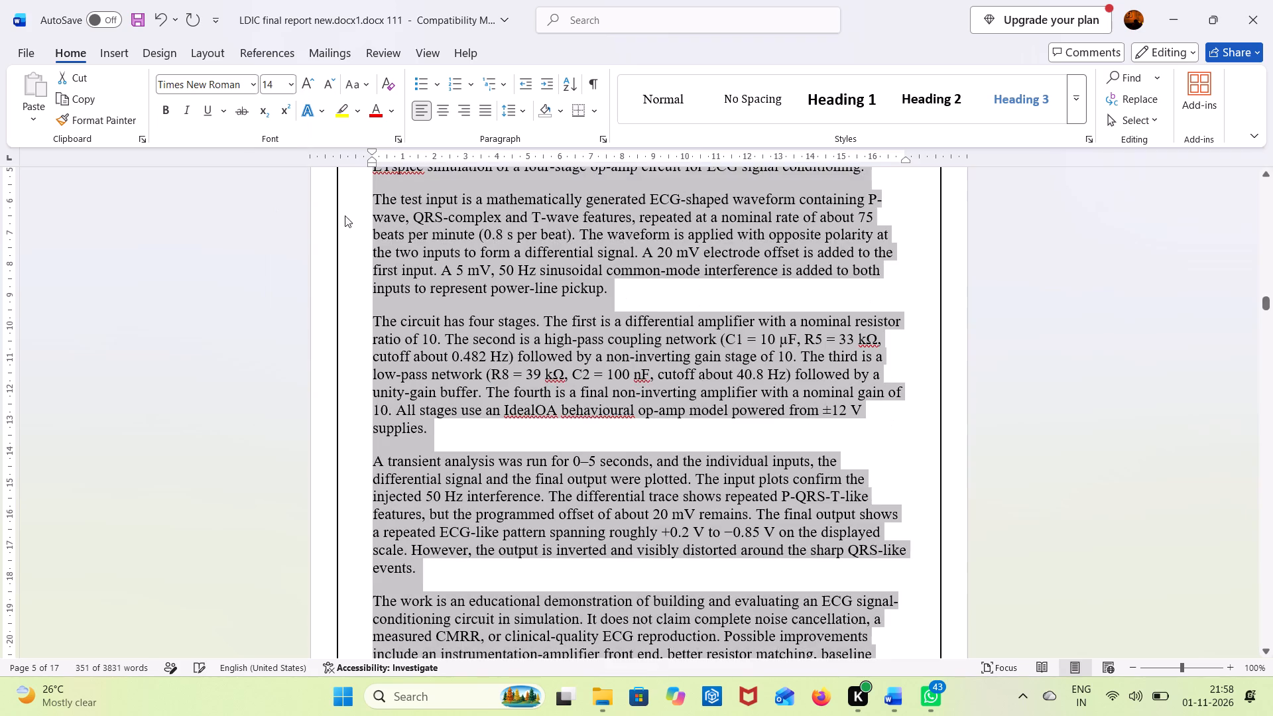
Justify the body paragraphs of the Abstract page.
{"action": "scroll", "coordinate": [530, 306], "scroll_direction": "down", "scroll_amount": 5}
{"action": "scroll", "coordinate": [530, 307], "scroll_direction": "up", "scroll_amount": 7}
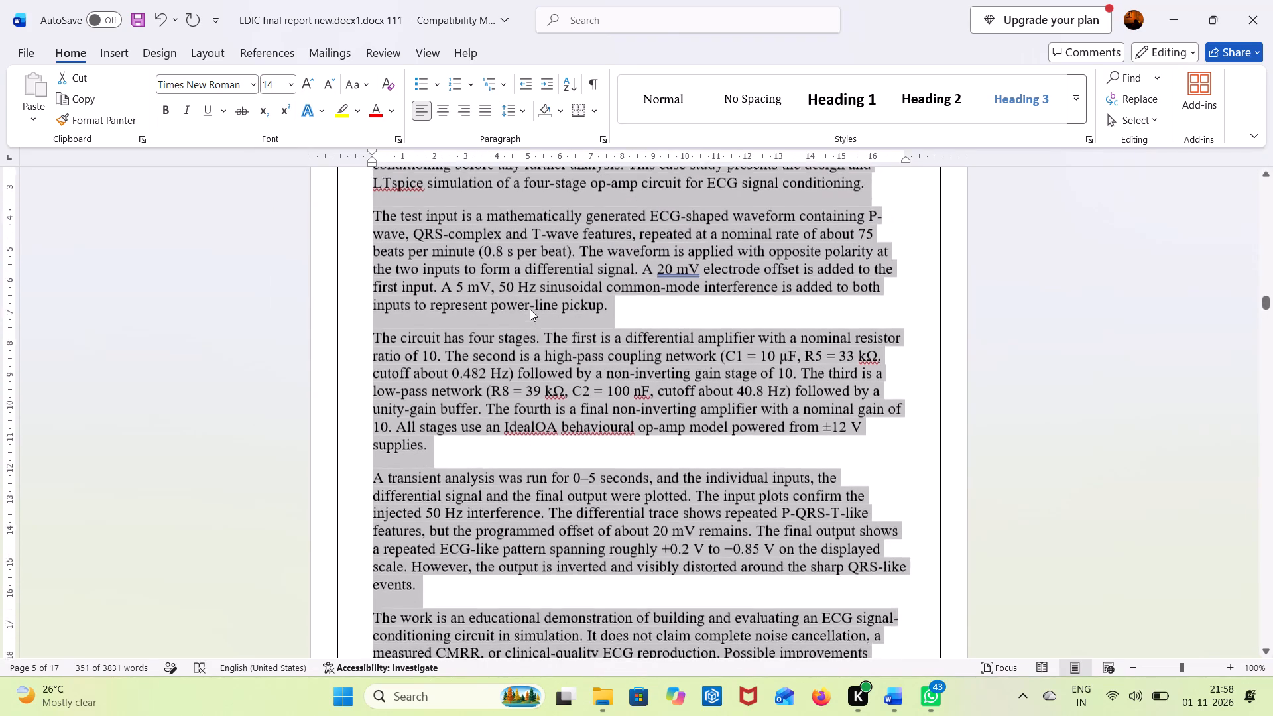
{"action": "scroll", "coordinate": [530, 309], "scroll_direction": "up", "scroll_amount": 2}
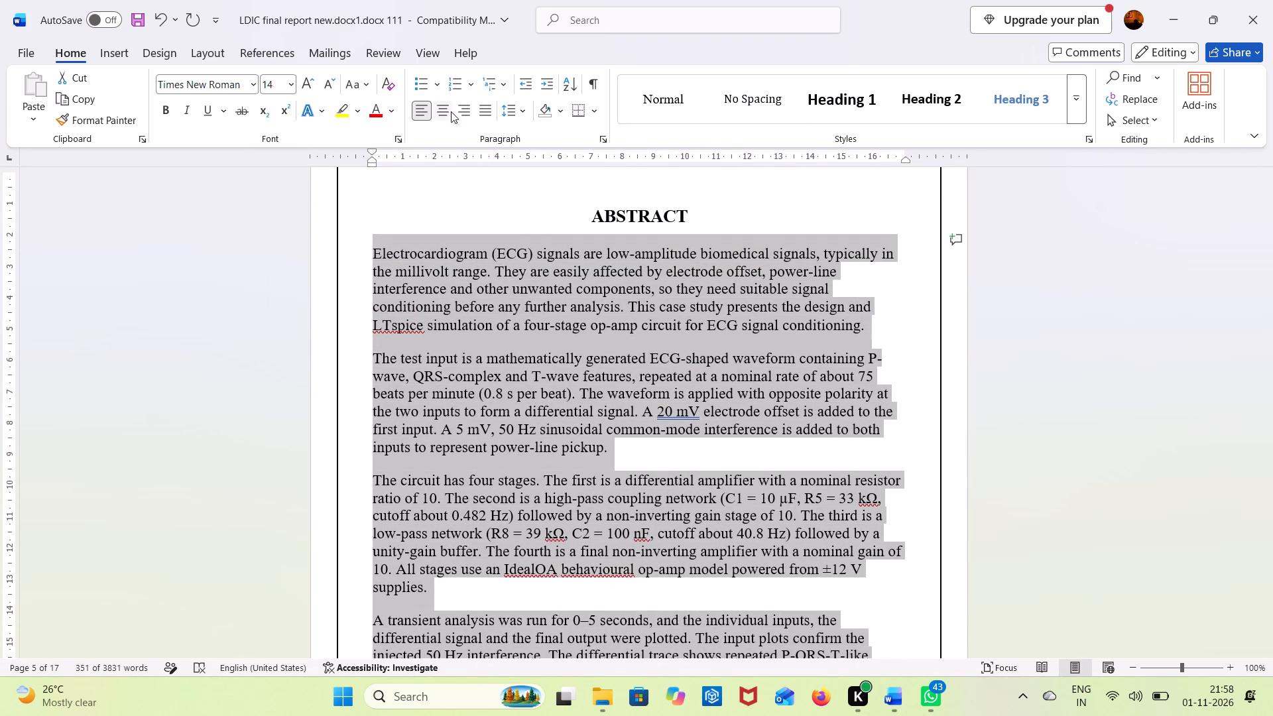
{"action": "left_click", "coordinate": [484, 114]}
Check the font size and alignment of the four Acknowledgement paragraphs.
{"action": "scroll", "coordinate": [562, 276], "scroll_direction": "up", "scroll_amount": 5}
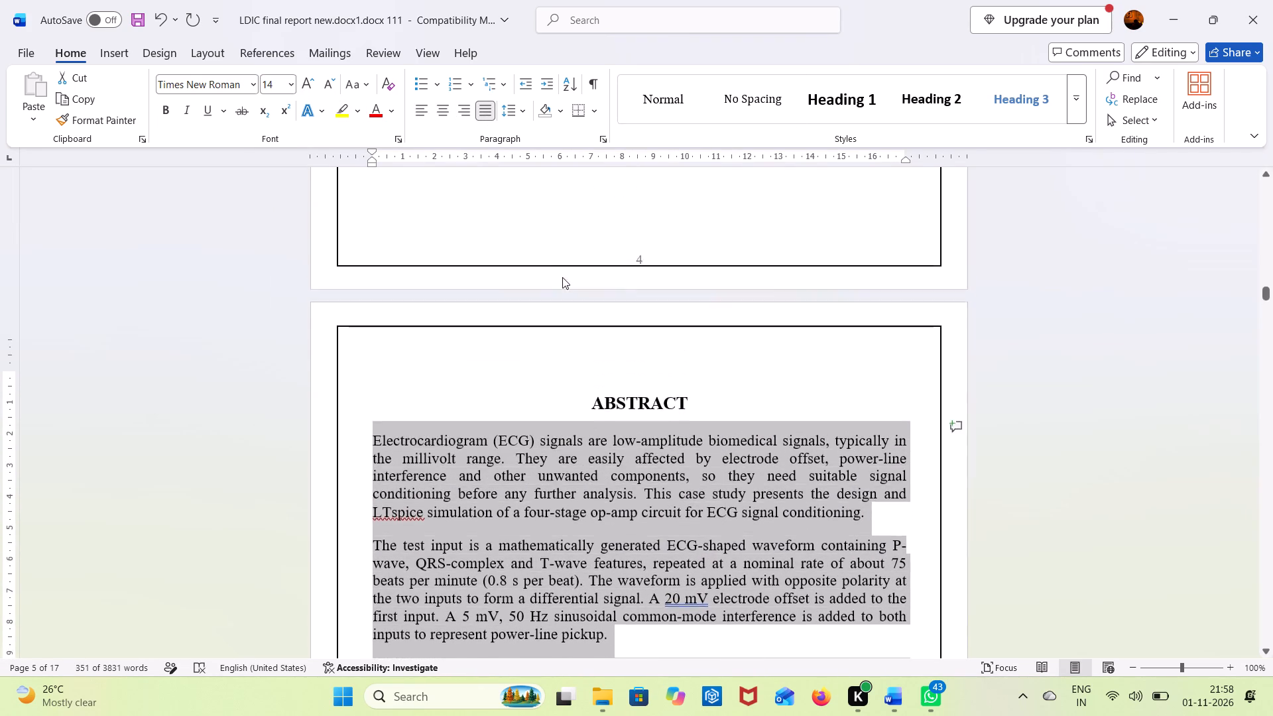
{"action": "scroll", "coordinate": [562, 277], "scroll_direction": "up", "scroll_amount": 15}
{"action": "scroll", "coordinate": [656, 385], "scroll_direction": "up", "scroll_amount": 2}
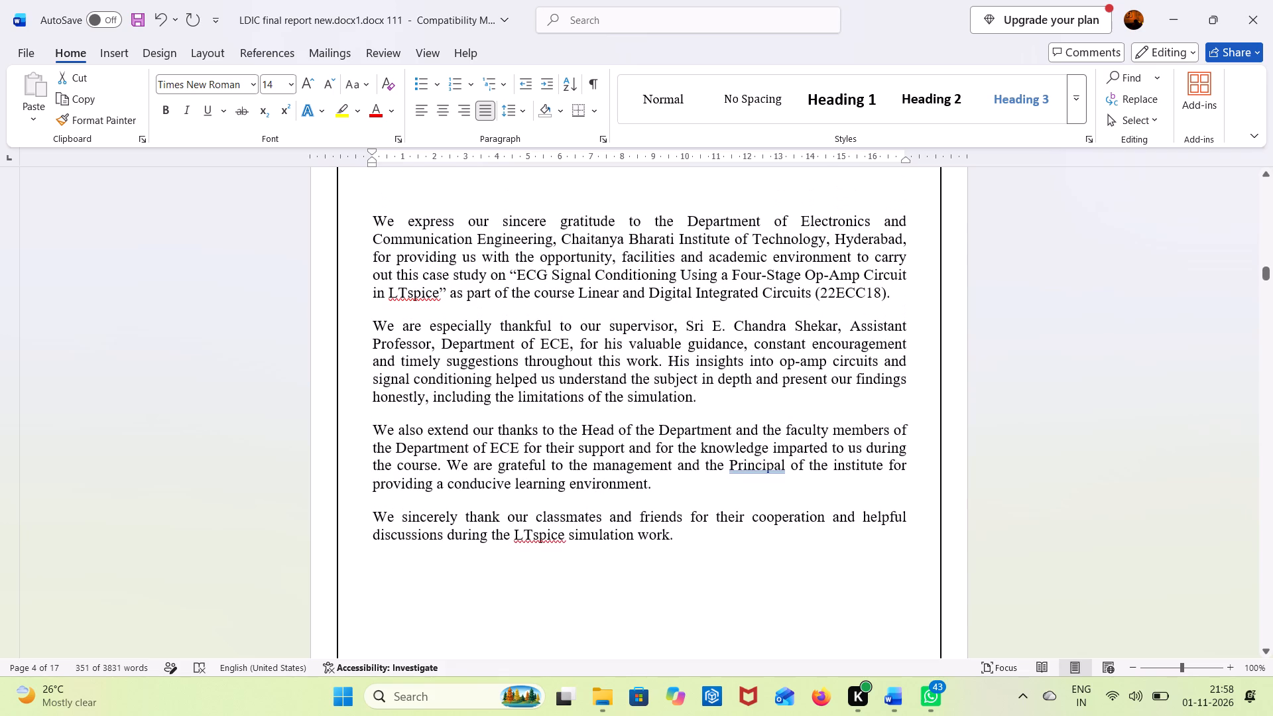
{"action": "left_click_drag", "start_coordinate": [676, 535], "coordinate": [477, 261]}
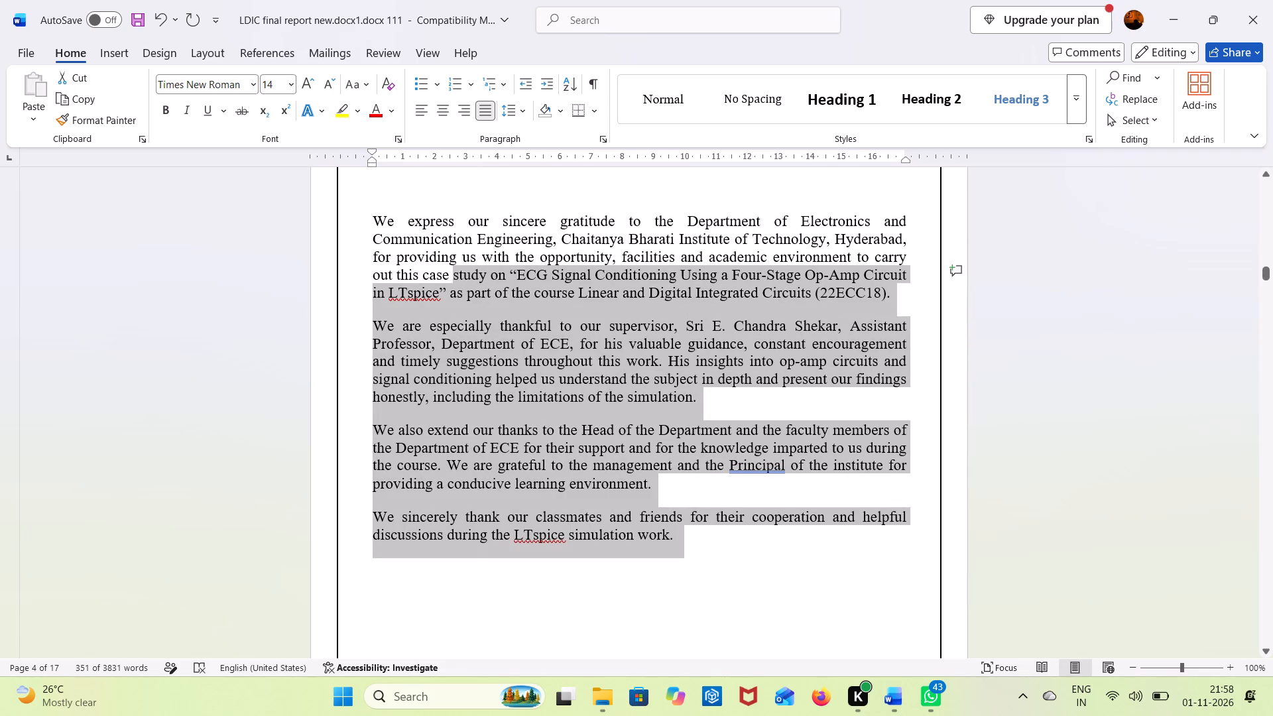
{"action": "left_click_drag", "start_coordinate": [477, 261], "coordinate": [476, 259]}
{"action": "left_click_drag", "start_coordinate": [438, 233], "coordinate": [430, 227]}
{"action": "left_click_drag", "start_coordinate": [686, 535], "coordinate": [330, 342]}
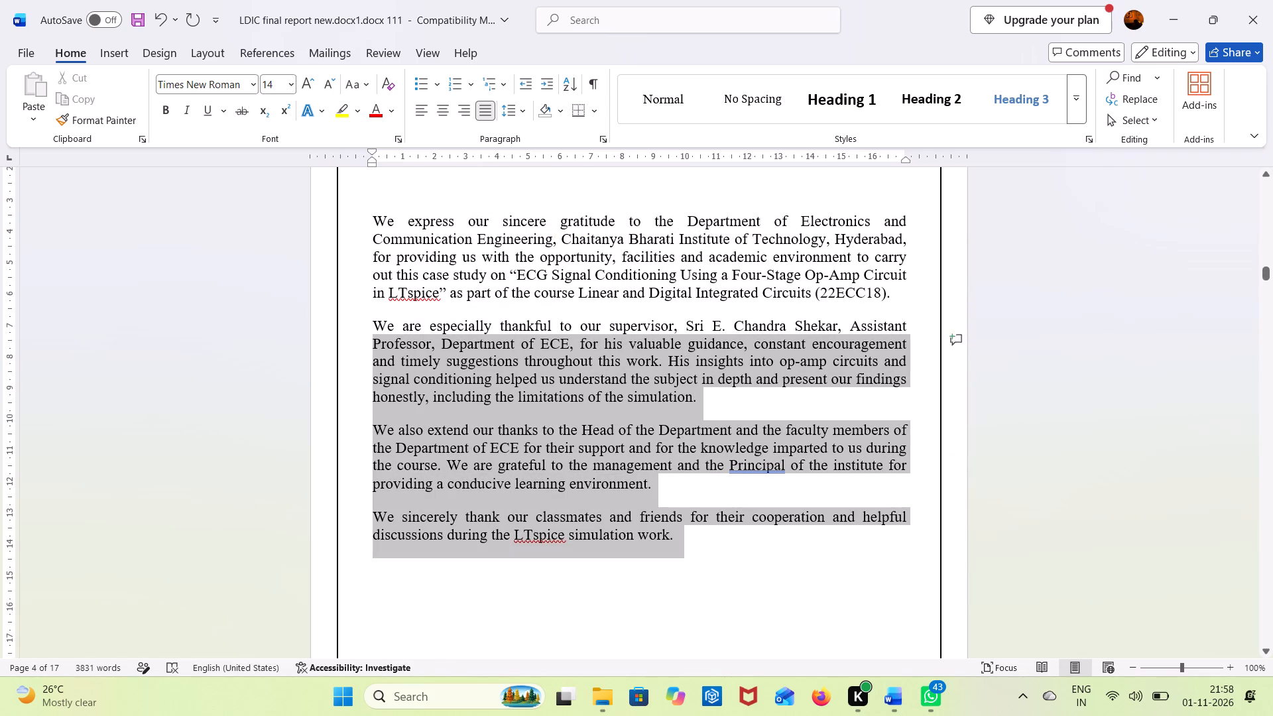
{"action": "left_click_drag", "start_coordinate": [330, 342], "coordinate": [332, 223]}
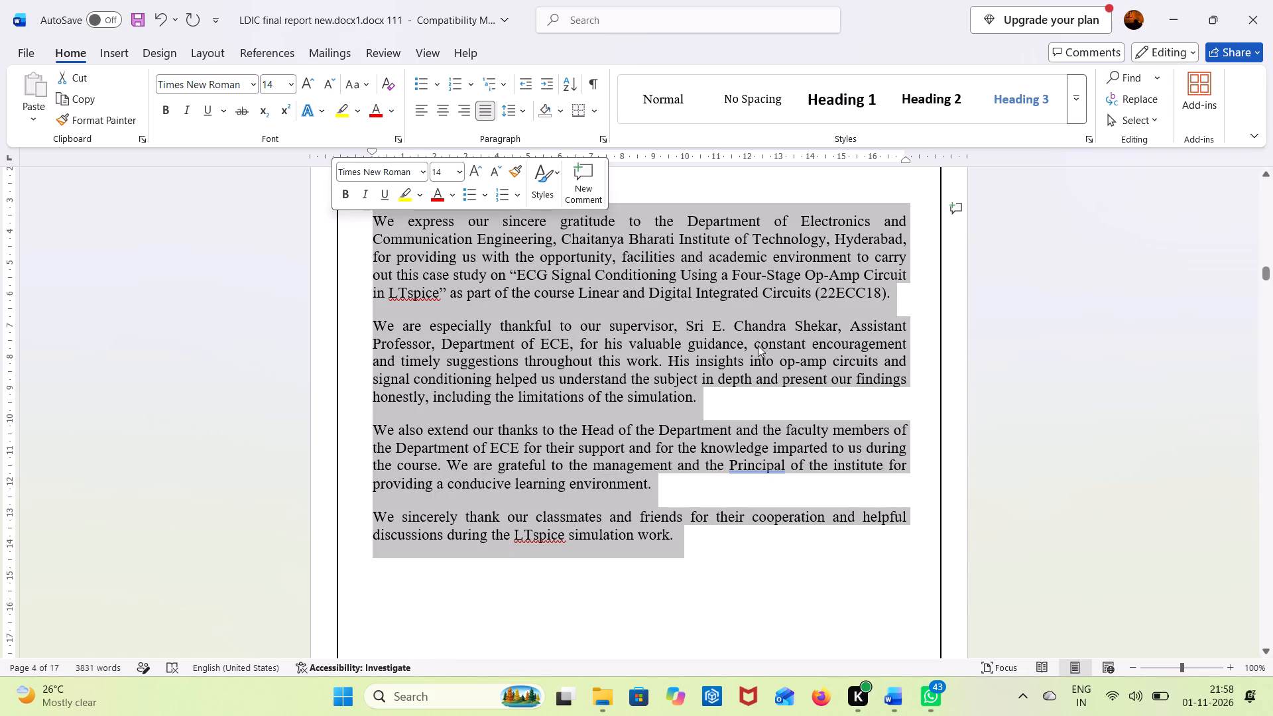
{"action": "left_click", "coordinate": [991, 332]}
Justify the Declaration text from the opening sentence through the Date line.
{"action": "scroll", "coordinate": [589, 319], "scroll_direction": "up", "scroll_amount": 16}
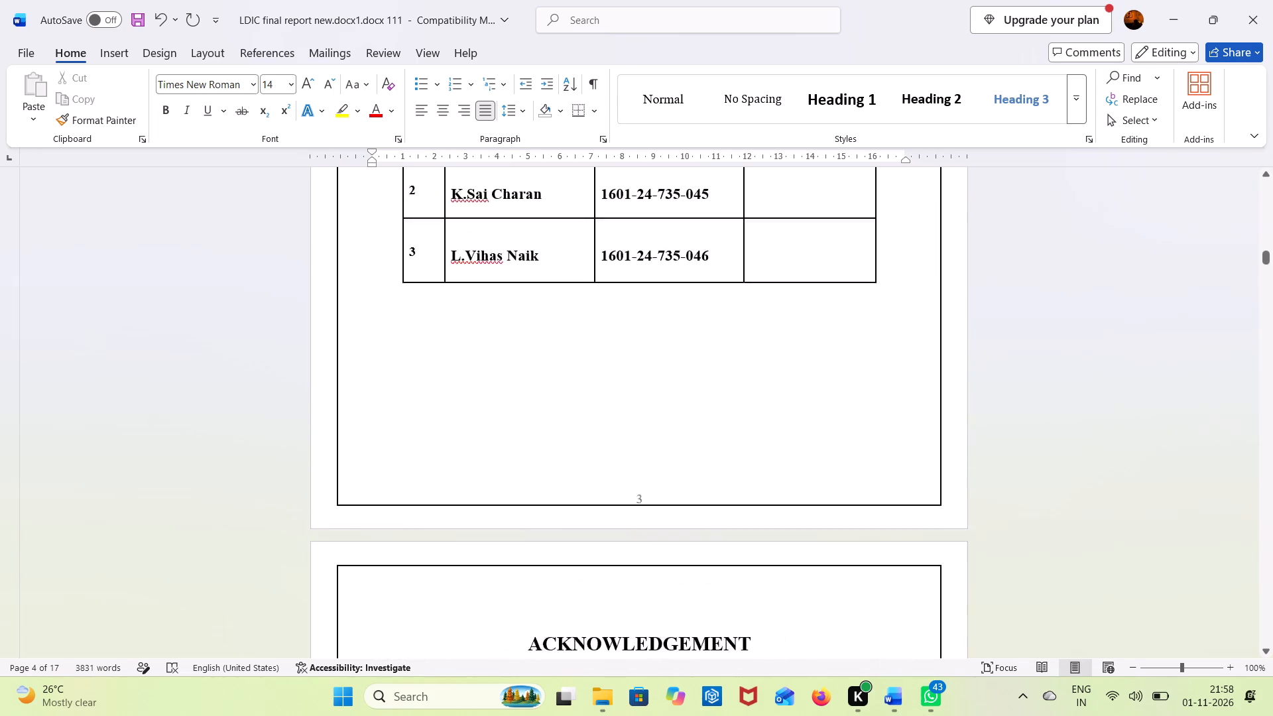
{"action": "scroll", "coordinate": [453, 370], "scroll_direction": "up", "scroll_amount": 11}
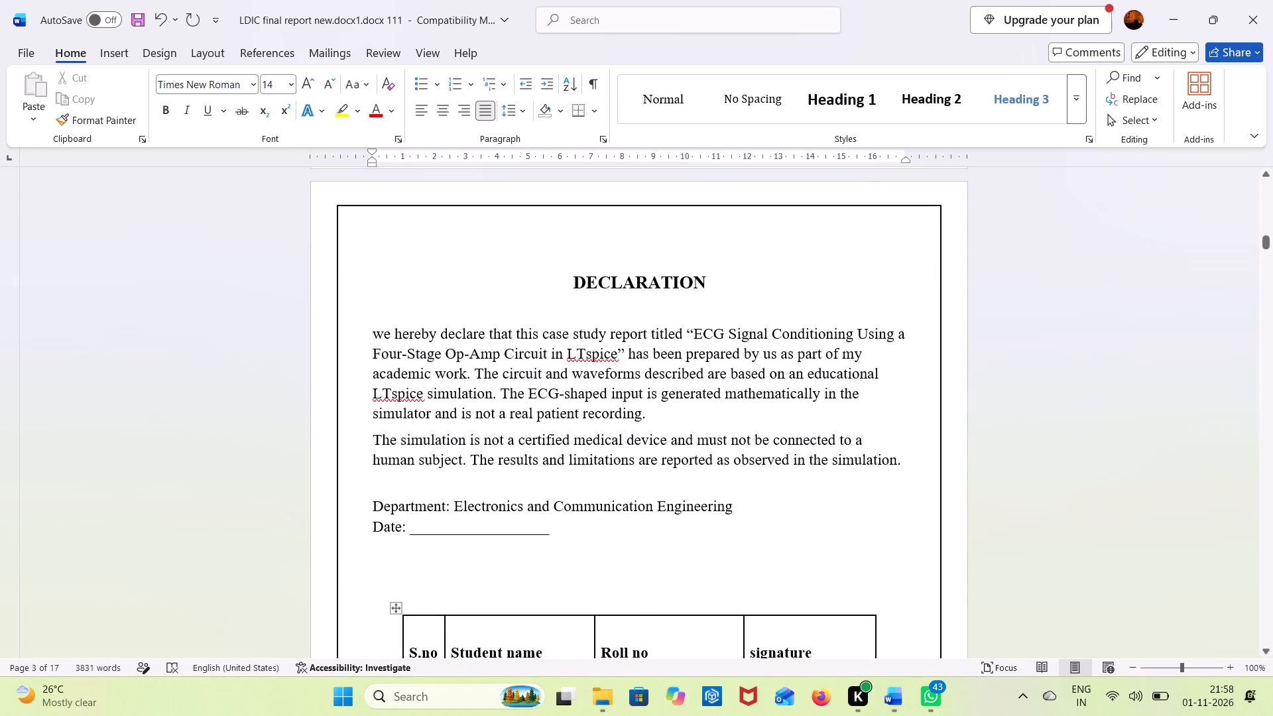
{"action": "left_click_drag", "start_coordinate": [371, 332], "coordinate": [714, 477]}
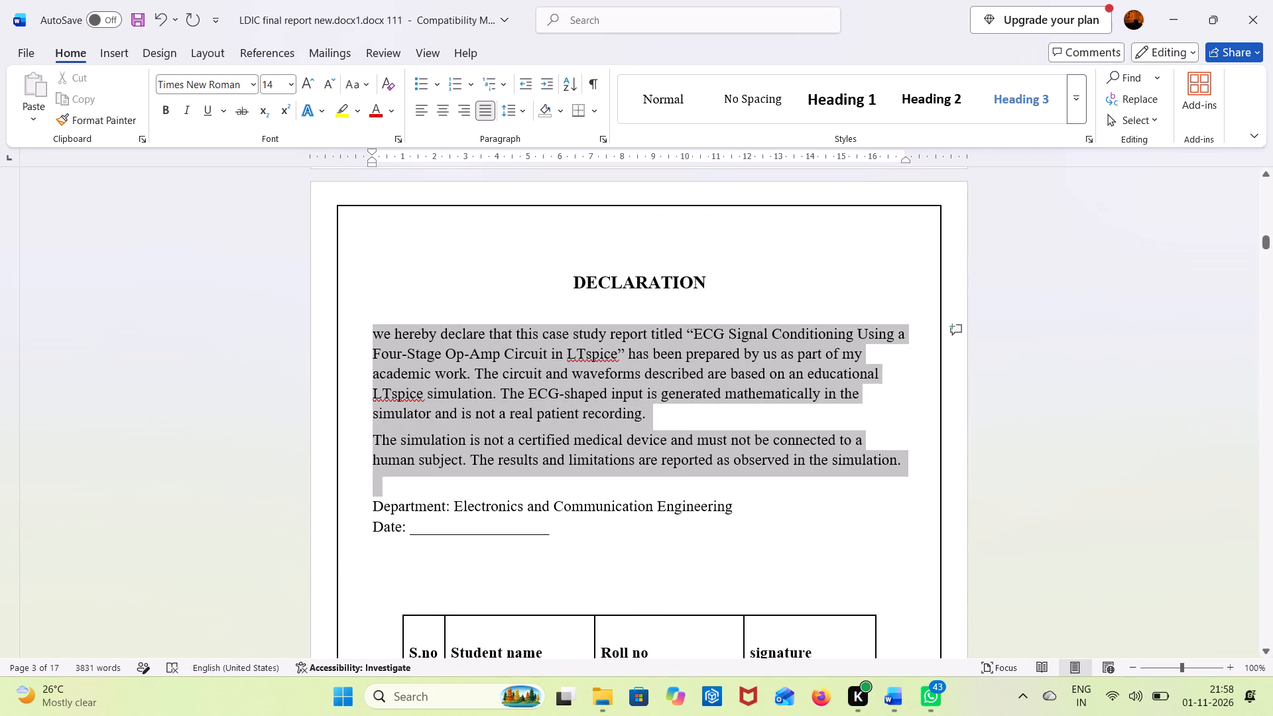
{"action": "left_click_drag", "start_coordinate": [714, 477], "coordinate": [743, 514]}
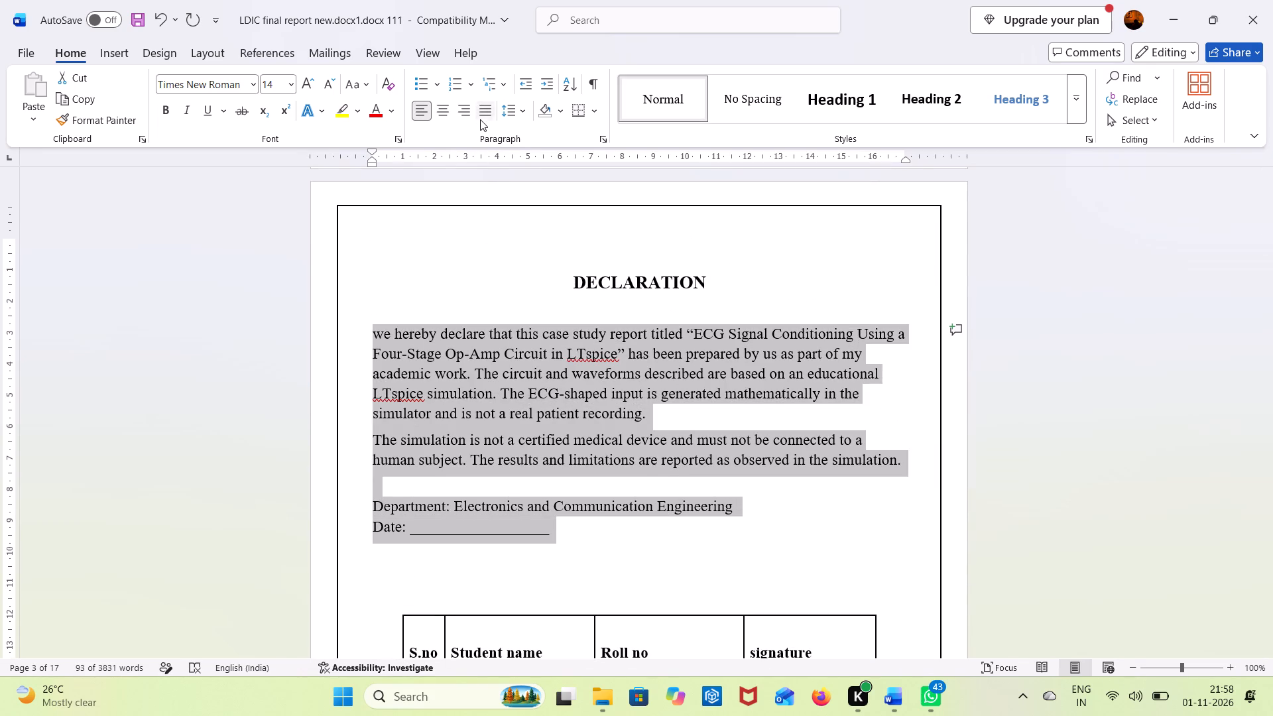
{"action": "left_click", "coordinate": [485, 115]}
{"action": "left_click", "coordinate": [506, 285]}
Justify the two body paragraphs of the Certificate page.
{"action": "scroll", "coordinate": [506, 285], "scroll_direction": "up", "scroll_amount": 4}
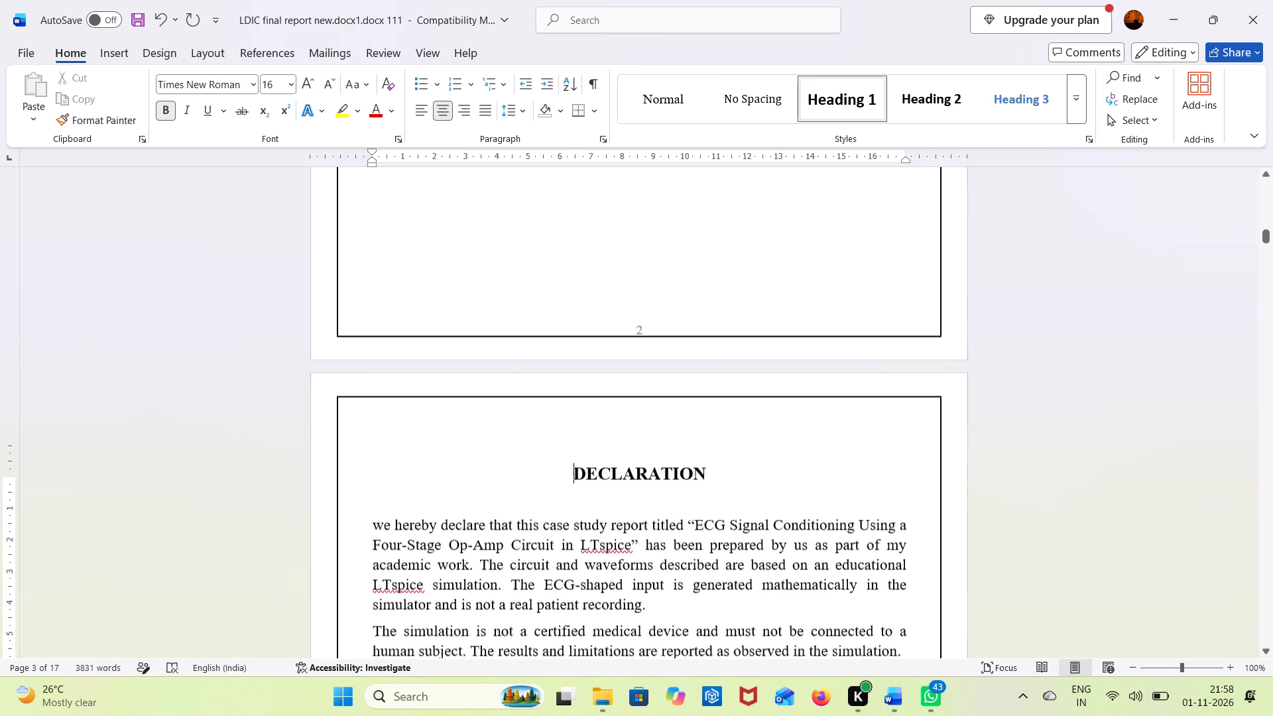
{"action": "scroll", "coordinate": [506, 285], "scroll_direction": "up", "scroll_amount": 20}
{"action": "scroll", "coordinate": [506, 285], "scroll_direction": "up", "scroll_amount": 1}
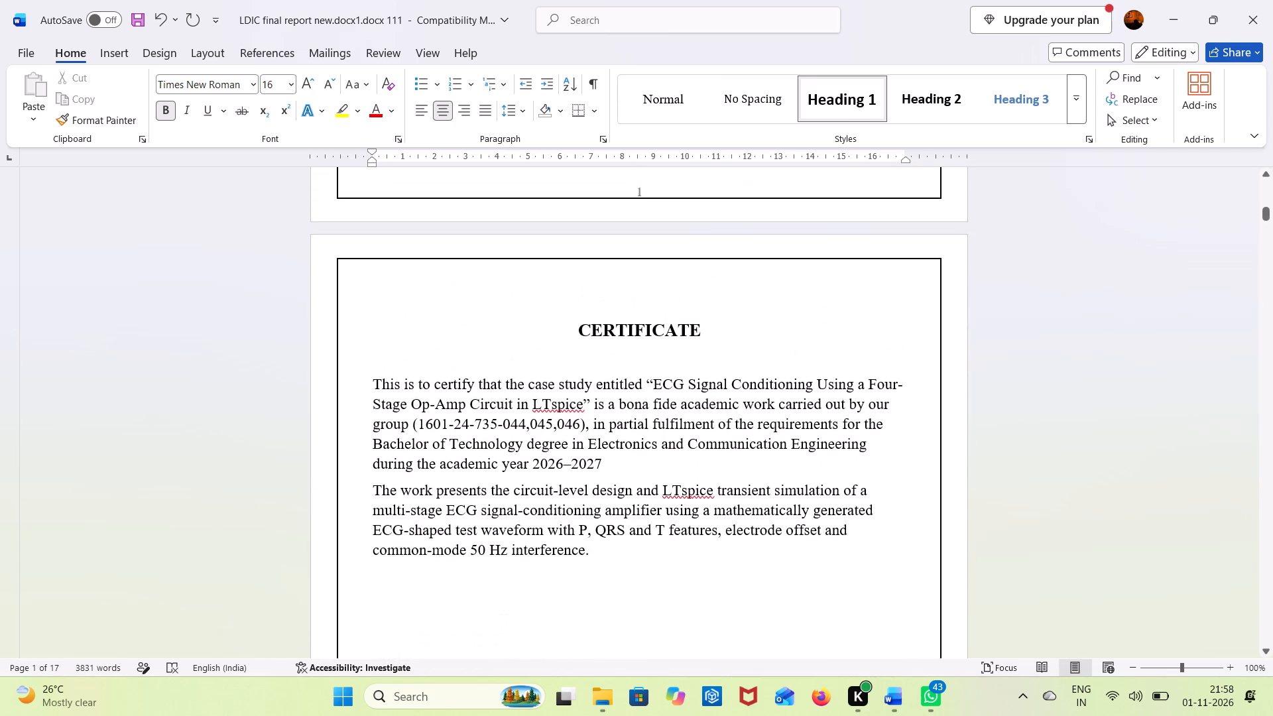
{"action": "left_click_drag", "start_coordinate": [363, 372], "coordinate": [680, 566]}
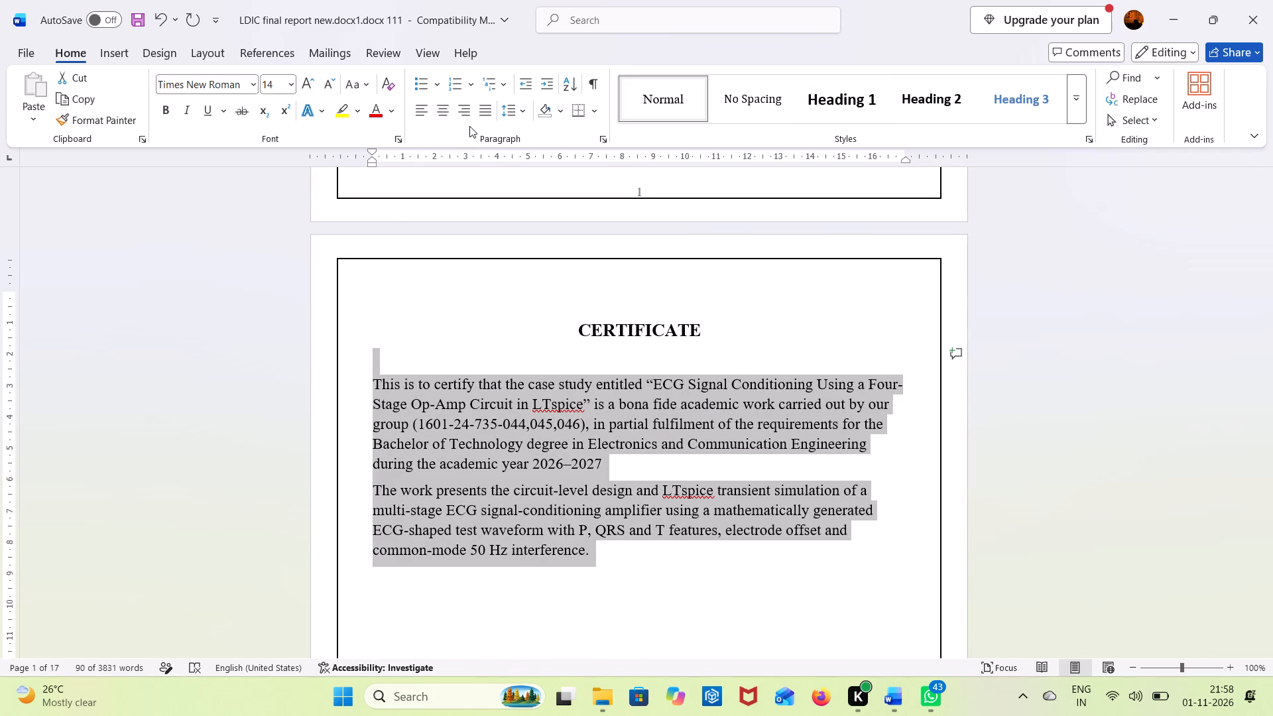
{"action": "left_click", "coordinate": [489, 115]}
{"action": "left_click", "coordinate": [524, 333]}
Delete one empty line between the course title line and "SUBMITTED BY" on the cover page.
{"action": "scroll", "coordinate": [524, 335], "scroll_direction": "up", "scroll_amount": 9}
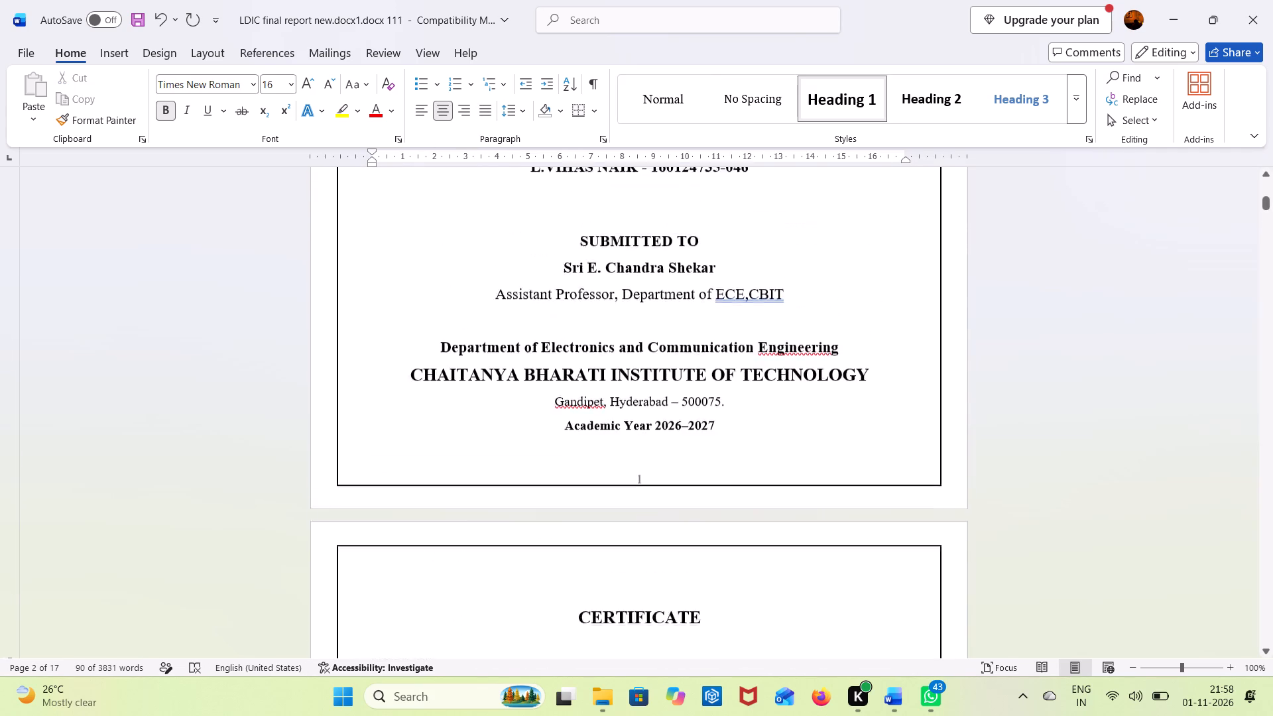
{"action": "scroll", "coordinate": [524, 335], "scroll_direction": "up", "scroll_amount": 11}
{"action": "scroll", "coordinate": [524, 335], "scroll_direction": "down", "scroll_amount": 5}
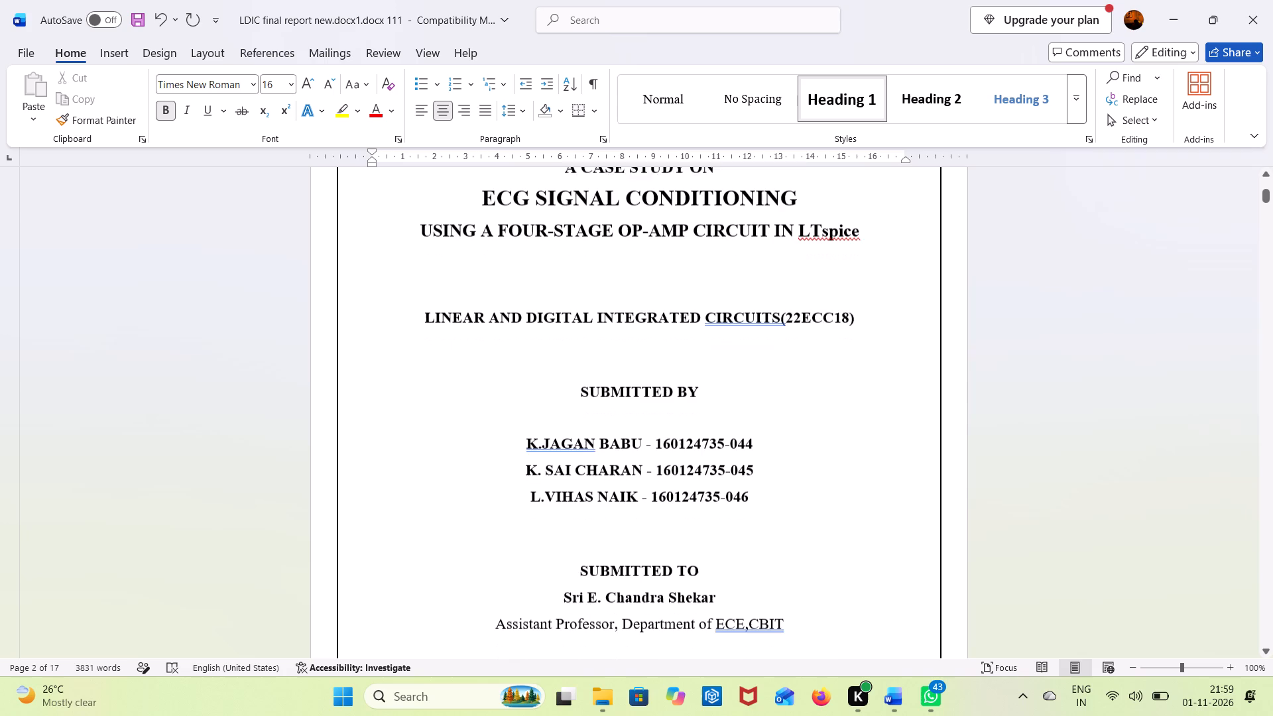
{"action": "left_click", "coordinate": [601, 329]}
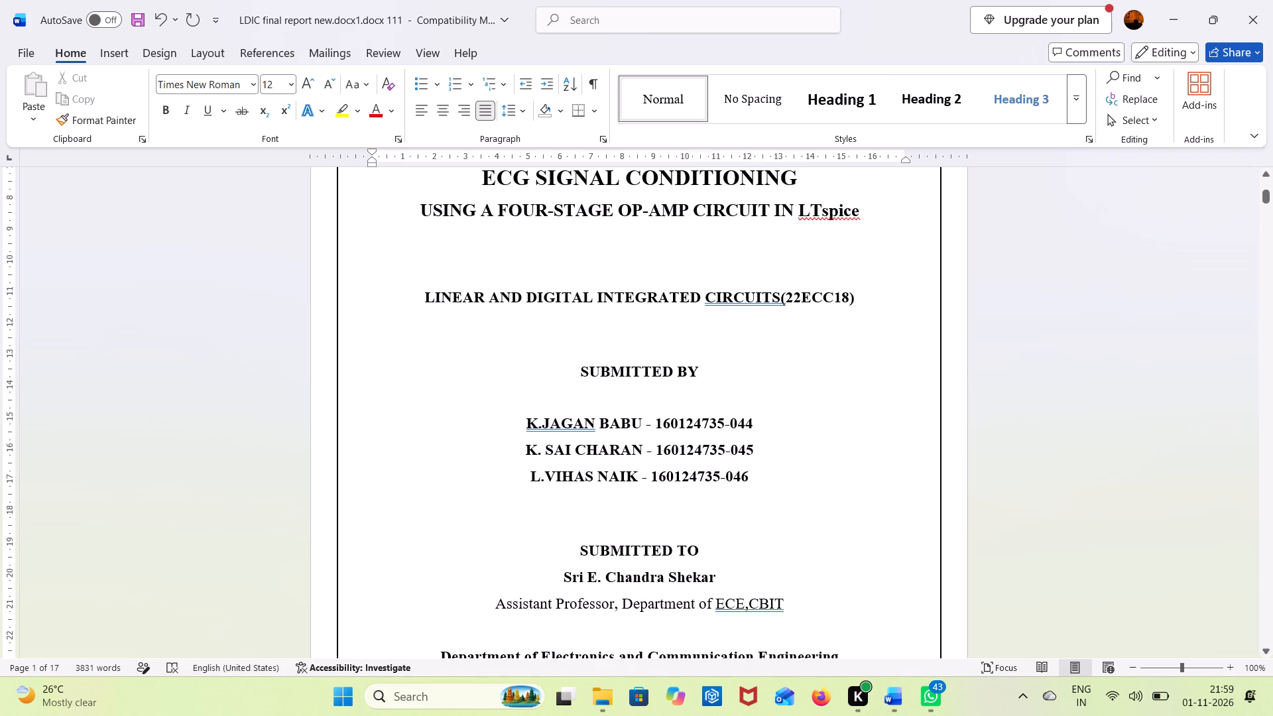
{"action": "key", "text": "BackSpace"}
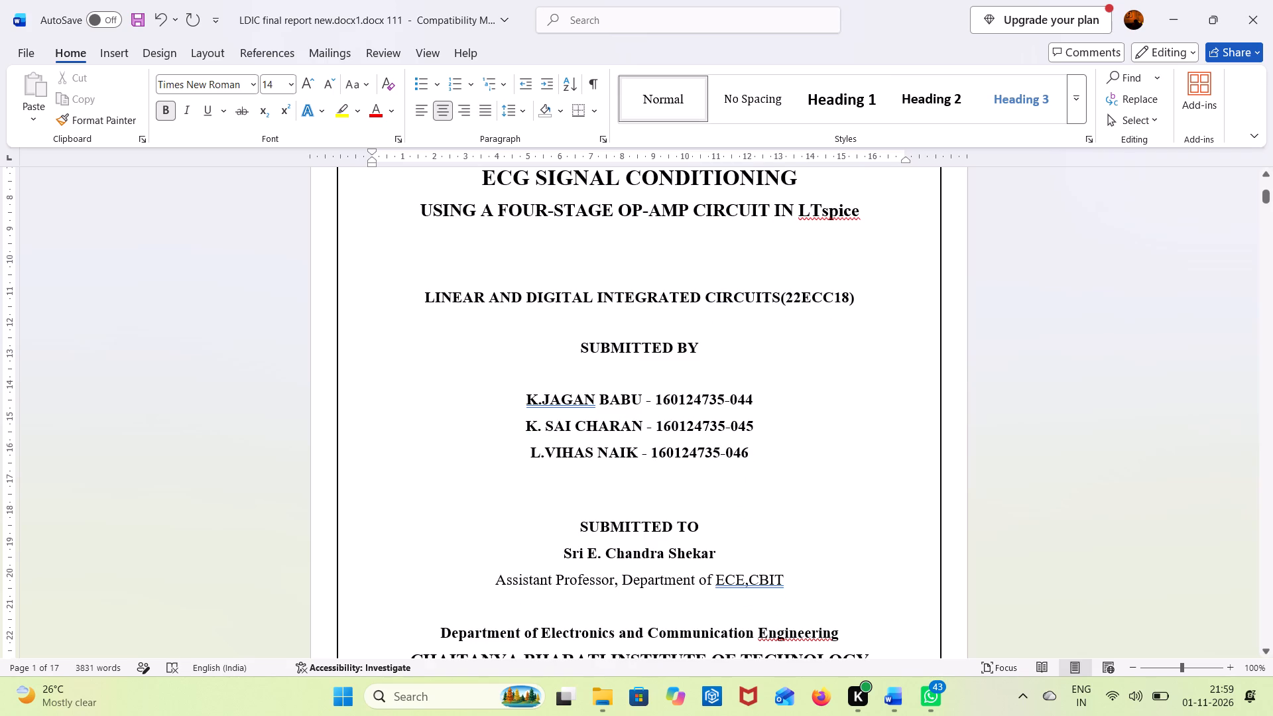
Review the layout of the front pages from the Certificate through the Table of Contents.
{"action": "scroll", "coordinate": [685, 375], "scroll_direction": "down", "scroll_amount": 20}
{"action": "scroll", "coordinate": [685, 375], "scroll_direction": "down", "scroll_amount": 11}
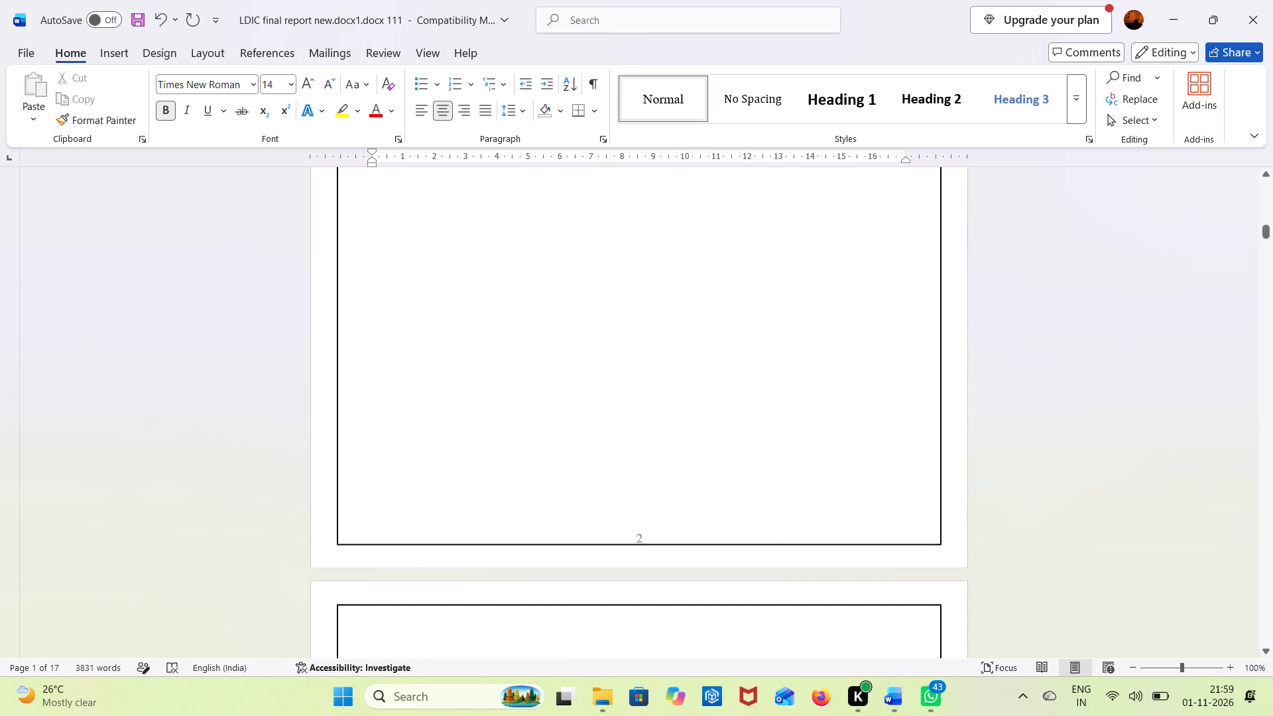
{"action": "scroll", "coordinate": [705, 435], "scroll_direction": "down", "scroll_amount": 5}
{"action": "scroll", "coordinate": [668, 357], "scroll_direction": "up", "scroll_amount": 15}
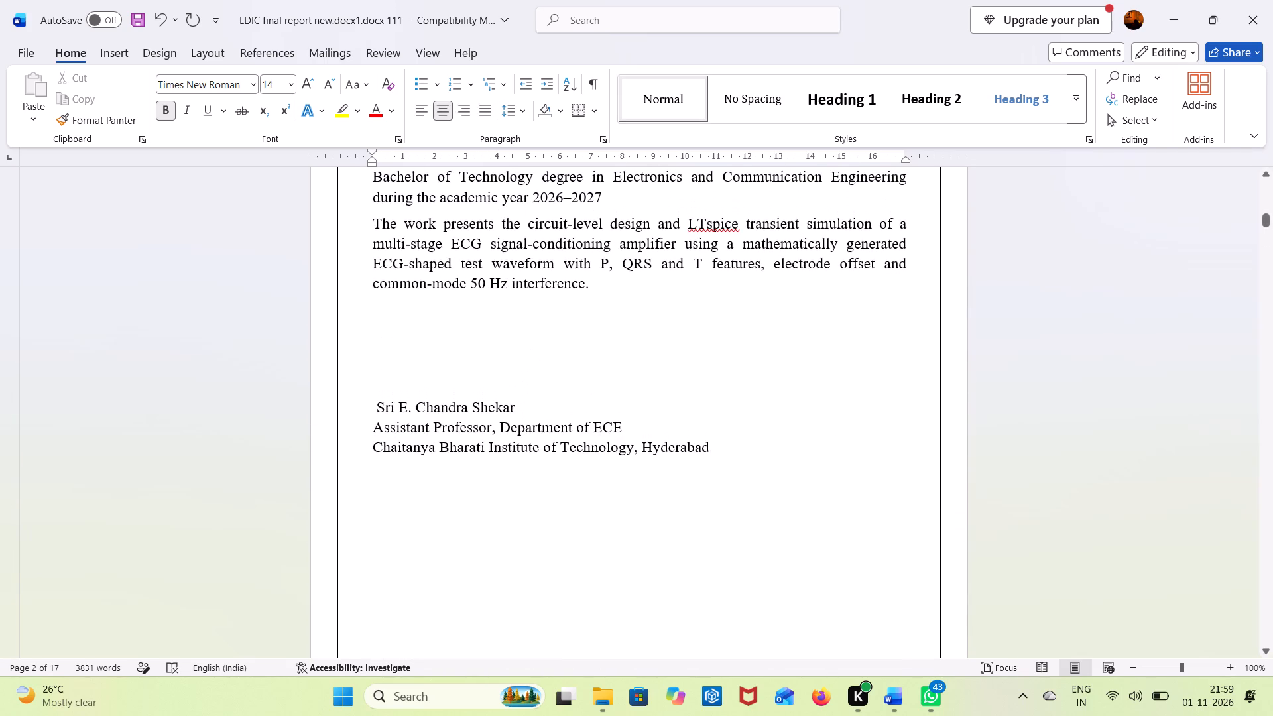
{"action": "scroll", "coordinate": [400, 409], "scroll_direction": "up", "scroll_amount": 2}
{"action": "scroll", "coordinate": [400, 409], "scroll_direction": "down", "scroll_amount": 4}
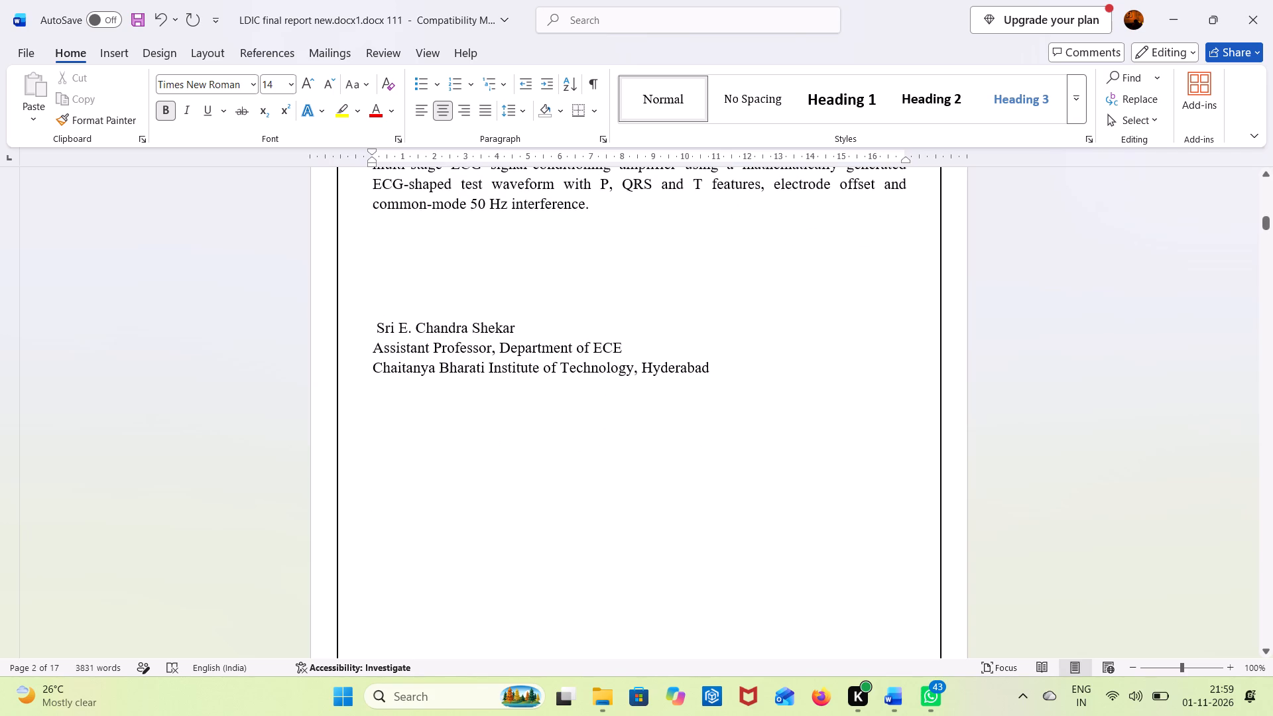
{"action": "scroll", "coordinate": [657, 344], "scroll_direction": "up", "scroll_amount": 2}
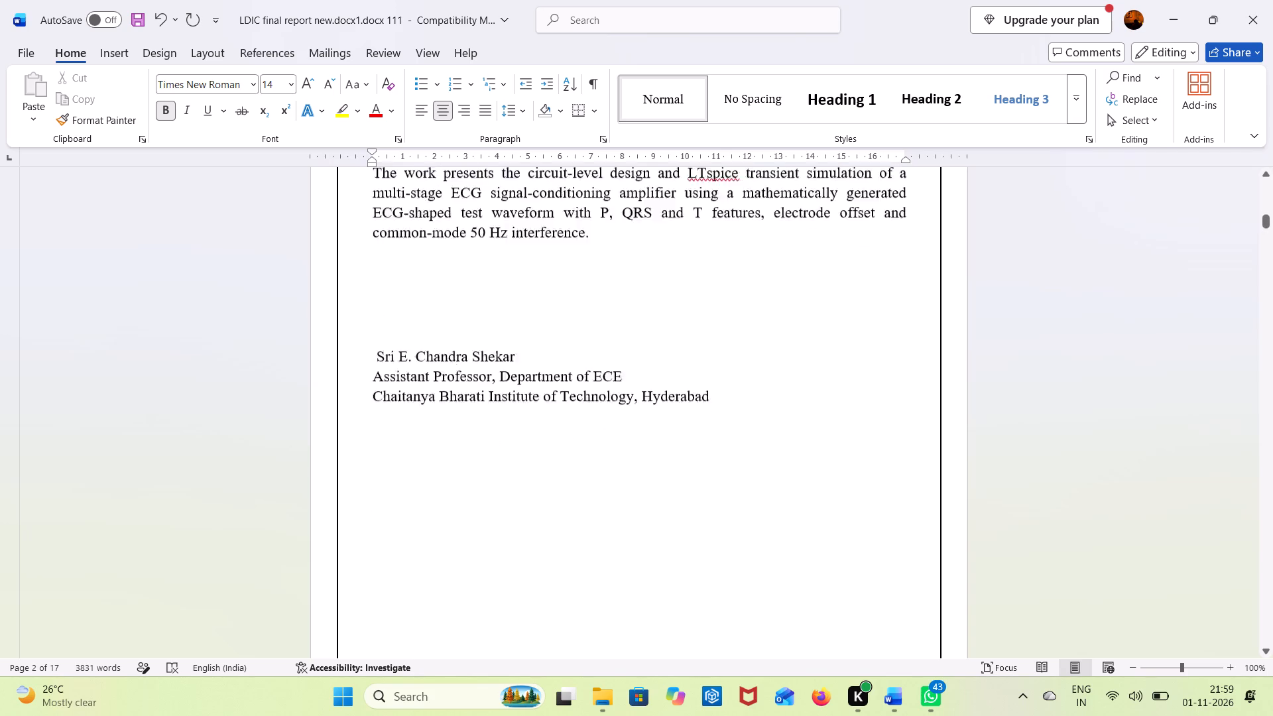
{"action": "scroll", "coordinate": [657, 344], "scroll_direction": "up", "scroll_amount": 3}
{"action": "scroll", "coordinate": [657, 345], "scroll_direction": "down", "scroll_amount": 20}
{"action": "scroll", "coordinate": [657, 345], "scroll_direction": "down", "scroll_amount": 3}
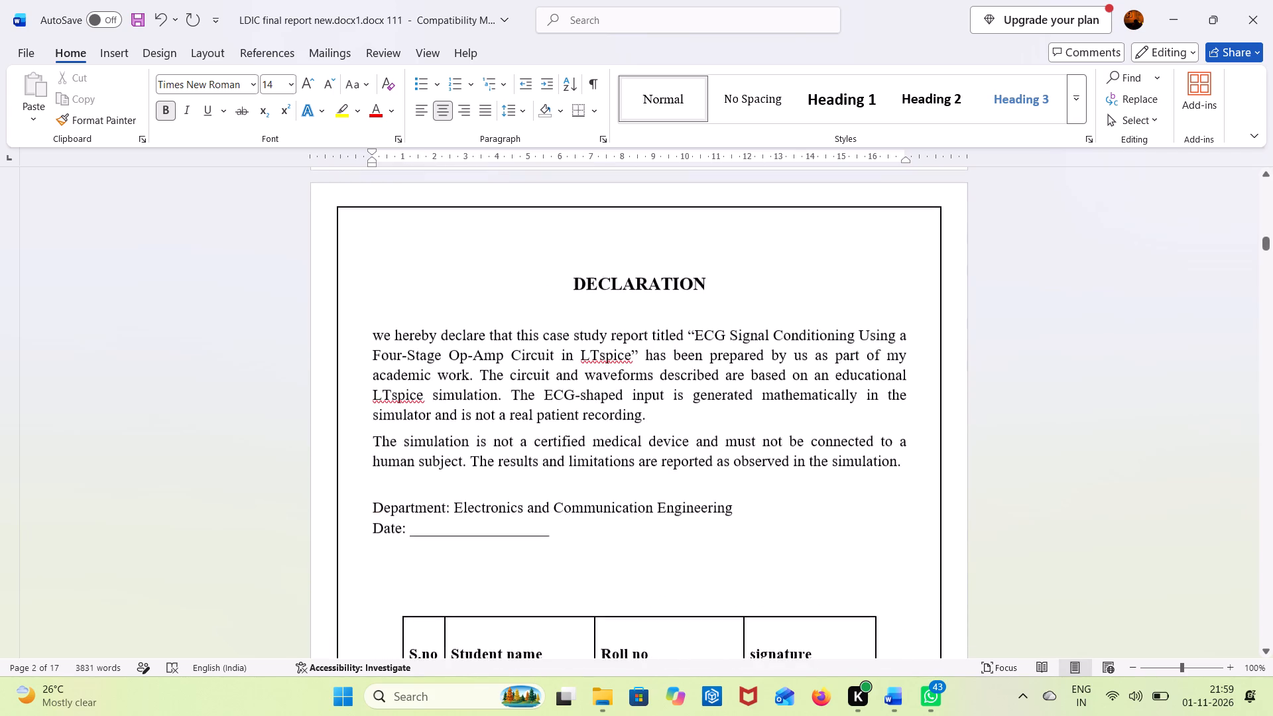
{"action": "scroll", "coordinate": [655, 348], "scroll_direction": "down", "scroll_amount": 20}
{"action": "scroll", "coordinate": [655, 348], "scroll_direction": "down", "scroll_amount": 12}
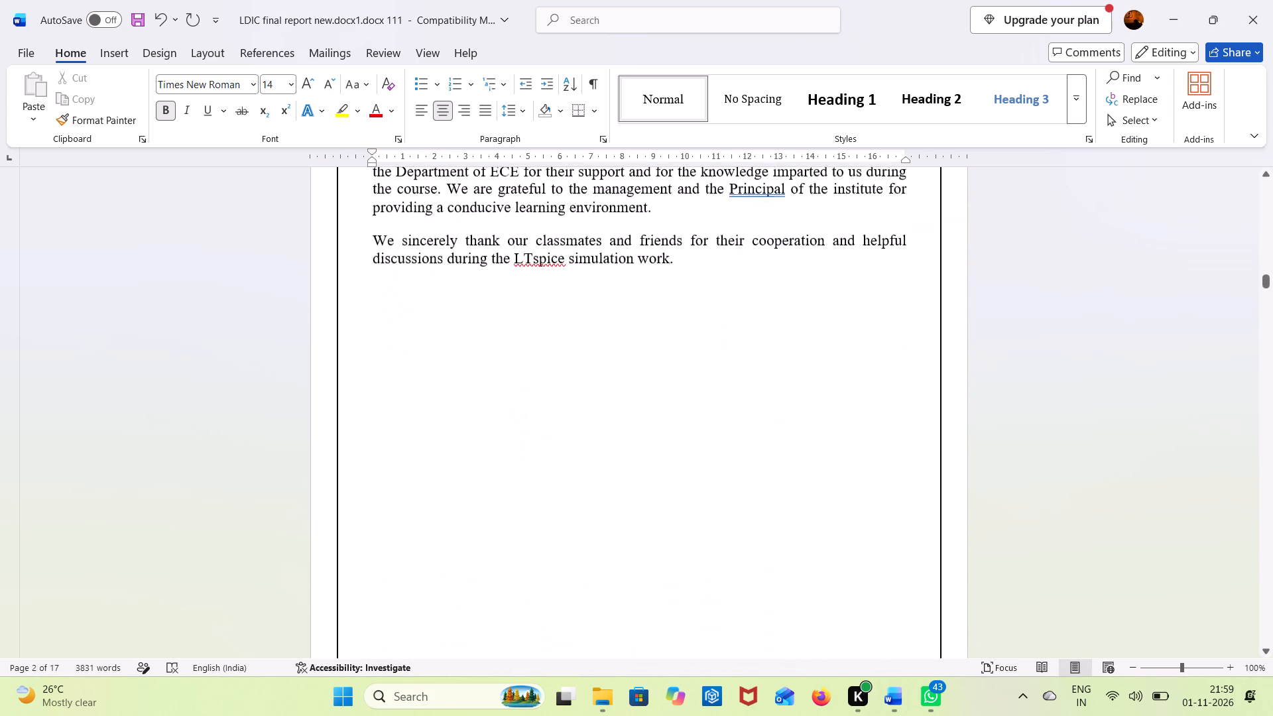
{"action": "scroll", "coordinate": [648, 365], "scroll_direction": "down", "scroll_amount": 20}
{"action": "scroll", "coordinate": [648, 365], "scroll_direction": "down", "scroll_amount": 12}
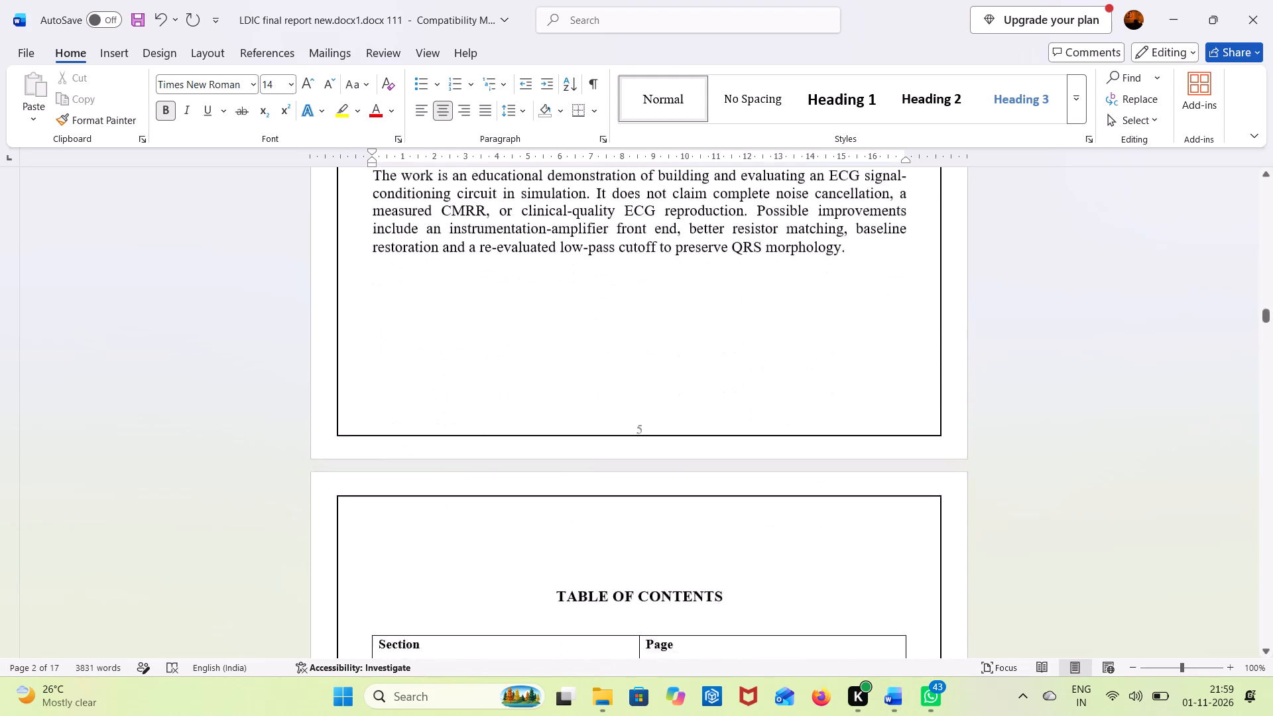
{"action": "scroll", "coordinate": [648, 402], "scroll_direction": "down", "scroll_amount": 12}
{"action": "scroll", "coordinate": [605, 406], "scroll_direction": "up", "scroll_amount": 4}
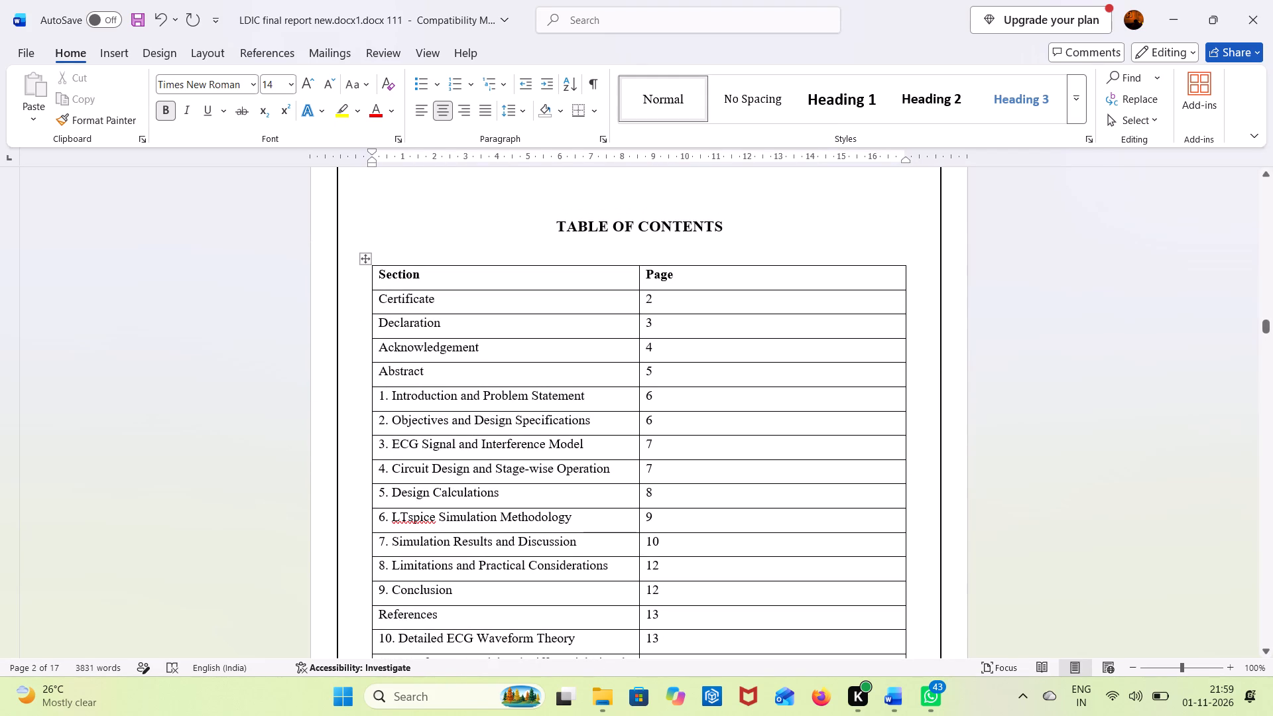
Justify the Section column entries of the Table of Contents, from Certificate through item 14, and enlarge them to 14 pt.
{"action": "left_click_drag", "start_coordinate": [379, 296], "coordinate": [552, 671]}
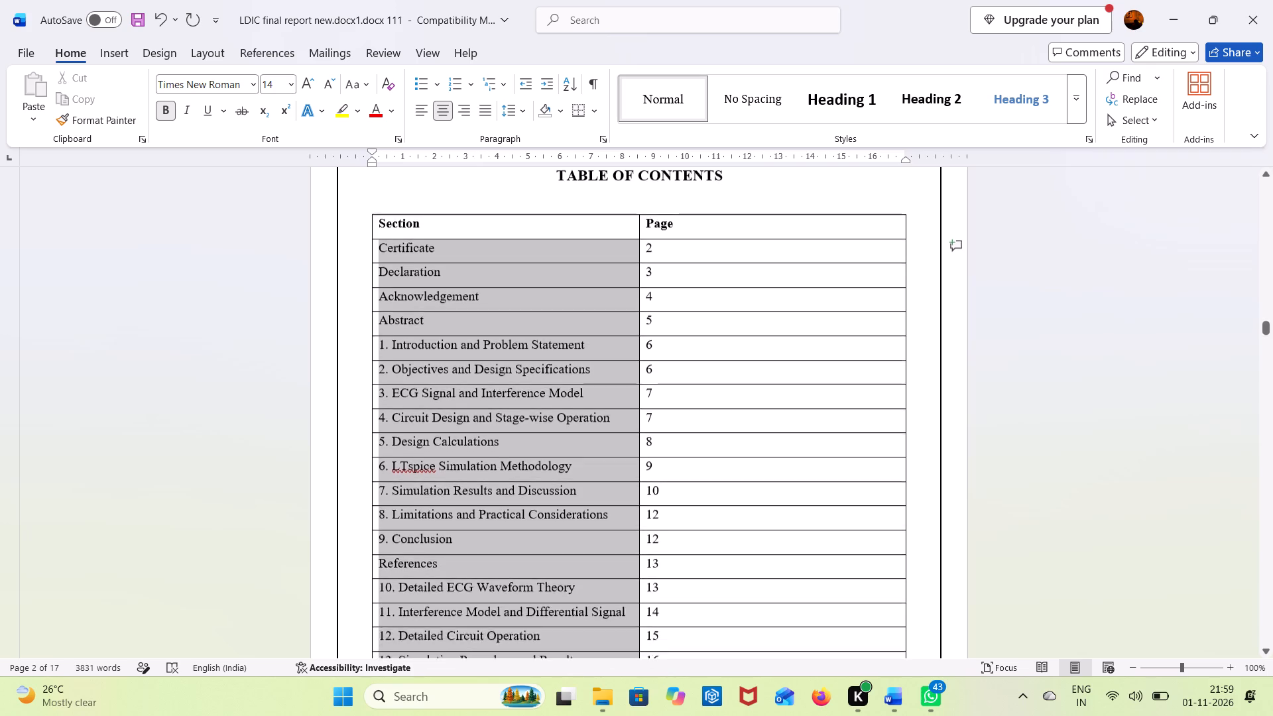
{"action": "left_click_drag", "start_coordinate": [552, 671], "coordinate": [569, 558]}
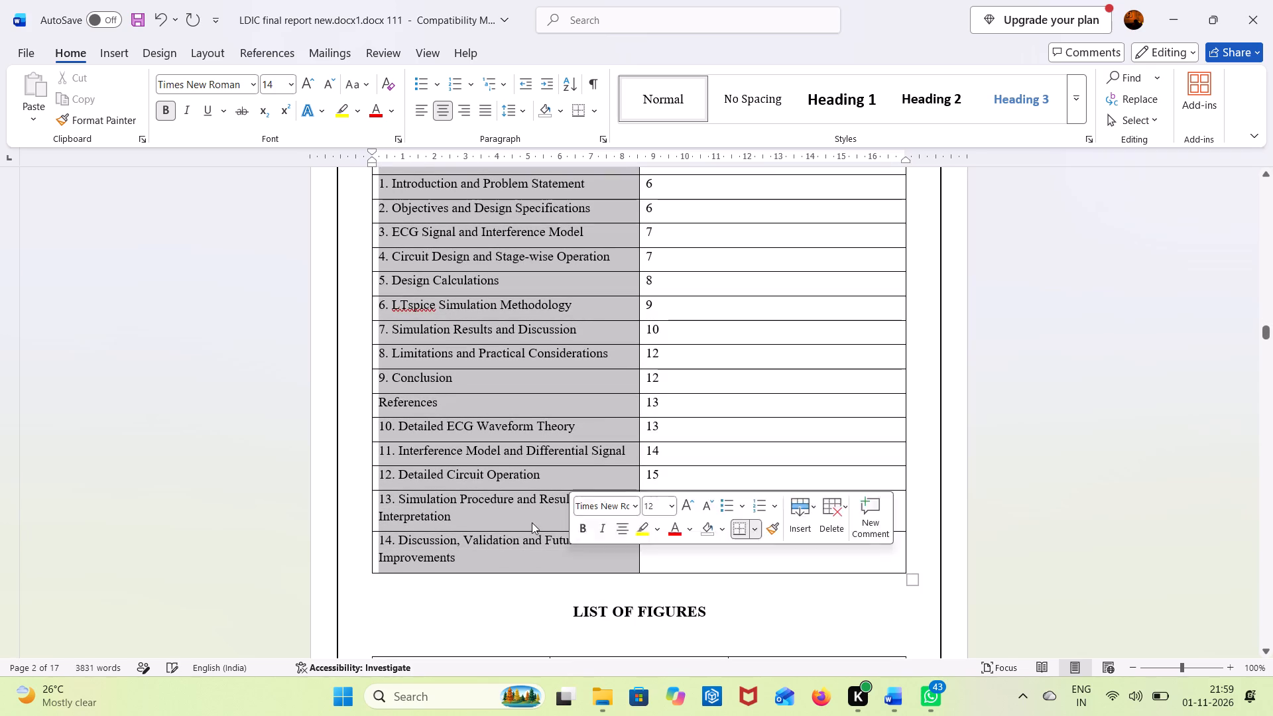
{"action": "left_click", "coordinate": [485, 107]}
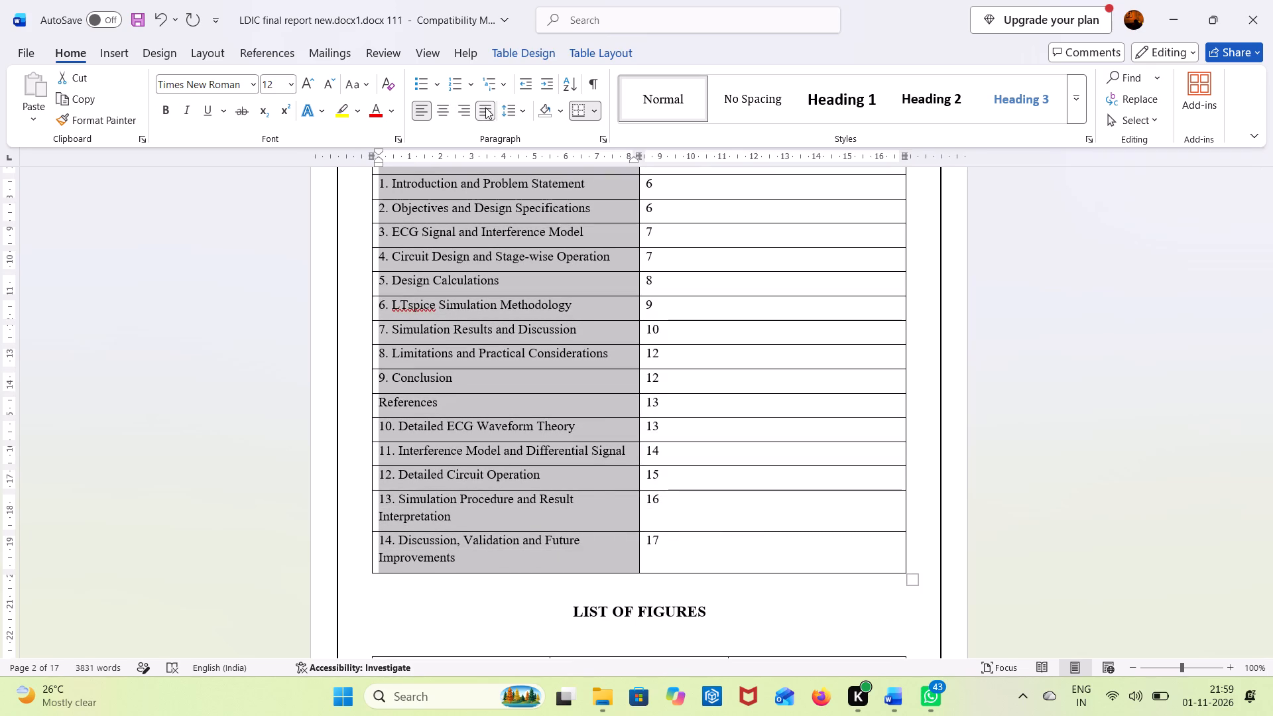
{"action": "left_click", "coordinate": [308, 89]}
{"action": "scroll", "coordinate": [463, 188], "scroll_direction": "down", "scroll_amount": 4}
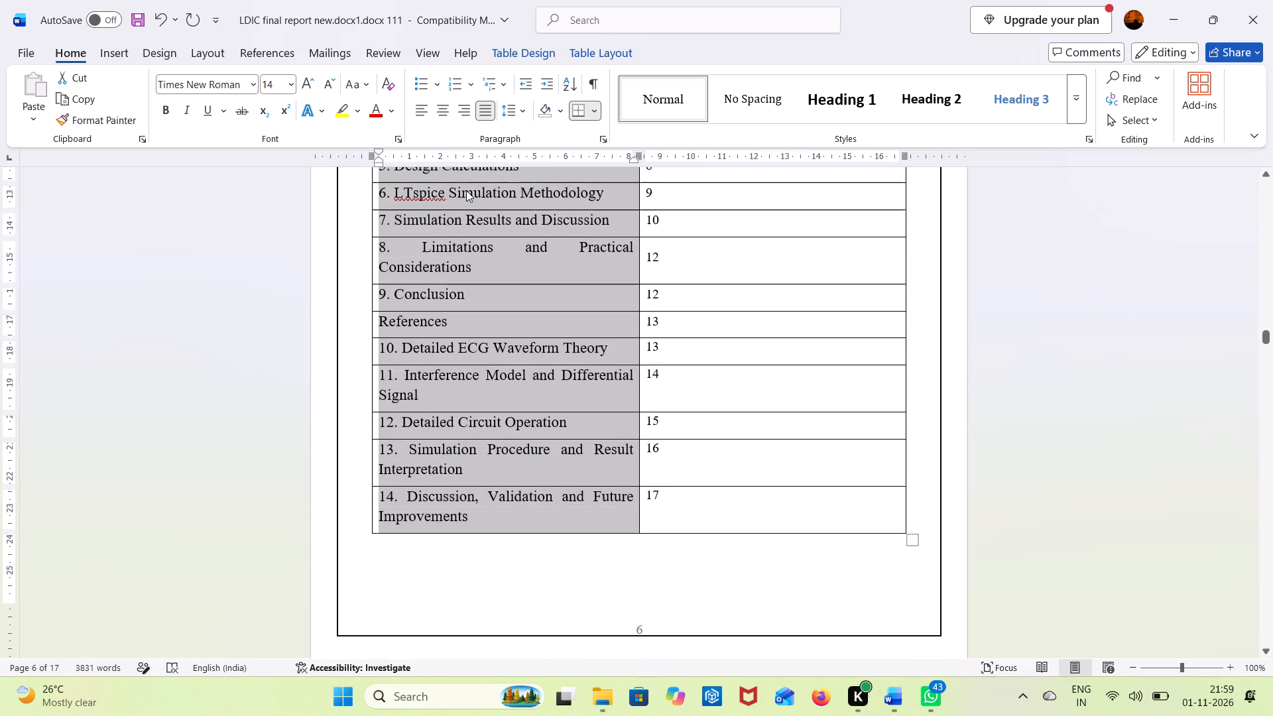
Make the Table of Contents header row slightly taller and widen the Section column to about the 10.5 cm ruler mark.
{"action": "scroll", "coordinate": [634, 235], "scroll_direction": "up", "scroll_amount": 9}
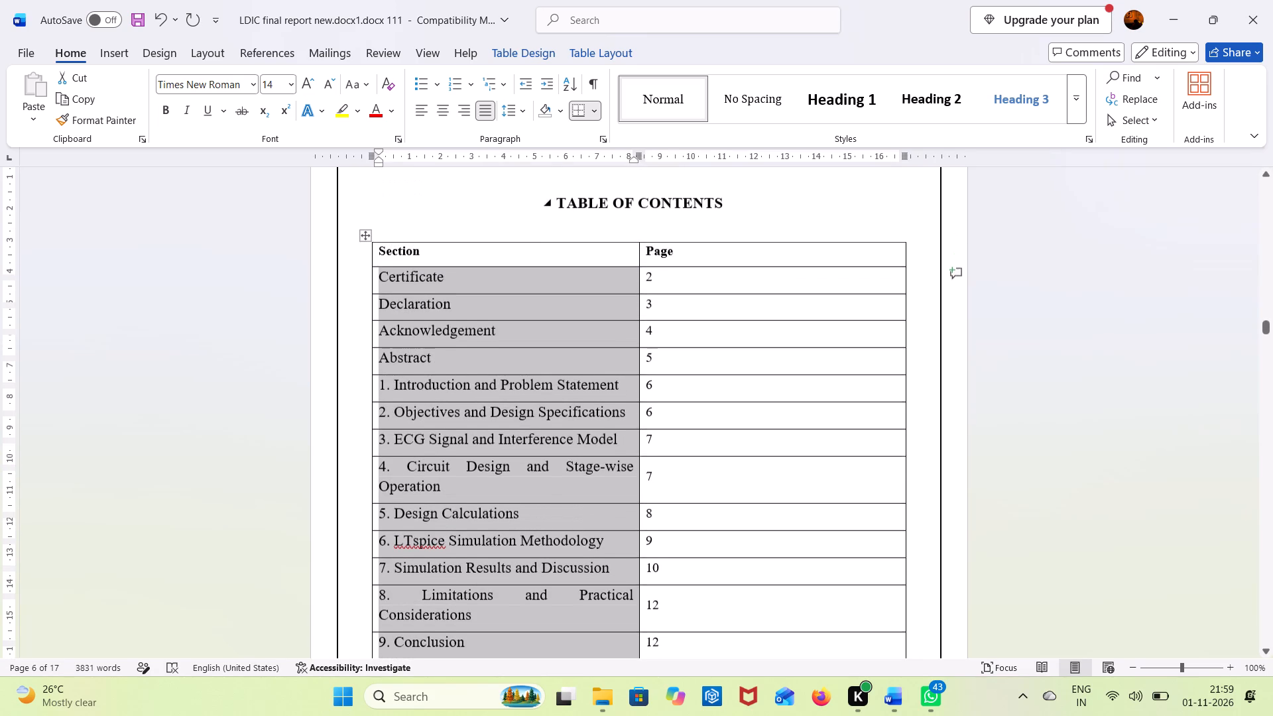
{"action": "left_click", "coordinate": [675, 278]}
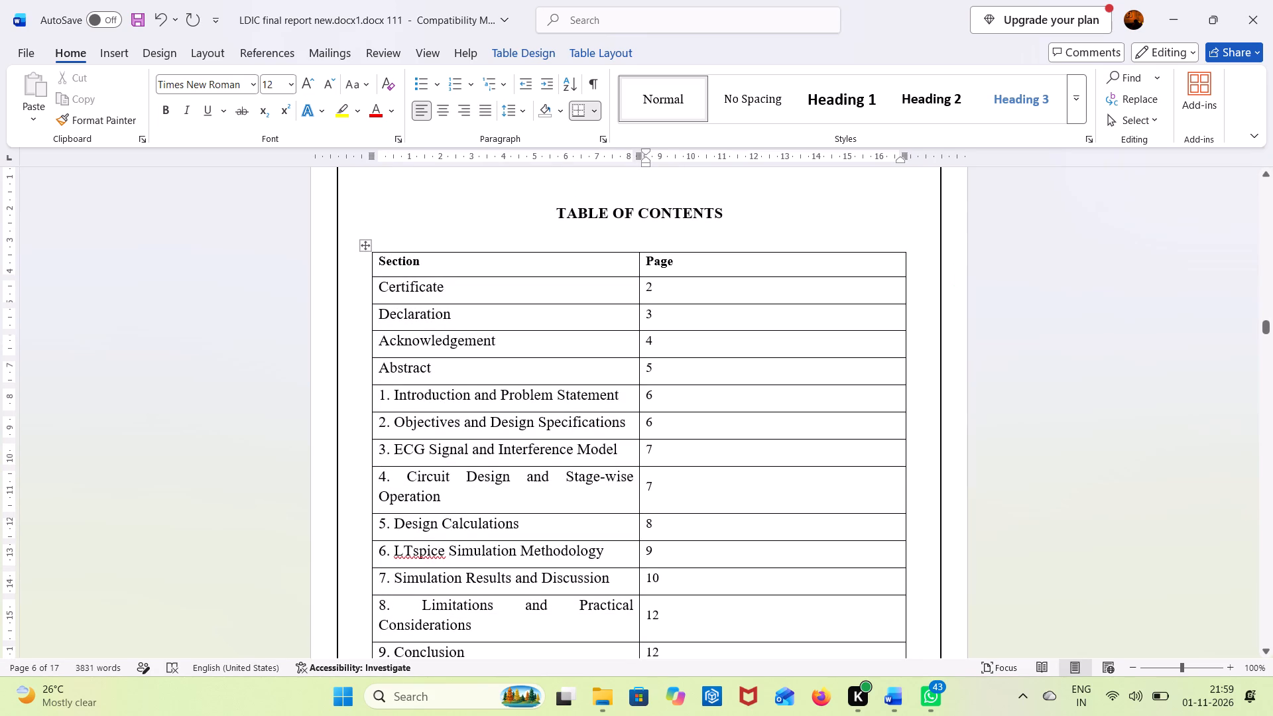
{"action": "left_click", "coordinate": [645, 278]}
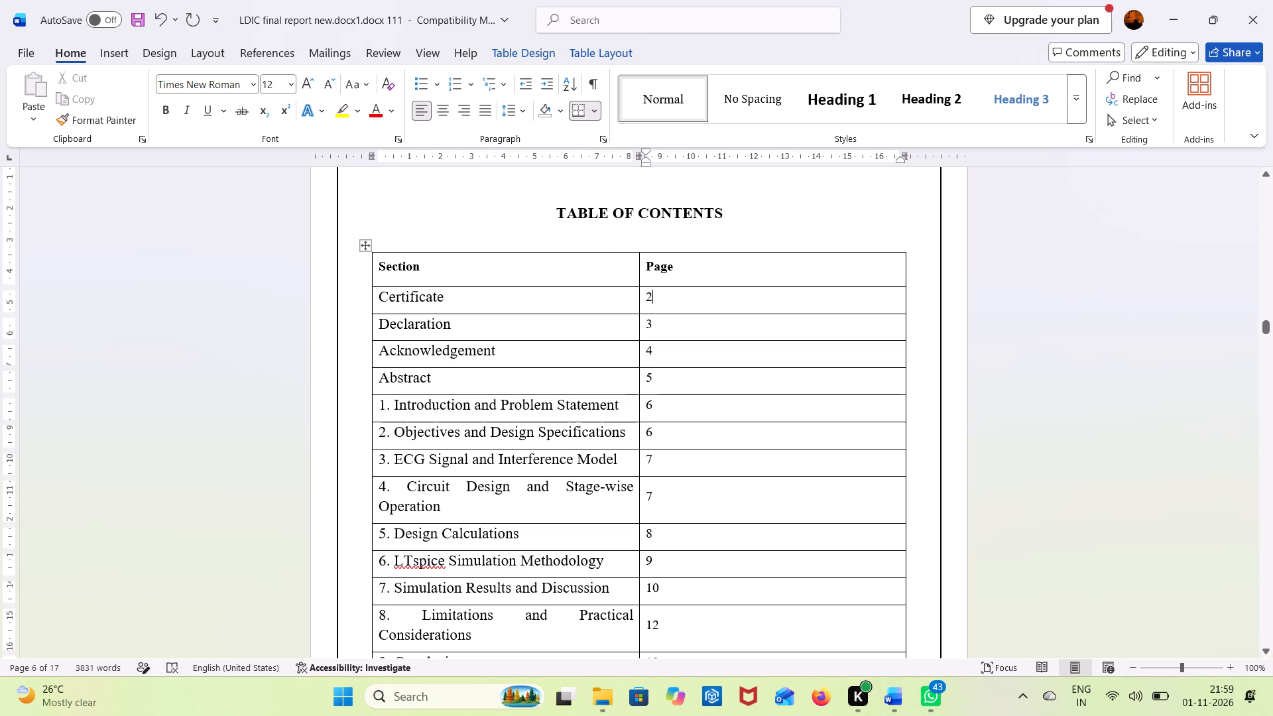
{"action": "left_click_drag", "start_coordinate": [638, 267], "coordinate": [670, 270]}
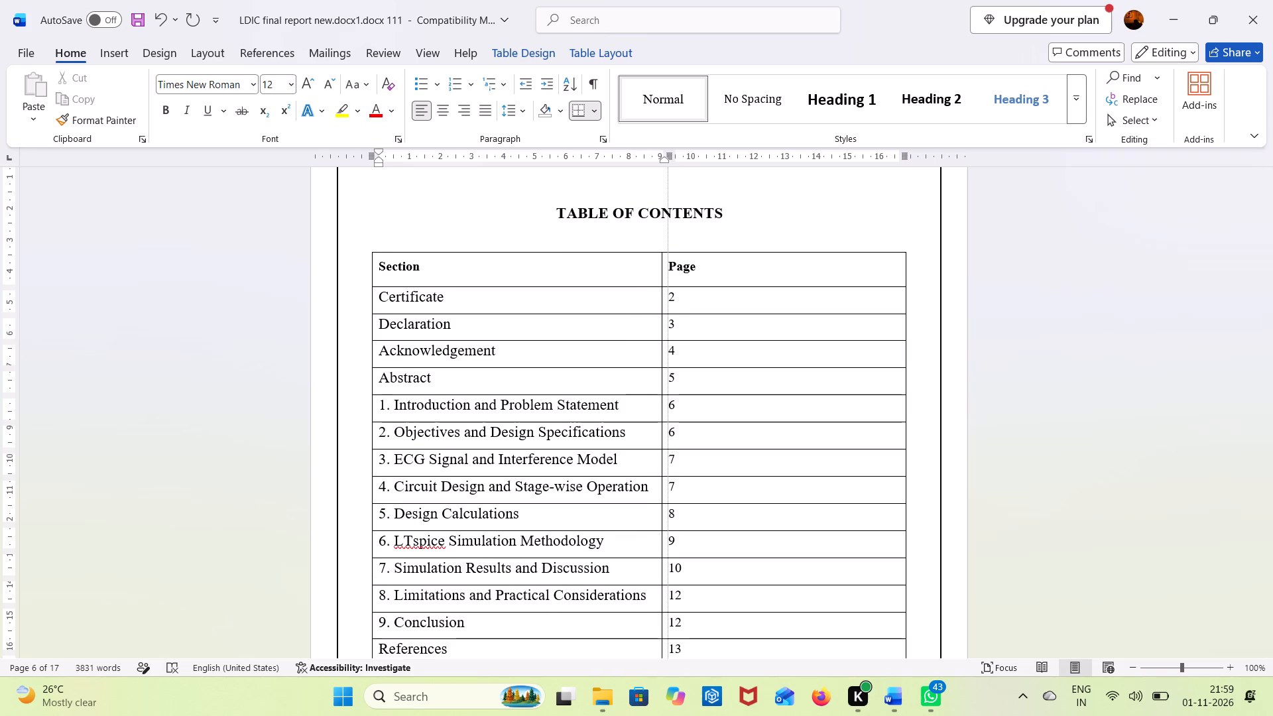
{"action": "left_click_drag", "start_coordinate": [670, 270], "coordinate": [711, 267]}
Number the References entry in the Table of Contents as "10.".
{"action": "scroll", "coordinate": [580, 287], "scroll_direction": "down", "scroll_amount": 4}
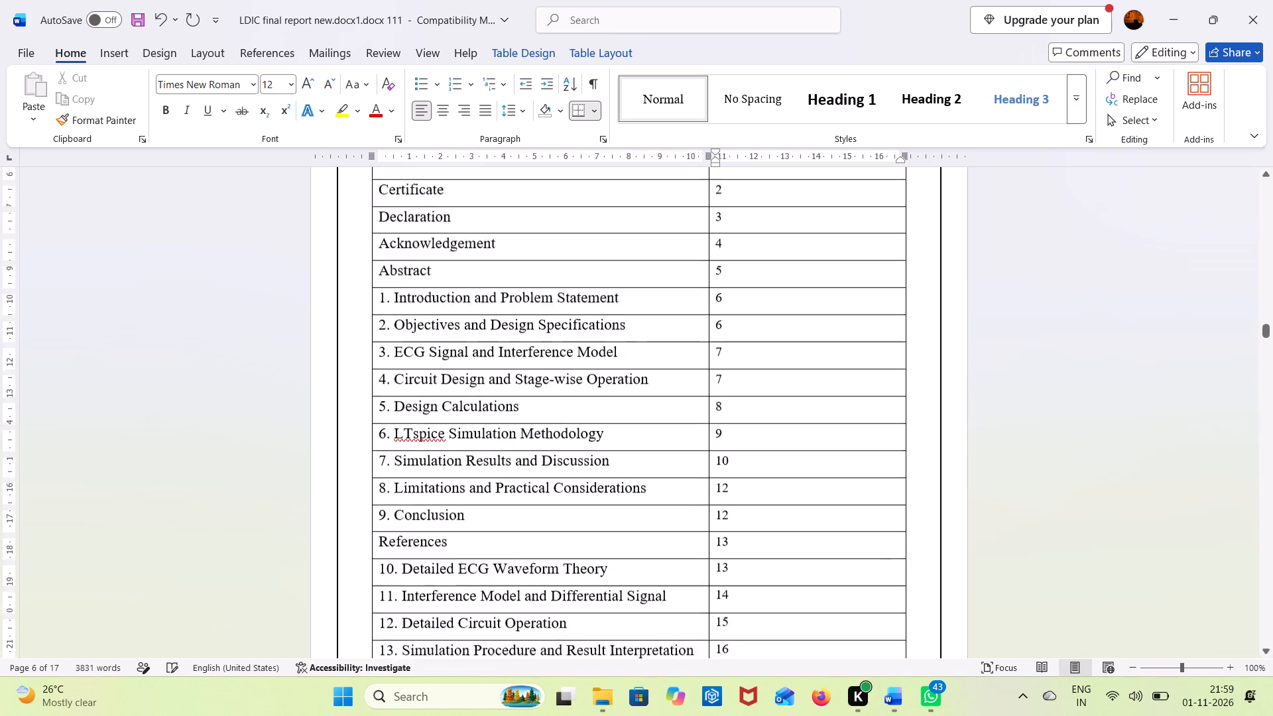
{"action": "scroll", "coordinate": [580, 287], "scroll_direction": "down", "scroll_amount": 2}
{"action": "scroll", "coordinate": [603, 275], "scroll_direction": "up", "scroll_amount": 5}
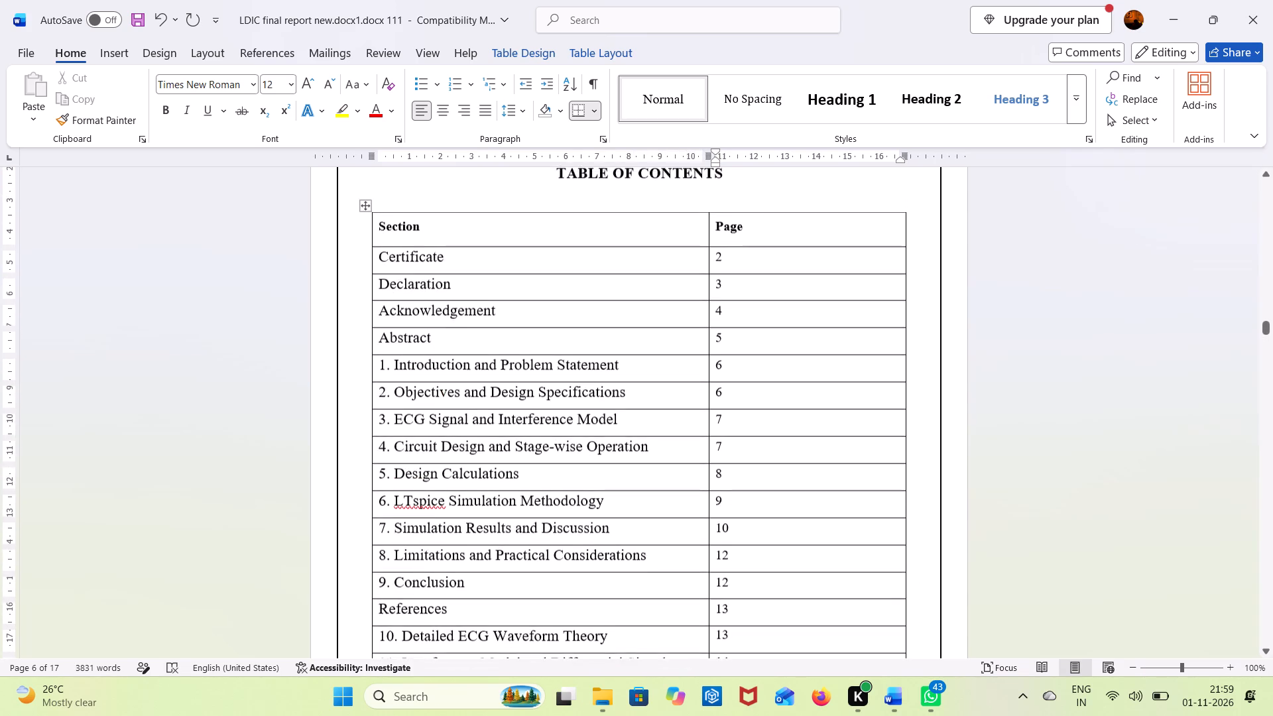
{"action": "scroll", "coordinate": [603, 275], "scroll_direction": "down", "scroll_amount": 5}
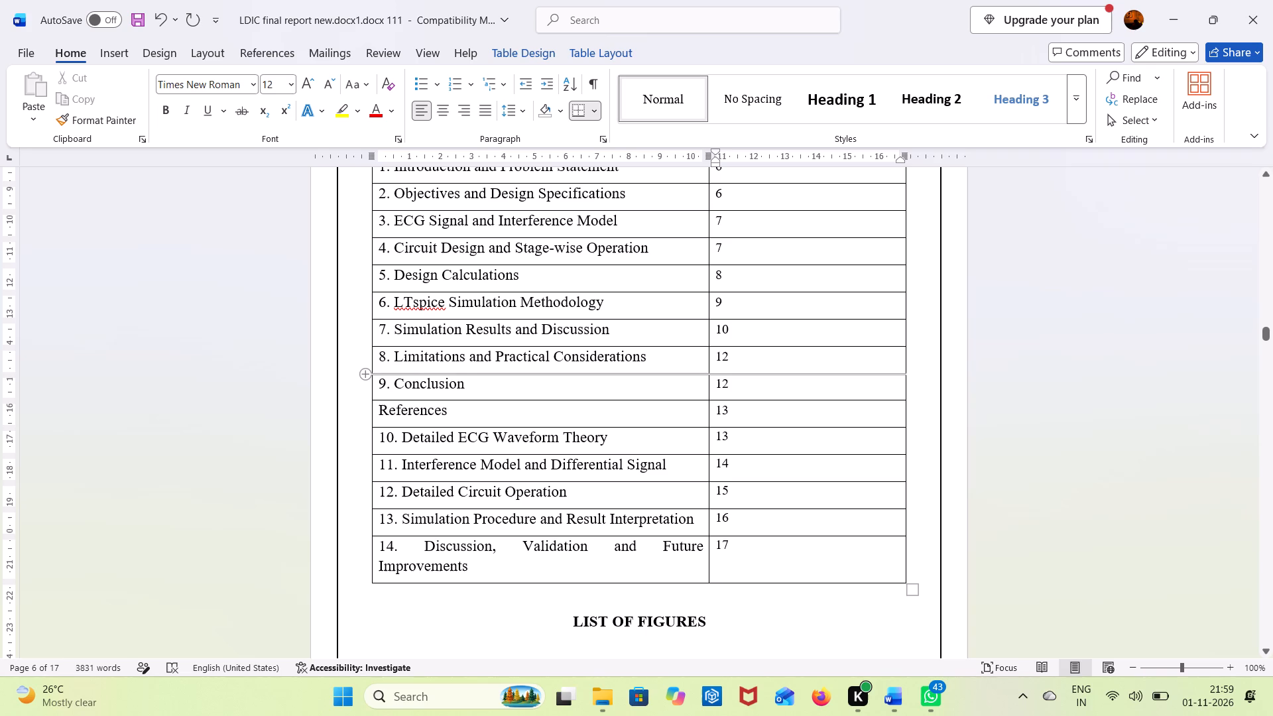
{"action": "left_click", "coordinate": [382, 406]}
{"action": "type", "text": "100."}
{"action": "key", "text": "BackSpace"}
{"action": "key", "text": "BackSpace"}
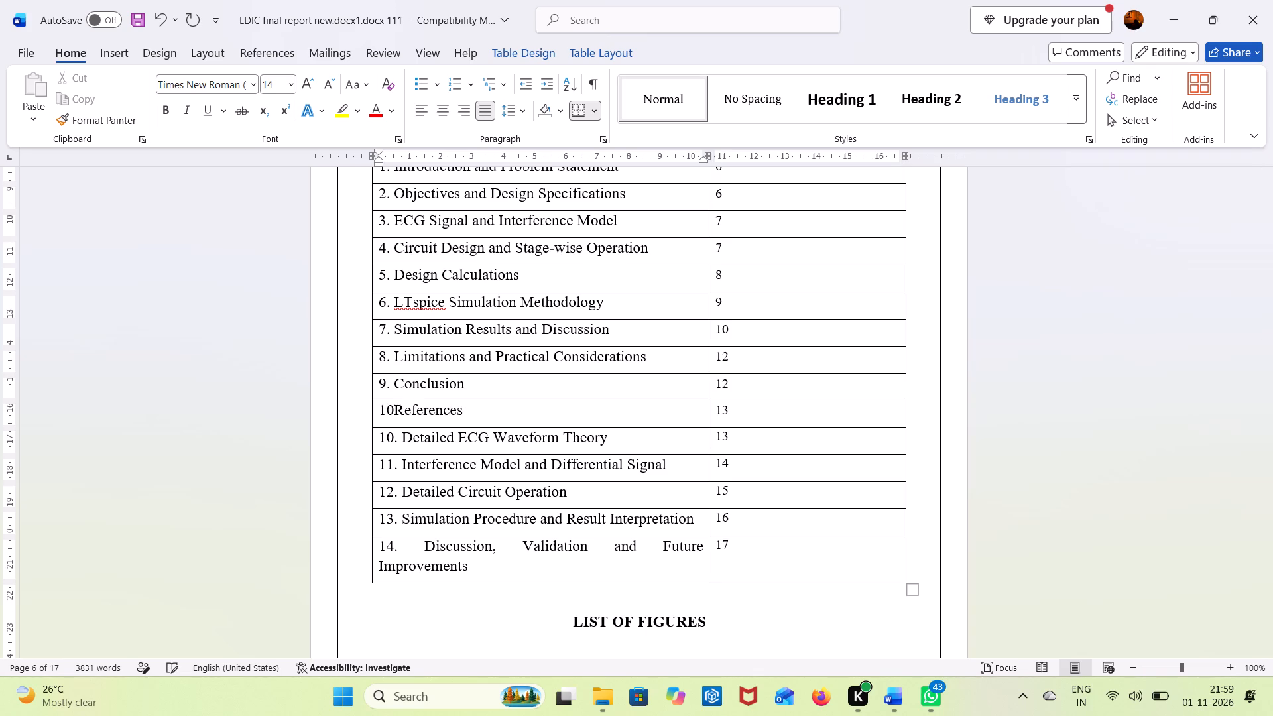
{"action": "key", "text": "BackSpace"}
{"action": "key", "text": "BackSpace"}
{"action": "key", "text": "BackSpace"}
{"action": "type", "text": "10."}
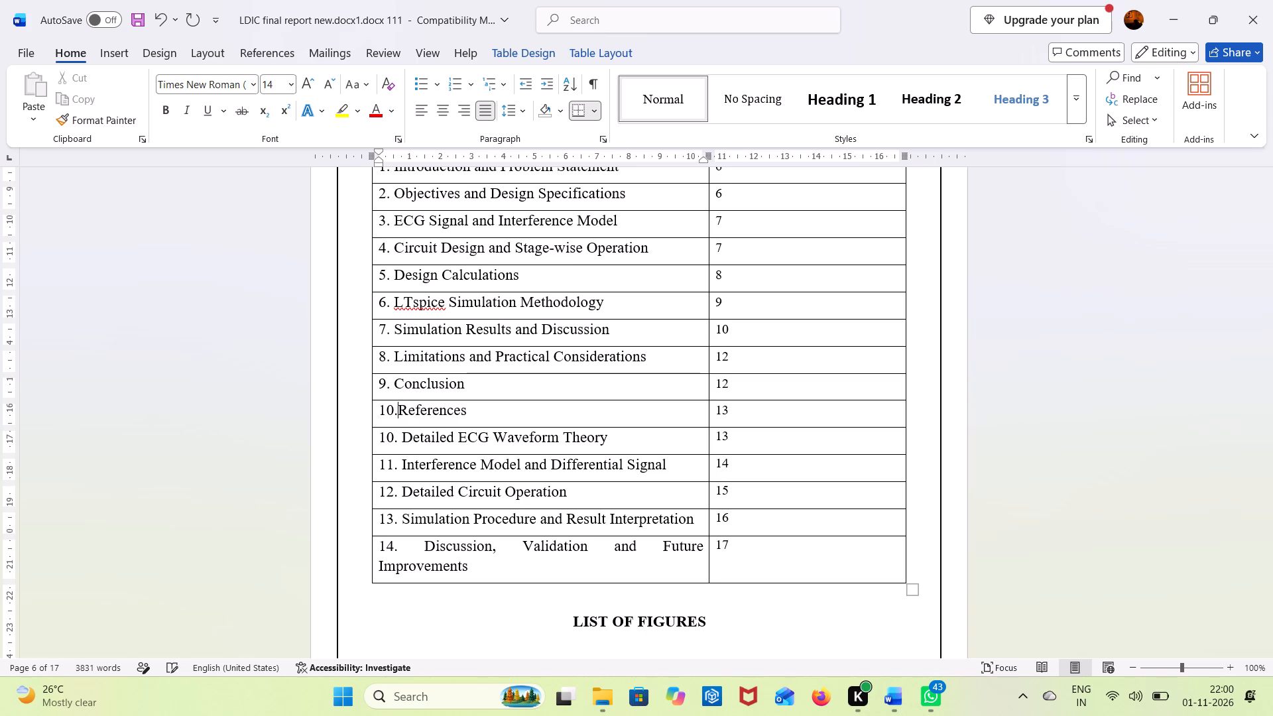
Renumber the five entries below References as 11 through 15, from Detailed ECG Waveform Theory to Discussion, Validation and Future Improvements.
{"action": "left_click", "coordinate": [394, 439]}
{"action": "key", "text": "BackSpace"}
{"action": "key", "text": "1"}
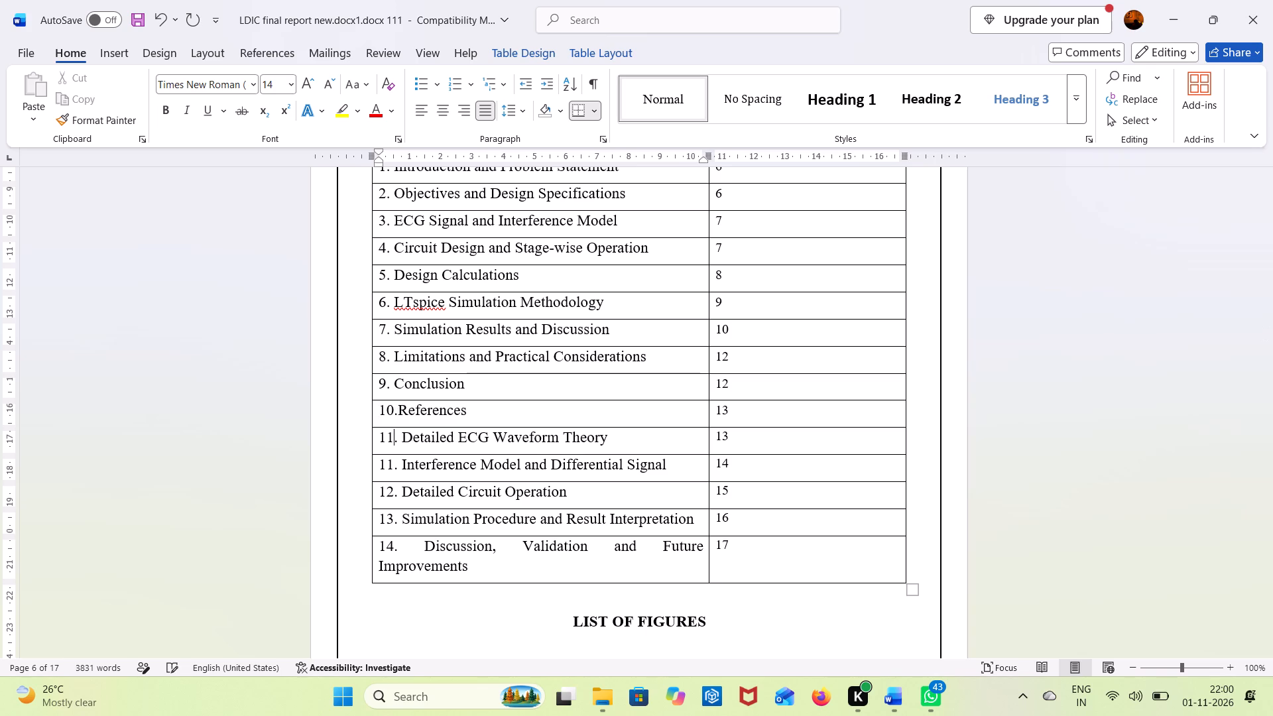
{"action": "key", "text": "Down"}
{"action": "key", "text": "Down"}
{"action": "key", "text": "Up"}
{"action": "key", "text": "BackSpace"}
{"action": "key", "text": "2"}
{"action": "key", "text": "Down"}
{"action": "key", "text": "BackSpace"}
{"action": "key", "text": "3"}
{"action": "key", "text": "Down"}
{"action": "key", "text": "BackSpace"}
{"action": "key", "text": "4"}
{"action": "key", "text": "Down"}
{"action": "key", "text": "BackSpace"}
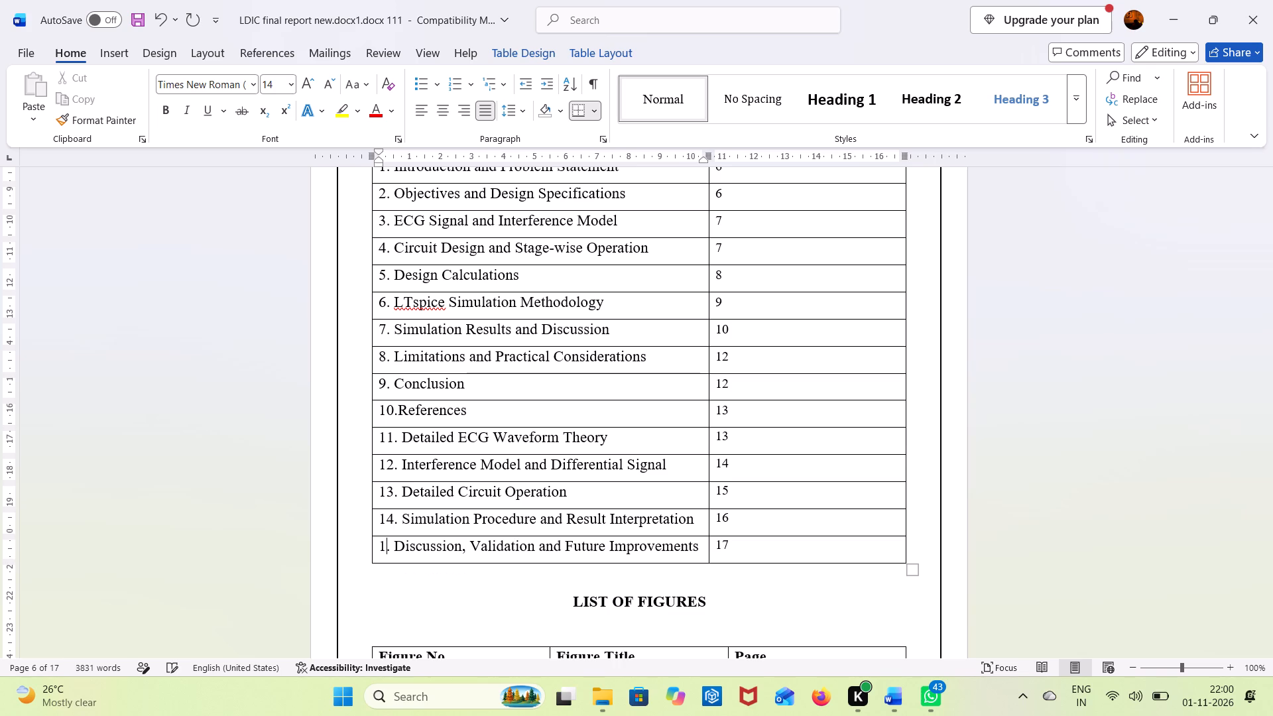
{"action": "key", "text": "5"}
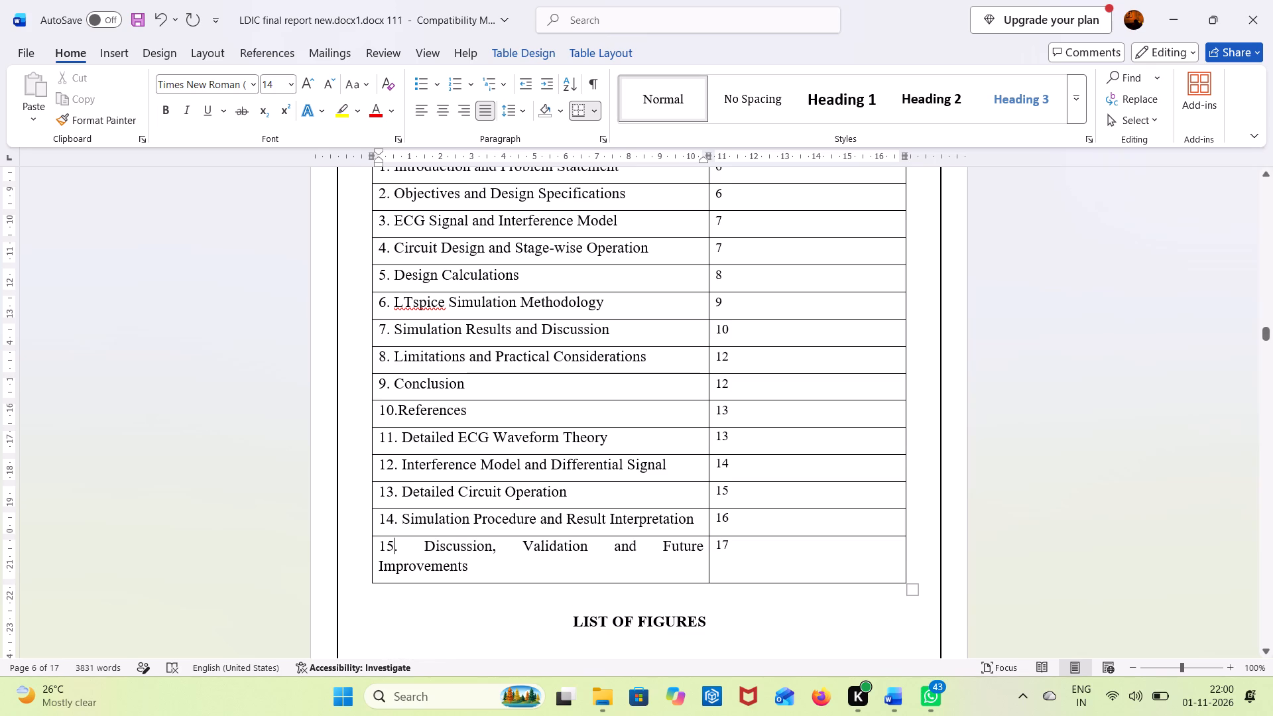
Remove the space between "15." and "Discussion" in the last Table of Contents entry.
{"action": "left_click", "coordinate": [423, 550]}
{"action": "key", "text": "BackSpace"}
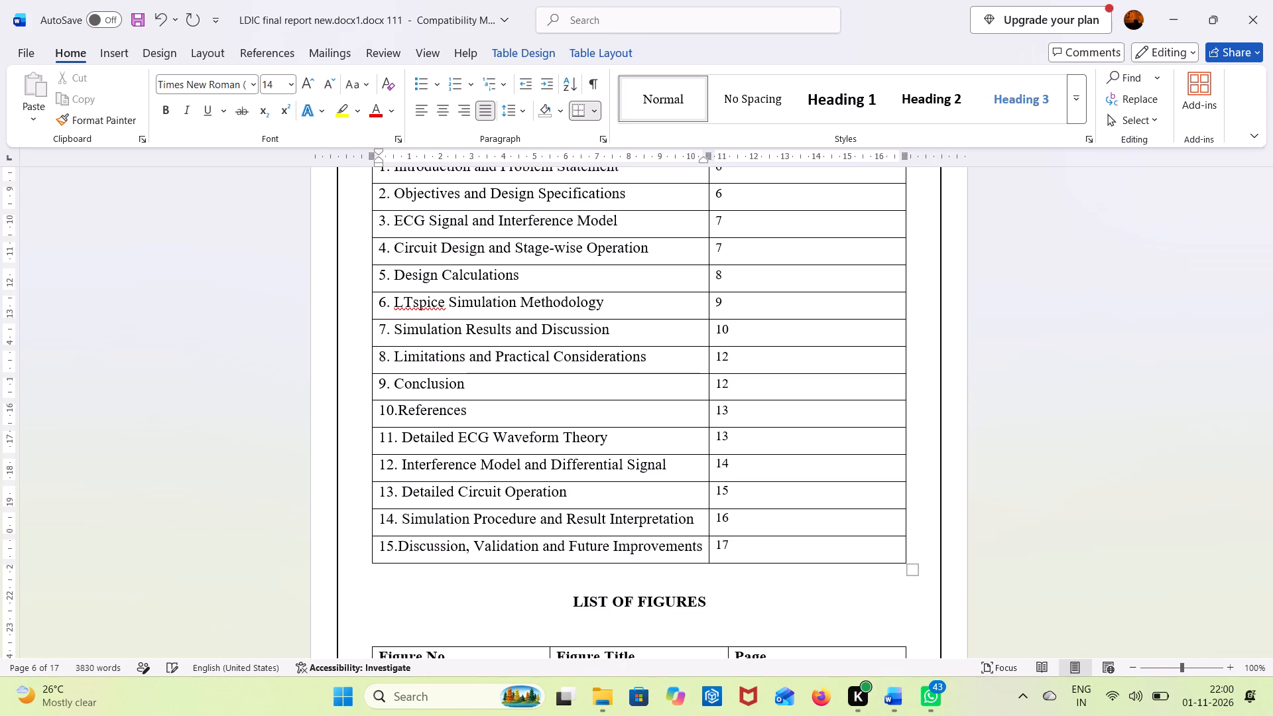
Widen the Section column of the Table of Contents further, to about the 12 cm ruler mark.
{"action": "scroll", "coordinate": [521, 451], "scroll_direction": "up", "scroll_amount": 4}
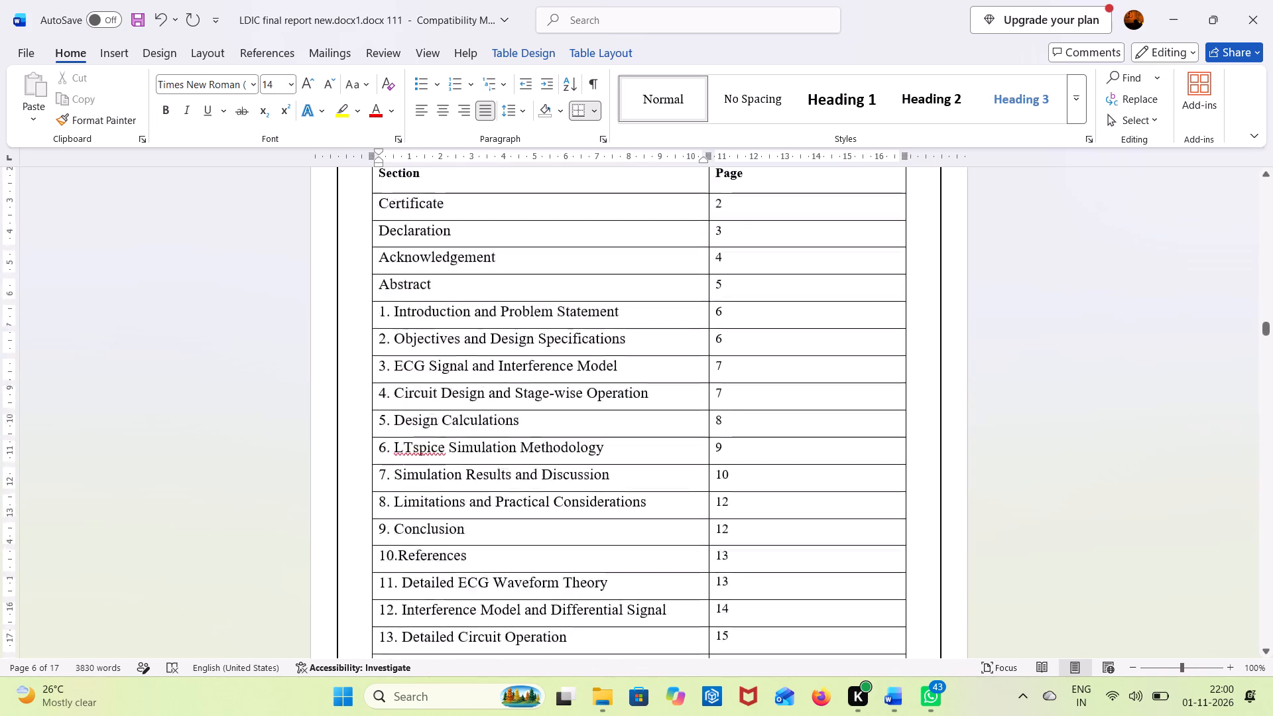
{"action": "scroll", "coordinate": [521, 451], "scroll_direction": "up", "scroll_amount": 4}
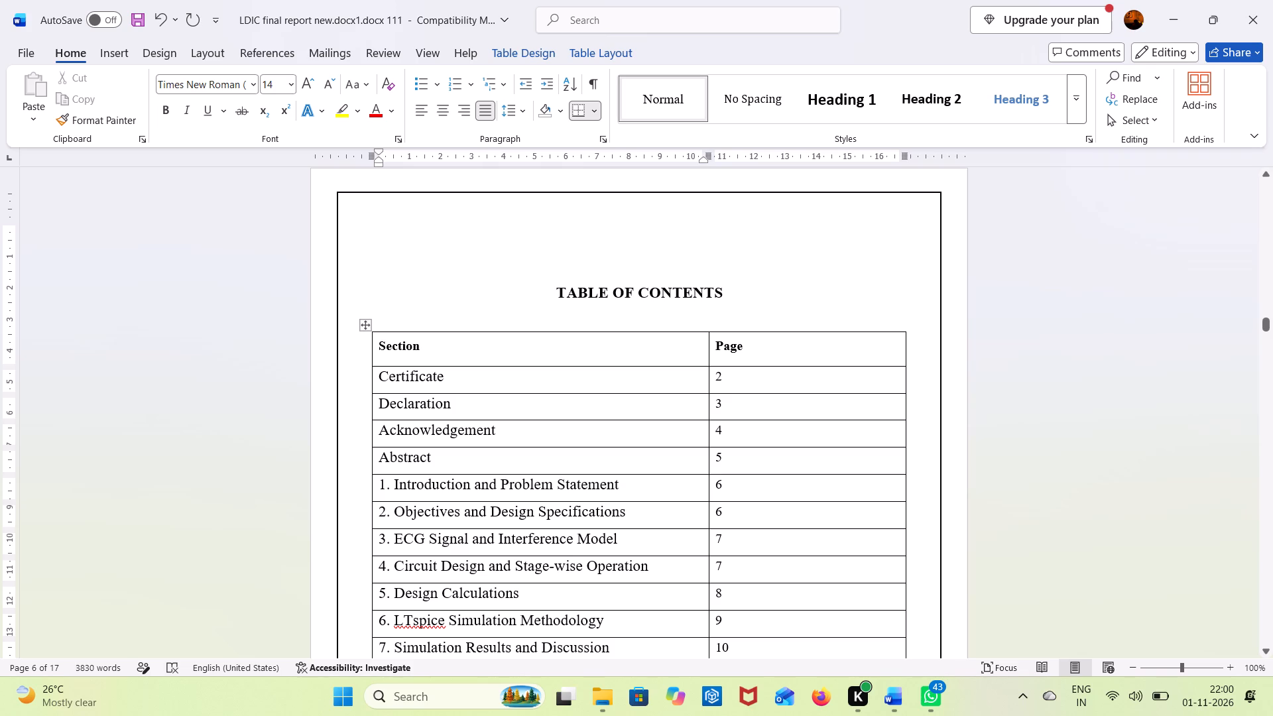
{"action": "left_click_drag", "start_coordinate": [709, 338], "coordinate": [716, 339]}
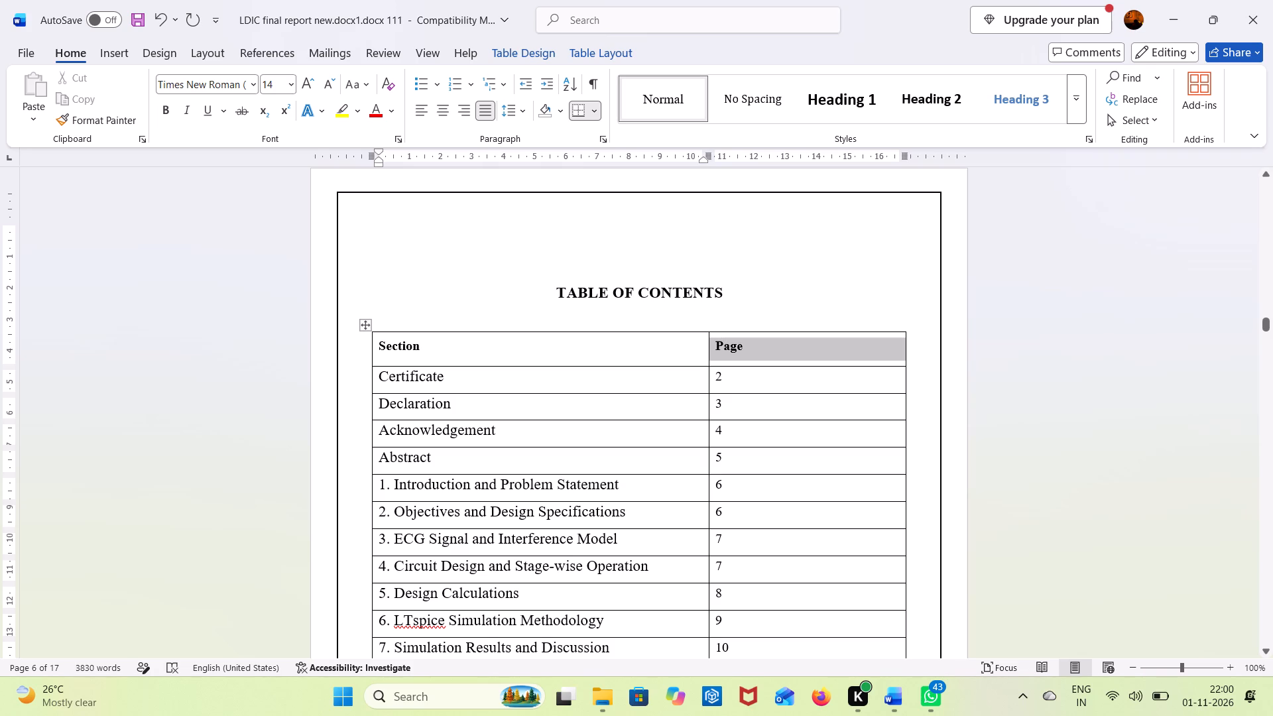
{"action": "left_click_drag", "start_coordinate": [716, 339], "coordinate": [730, 337]}
{"action": "left_click", "coordinate": [694, 330]}
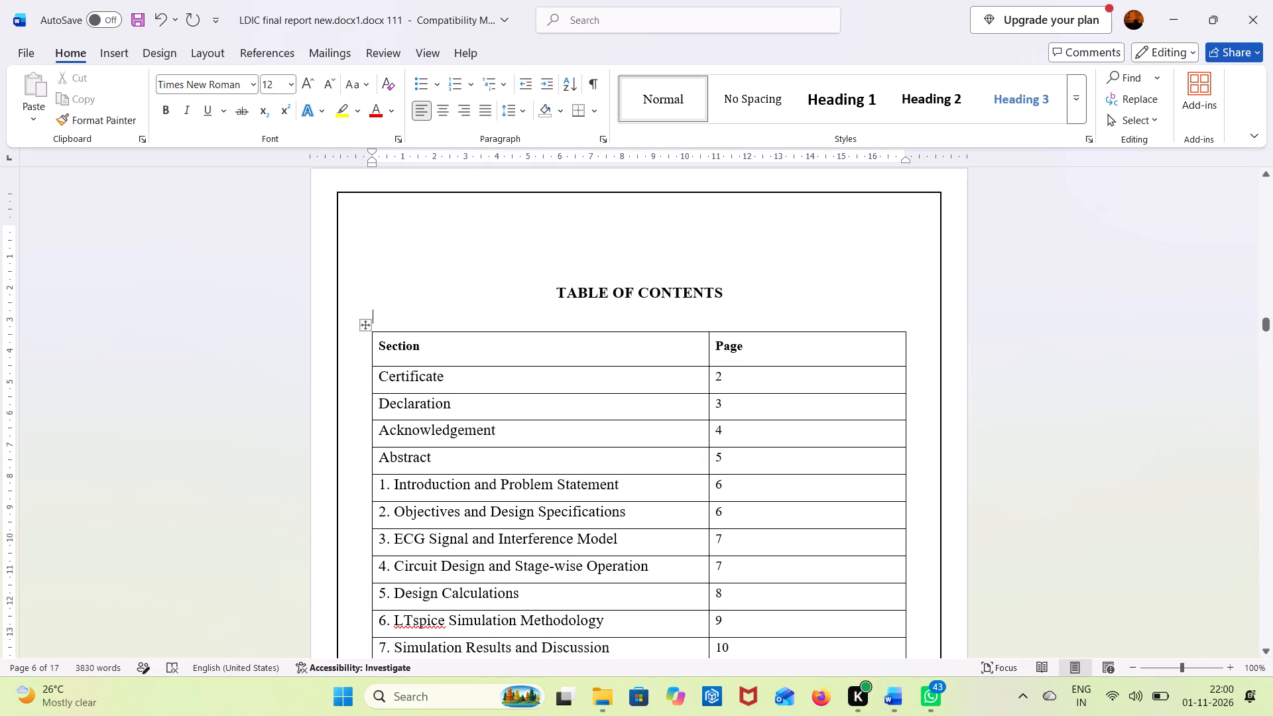
{"action": "left_click_drag", "start_coordinate": [708, 338], "coordinate": [753, 334]}
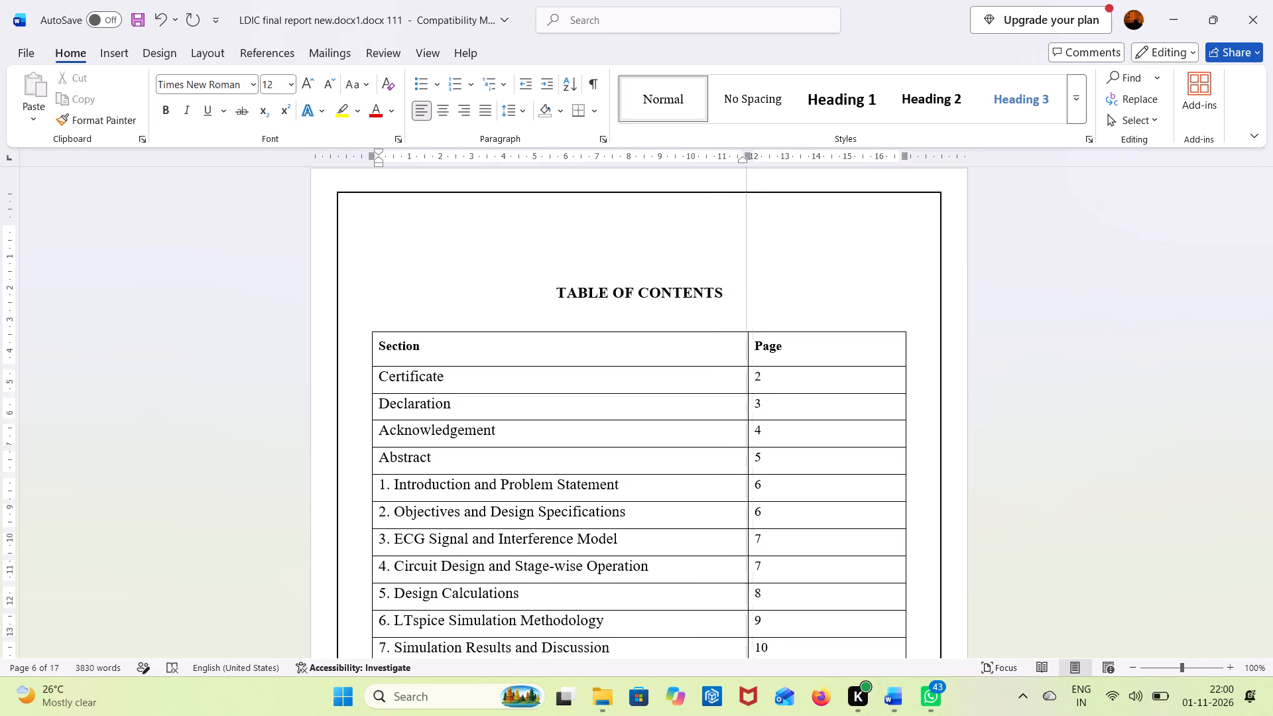
{"action": "left_click_drag", "start_coordinate": [753, 334], "coordinate": [753, 333]}
Justify the page numbers in the Table of Contents, from the Certificate row through the last entry.
{"action": "scroll", "coordinate": [599, 360], "scroll_direction": "down", "scroll_amount": 5}
{"action": "scroll", "coordinate": [666, 336], "scroll_direction": "down", "scroll_amount": 1}
{"action": "scroll", "coordinate": [695, 327], "scroll_direction": "up", "scroll_amount": 3}
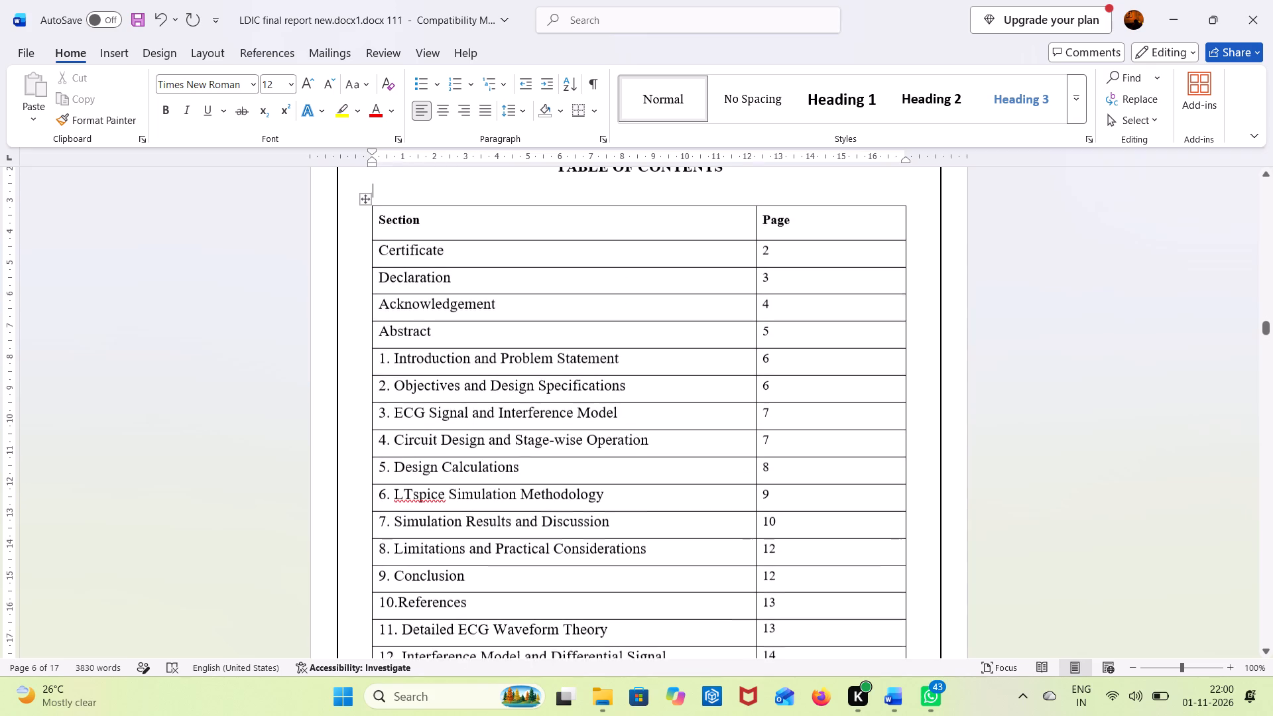
{"action": "left_click_drag", "start_coordinate": [764, 255], "coordinate": [802, 438]}
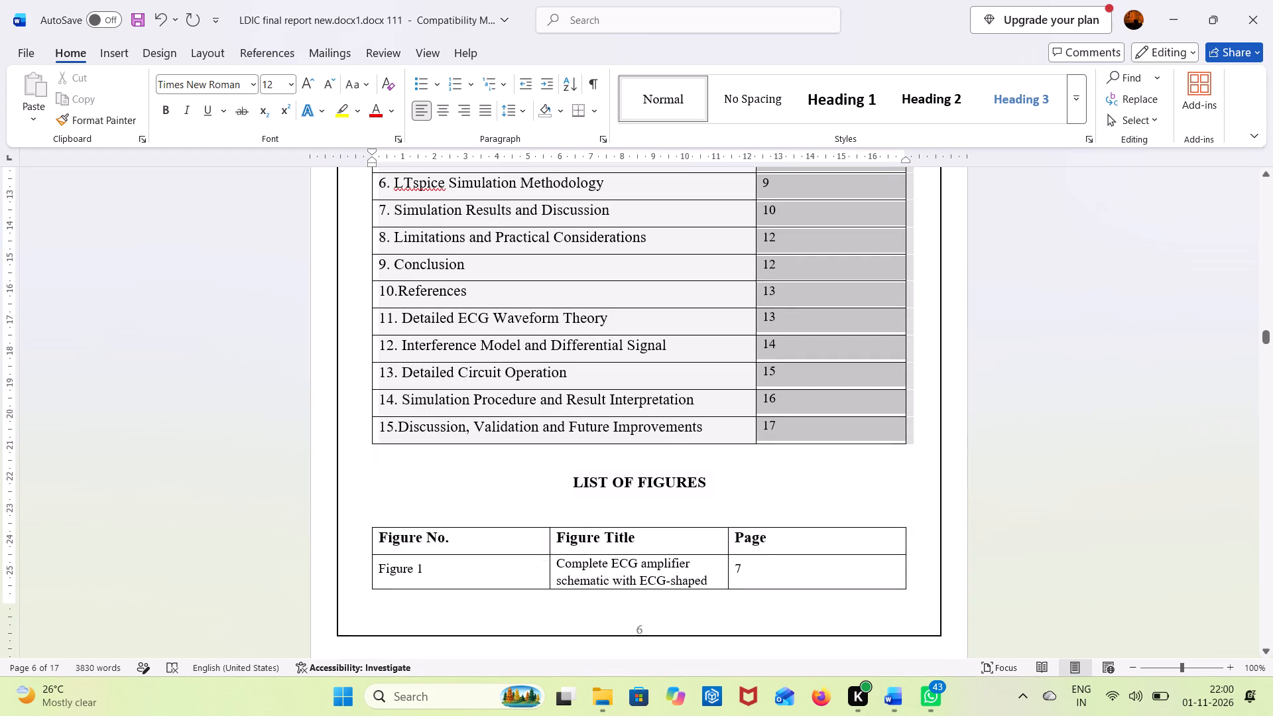
{"action": "left_click_drag", "start_coordinate": [802, 438], "coordinate": [800, 432]}
{"action": "left_click", "coordinate": [493, 116]}
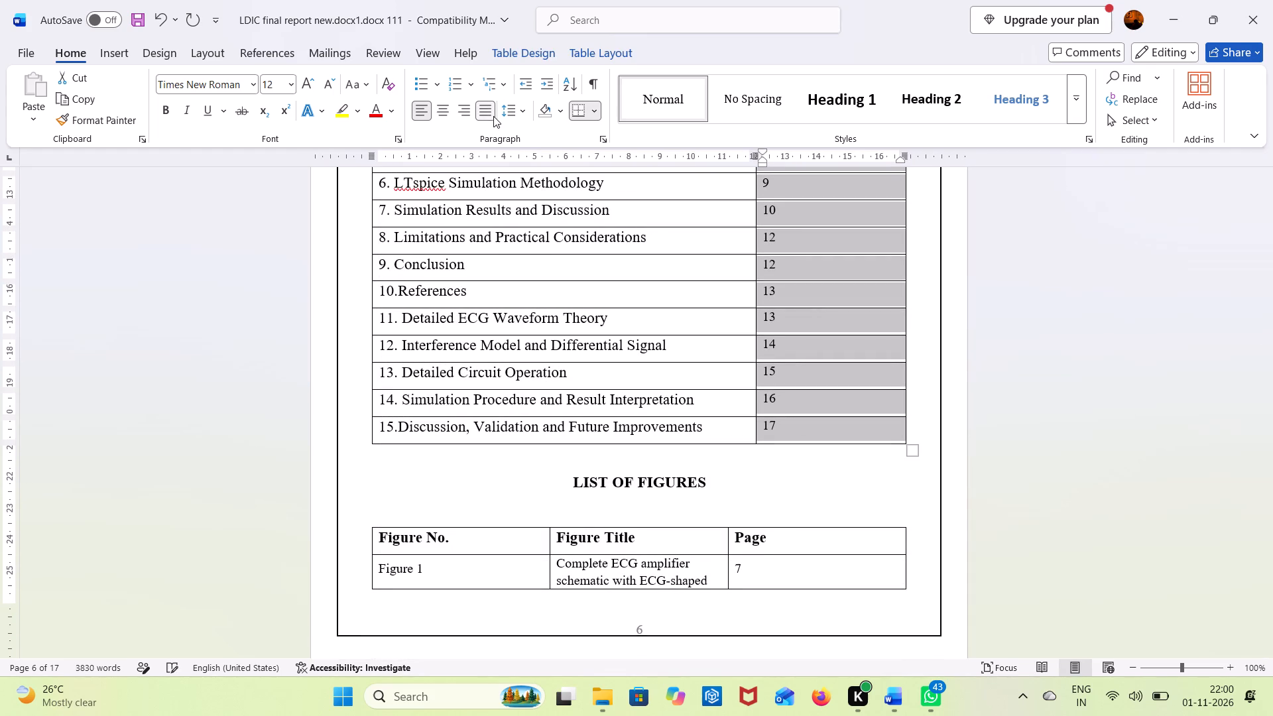
{"action": "left_click", "coordinate": [483, 113]}
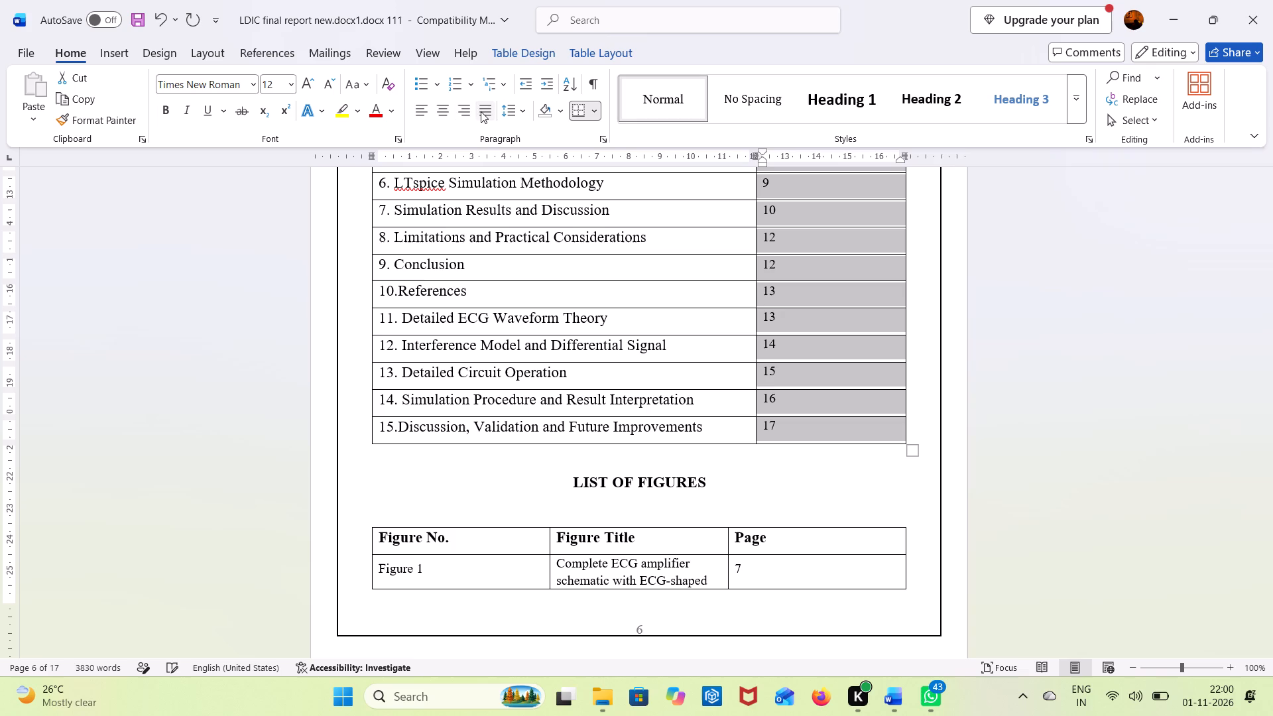
{"action": "double_click", "coordinate": [486, 109]}
{"action": "left_click", "coordinate": [463, 107]}
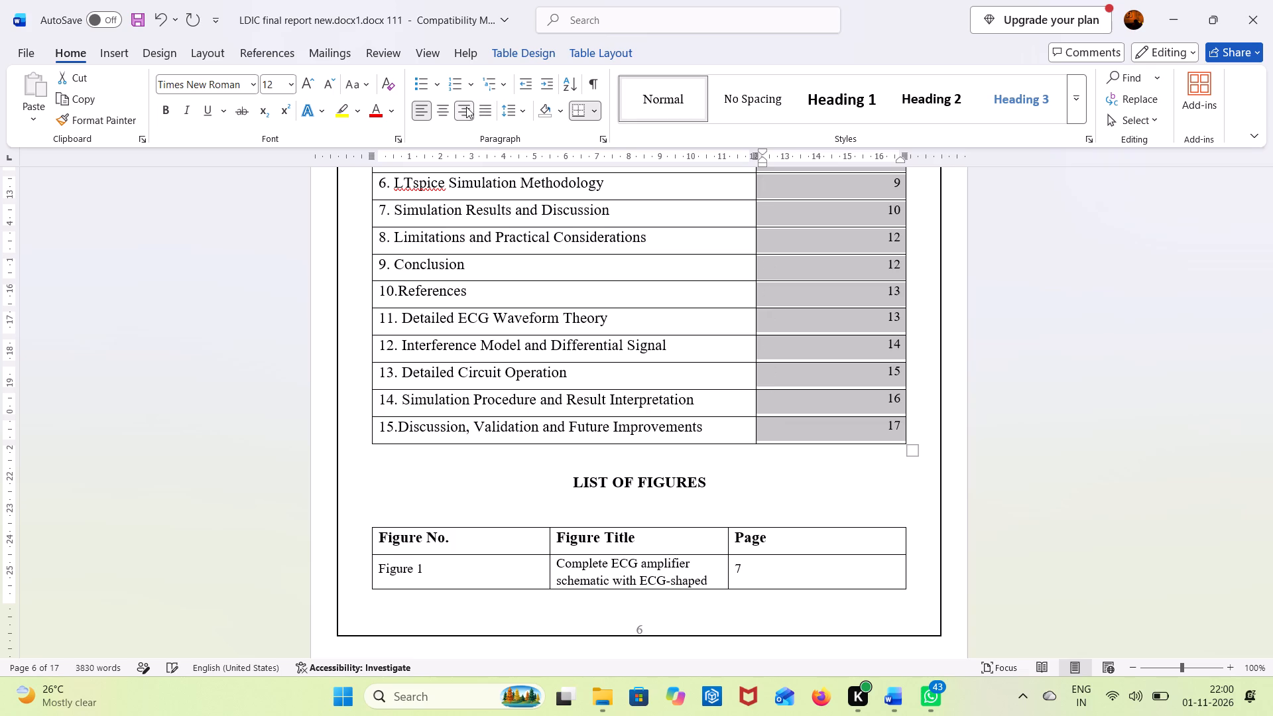
{"action": "left_click", "coordinate": [476, 107]}
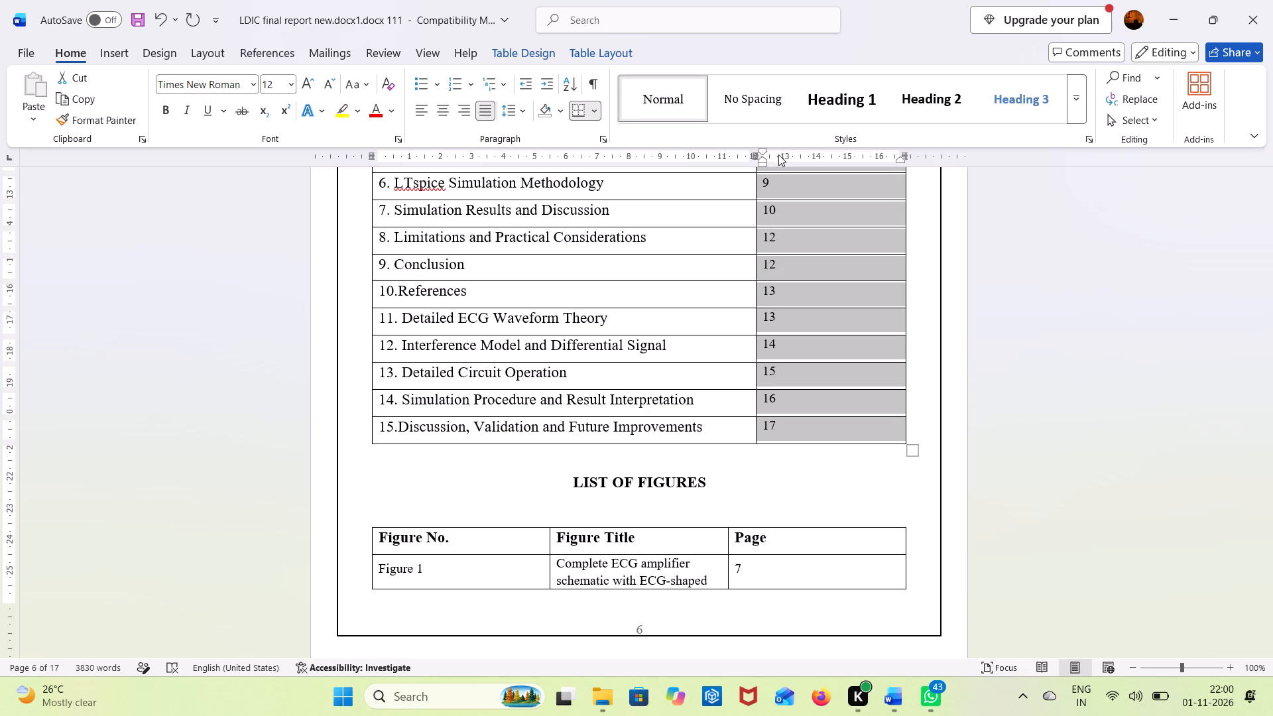
{"action": "left_click", "coordinate": [960, 259]}
{"action": "scroll", "coordinate": [654, 243], "scroll_direction": "up", "scroll_amount": 10}
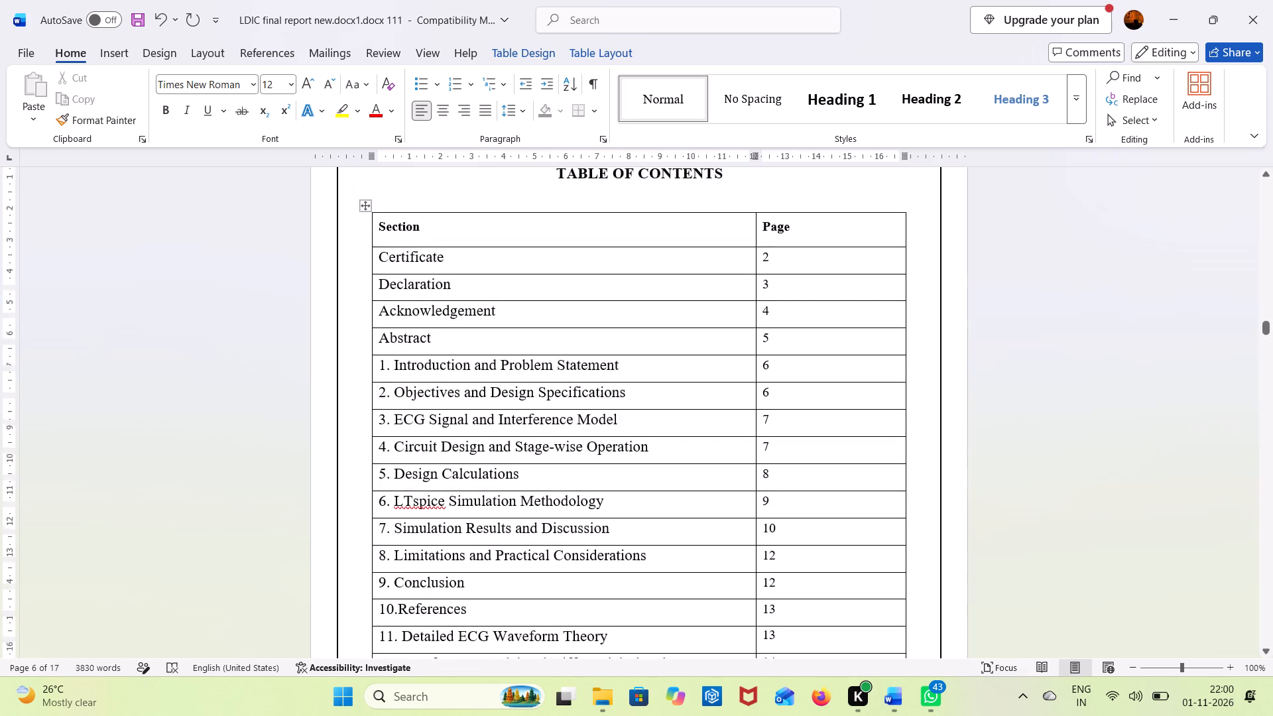
Widen the Section column of the Table of Contents further, to just past the 13 cm ruler mark.
{"action": "scroll", "coordinate": [701, 249], "scroll_direction": "up", "scroll_amount": 1}
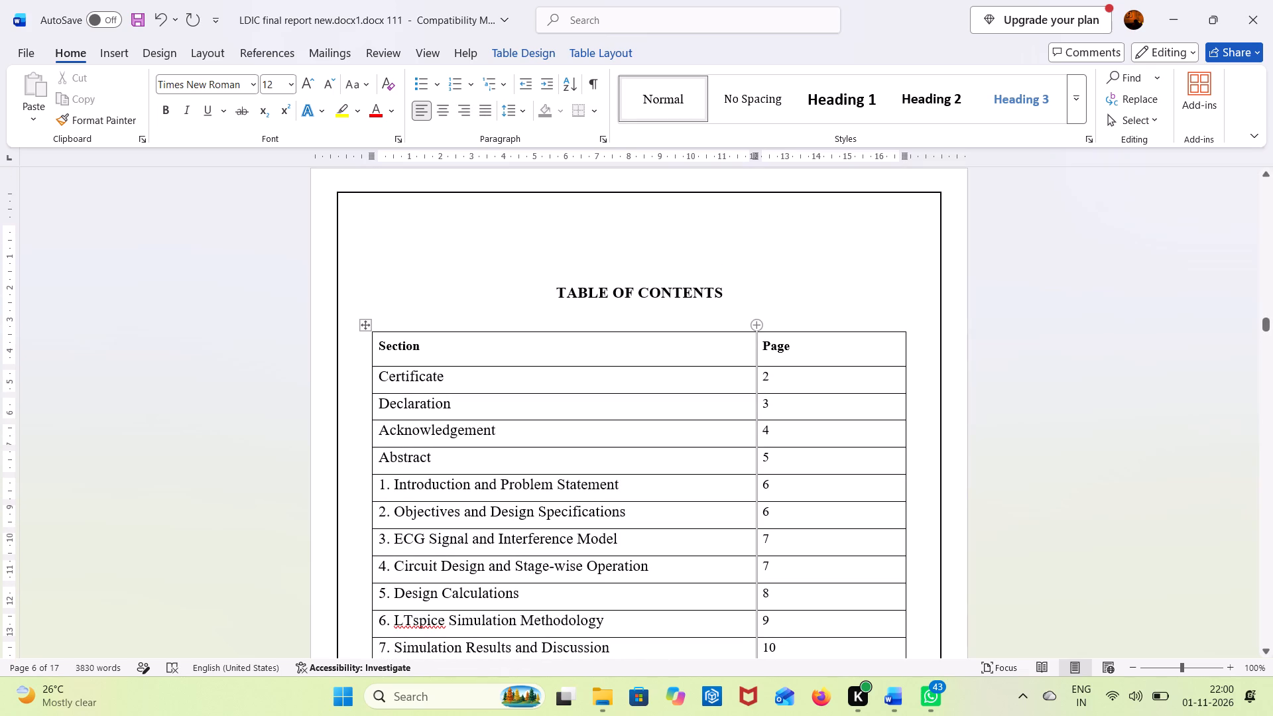
{"action": "left_click_drag", "start_coordinate": [755, 345], "coordinate": [799, 347]}
{"action": "scroll", "coordinate": [731, 335], "scroll_direction": "up", "scroll_amount": 3}
{"action": "scroll", "coordinate": [731, 335], "scroll_direction": "down", "scroll_amount": 15}
Move the LIST OF FIGURES heading and its table onto the next page by adding blank lines above the heading.
{"action": "scroll", "coordinate": [743, 329], "scroll_direction": "down", "scroll_amount": 3}
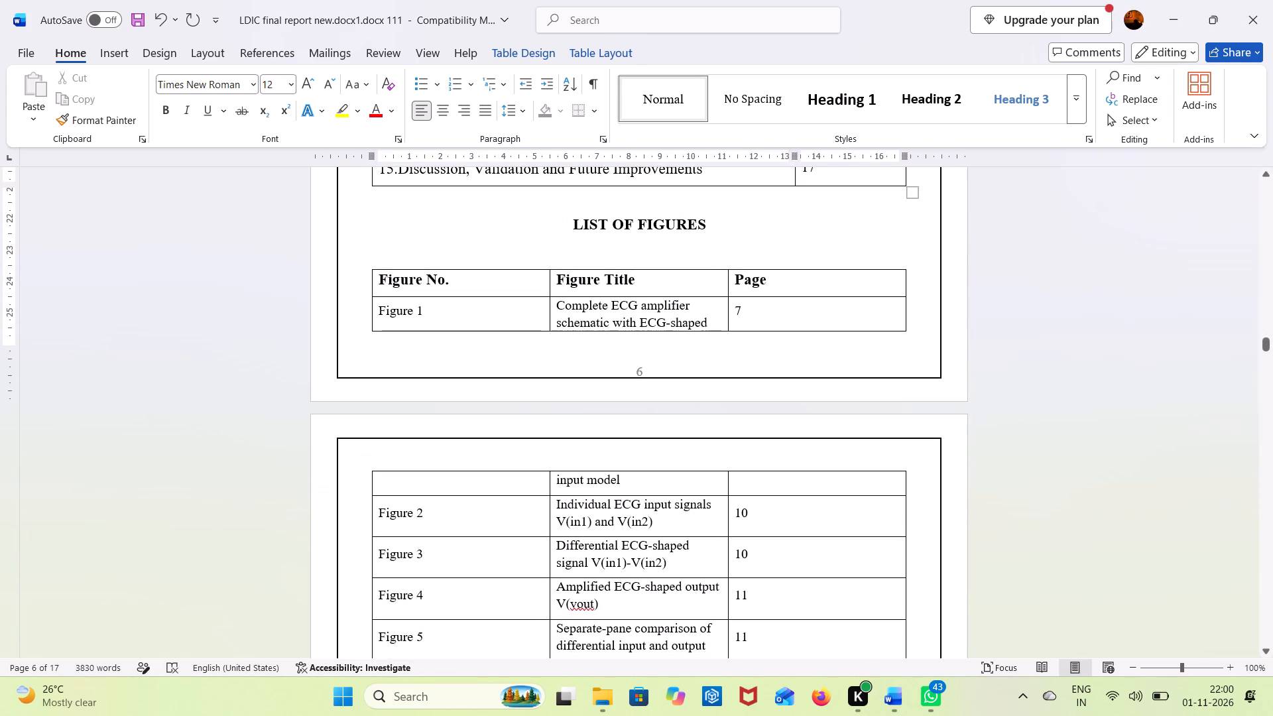
{"action": "left_click", "coordinate": [550, 223]}
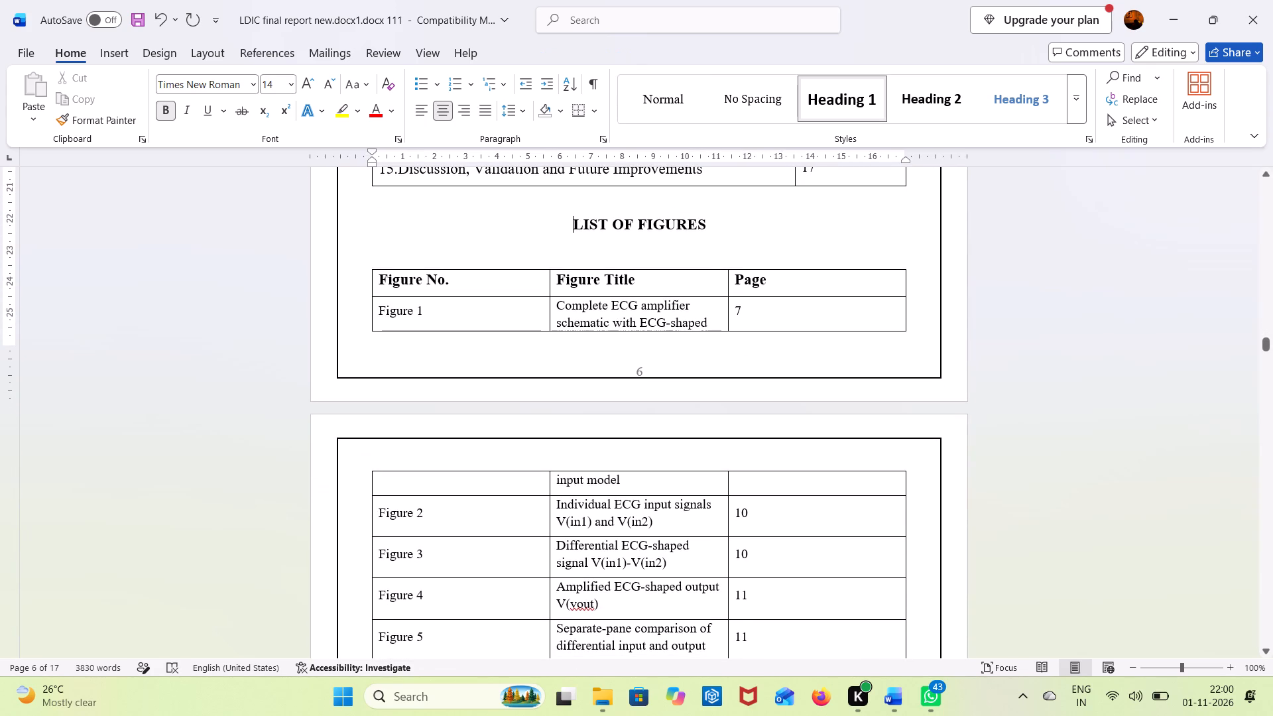
{"action": "key", "text": "Return"}
{"action": "key", "text": "Return"}
{"action": "key", "text": "Return"}
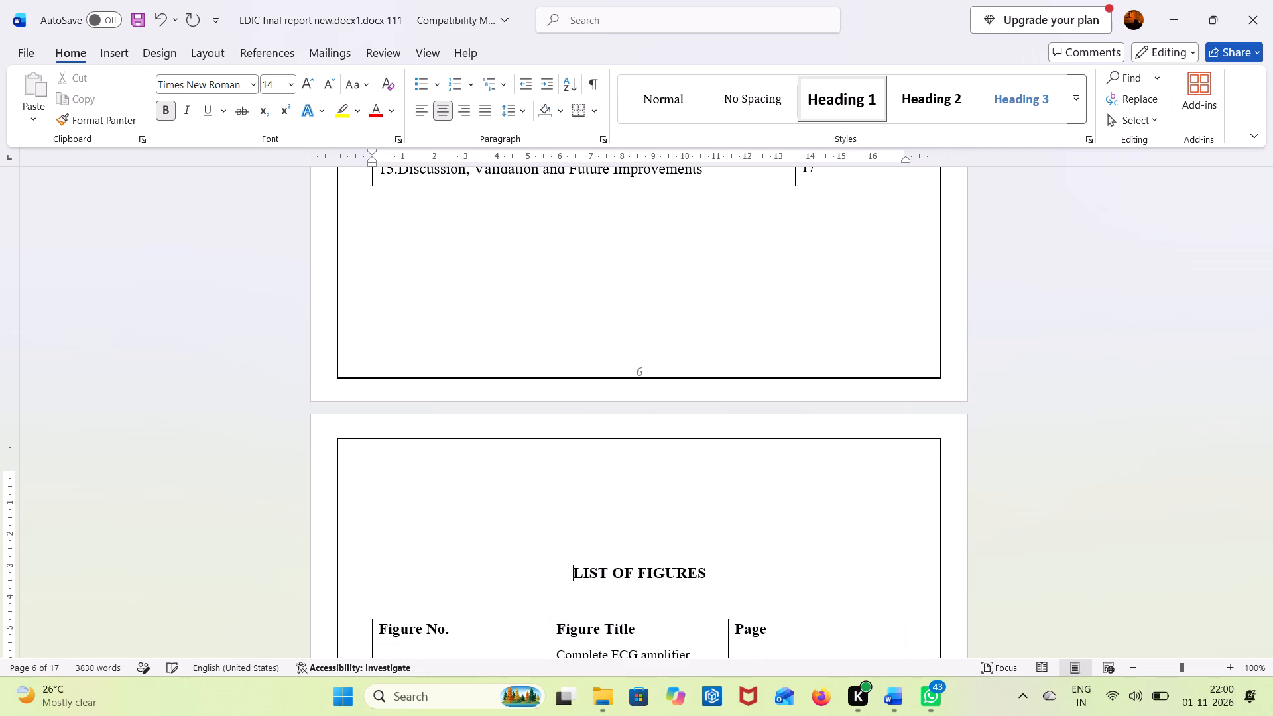
{"action": "left_click_drag", "start_coordinate": [577, 446], "coordinate": [571, 516]}
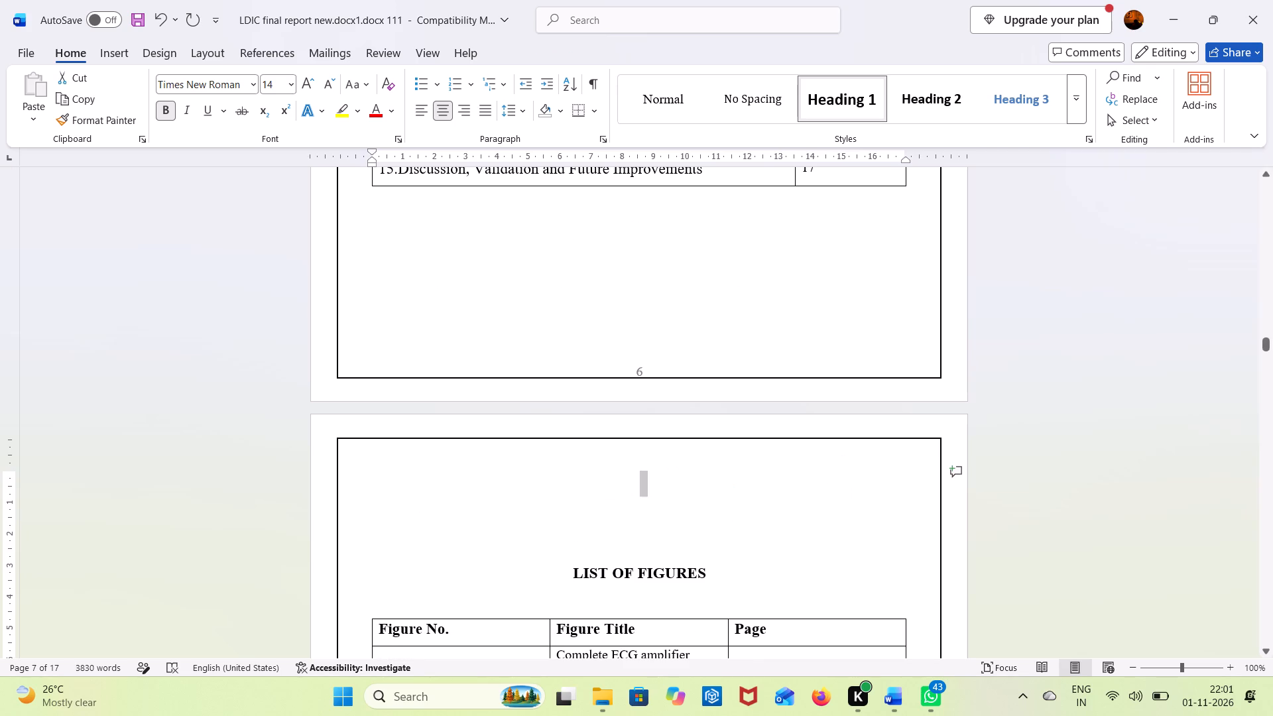
{"action": "left_click", "coordinate": [493, 519]}
{"action": "right_click", "coordinate": [493, 521]}
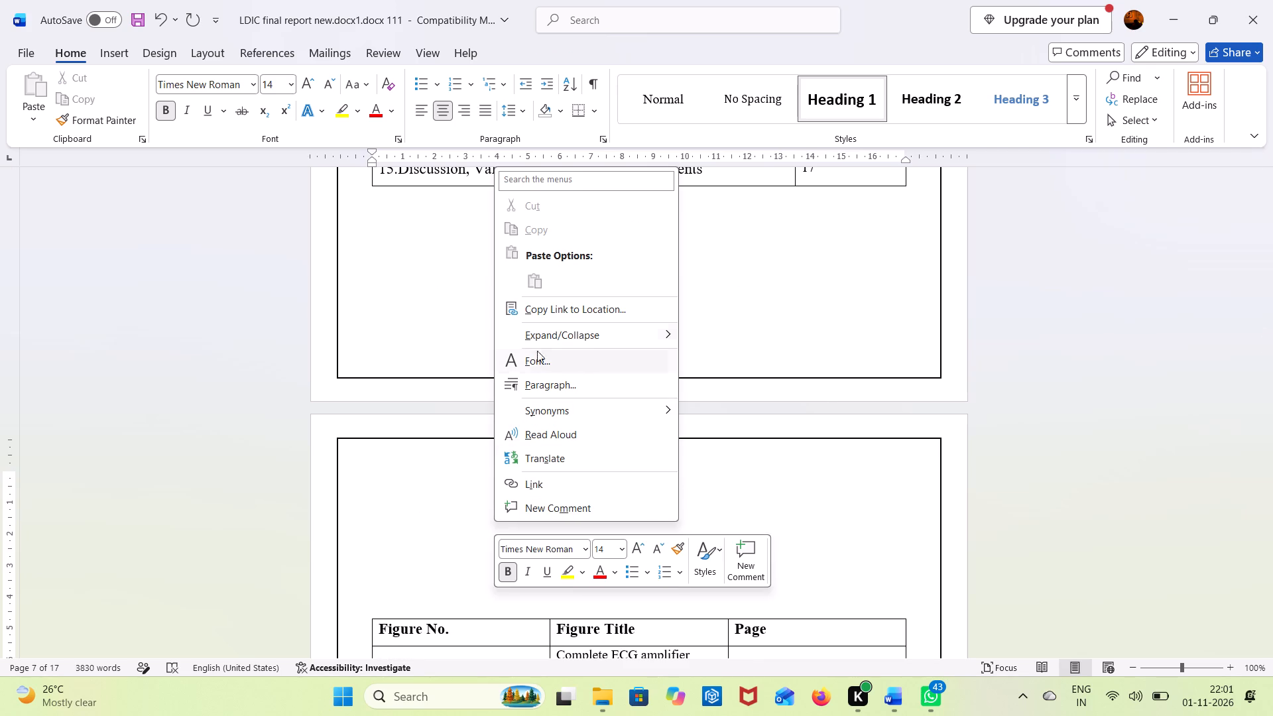
{"action": "left_click", "coordinate": [419, 469]}
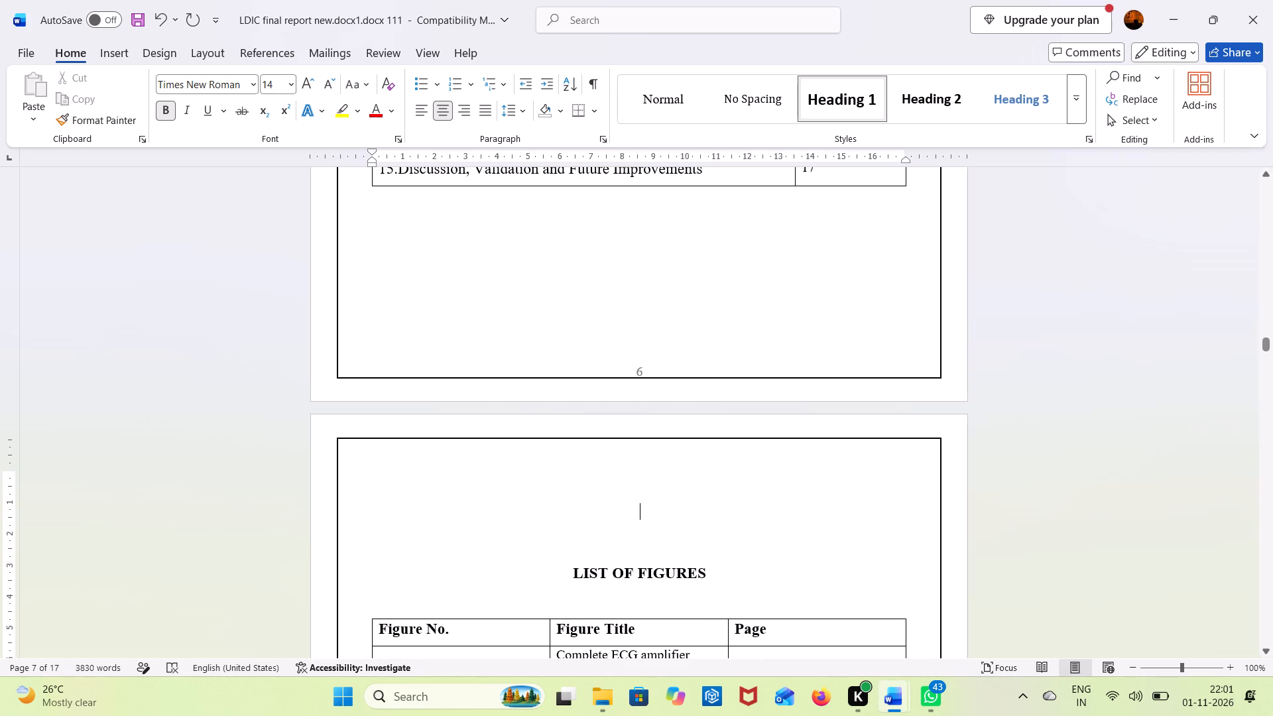
{"action": "key", "text": "BackSpace"}
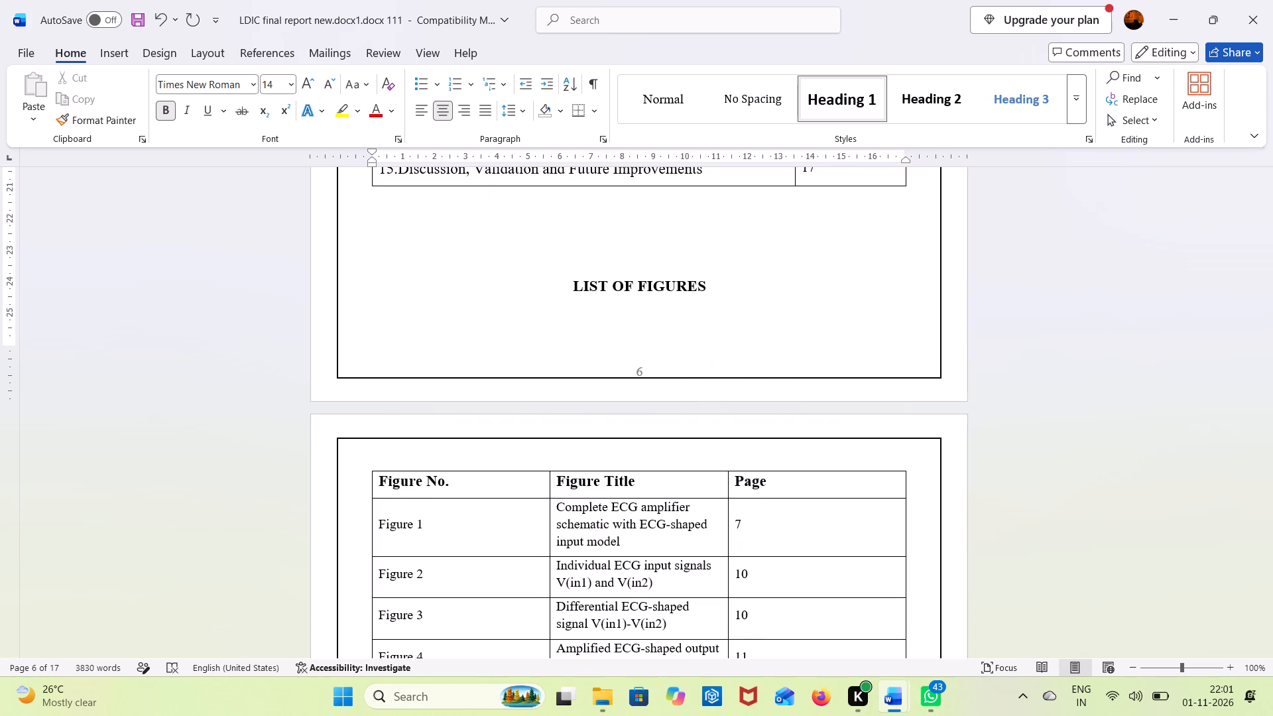
{"action": "key", "text": "Return"}
{"action": "key", "text": "Return"}
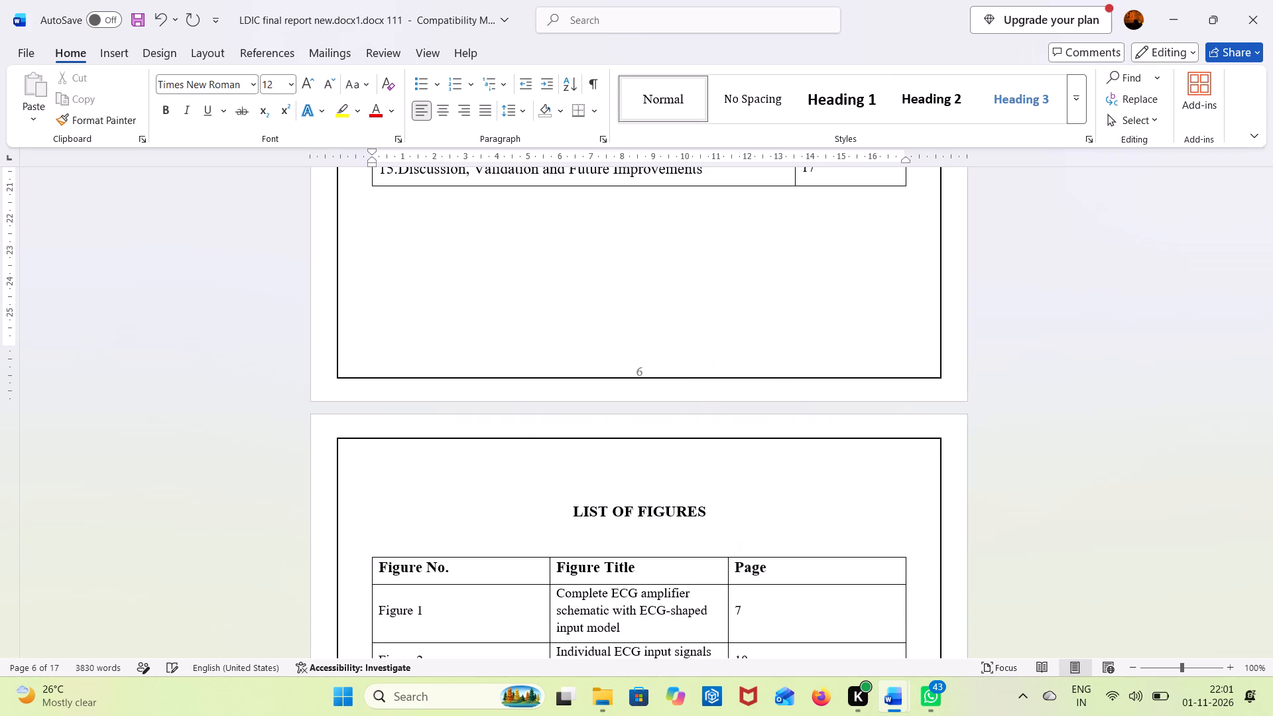
Justify the text of the List of Figures table, from the Figure 1 row through the Figure 5 row.
{"action": "scroll", "coordinate": [457, 578], "scroll_direction": "down", "scroll_amount": 12}
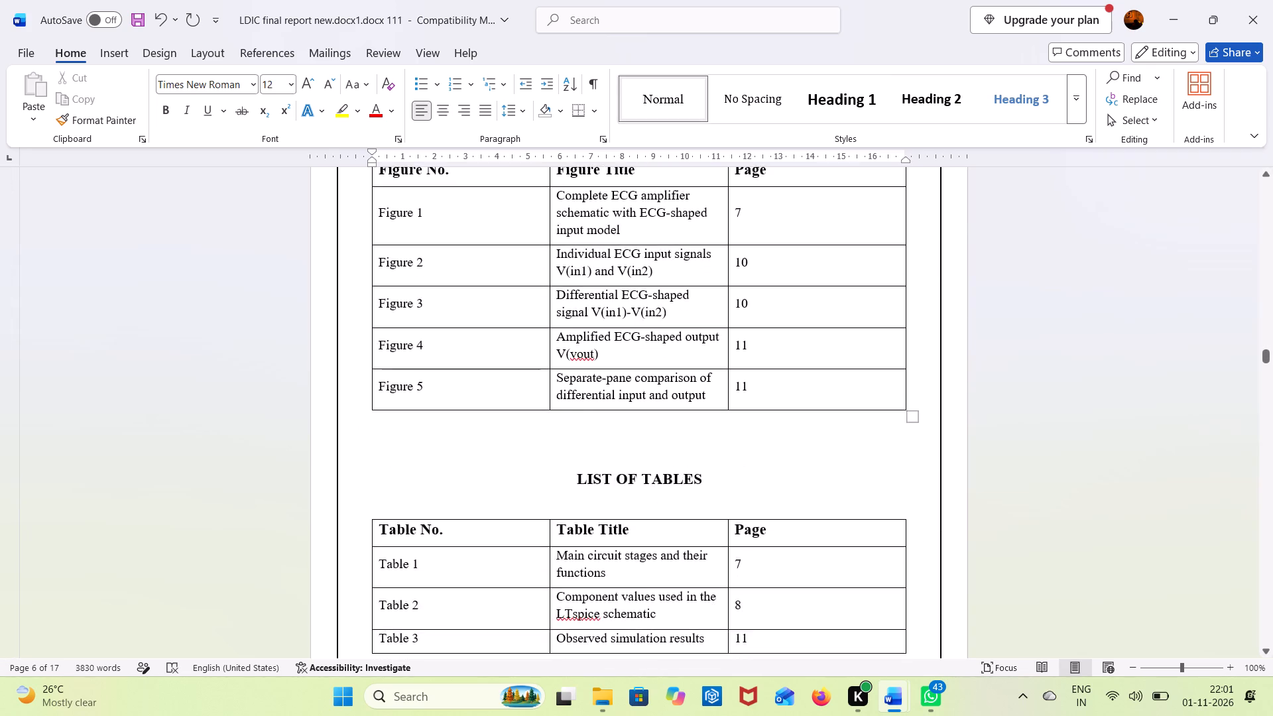
{"action": "scroll", "coordinate": [565, 461], "scroll_direction": "down", "scroll_amount": 3}
{"action": "scroll", "coordinate": [565, 461], "scroll_direction": "up", "scroll_amount": 5}
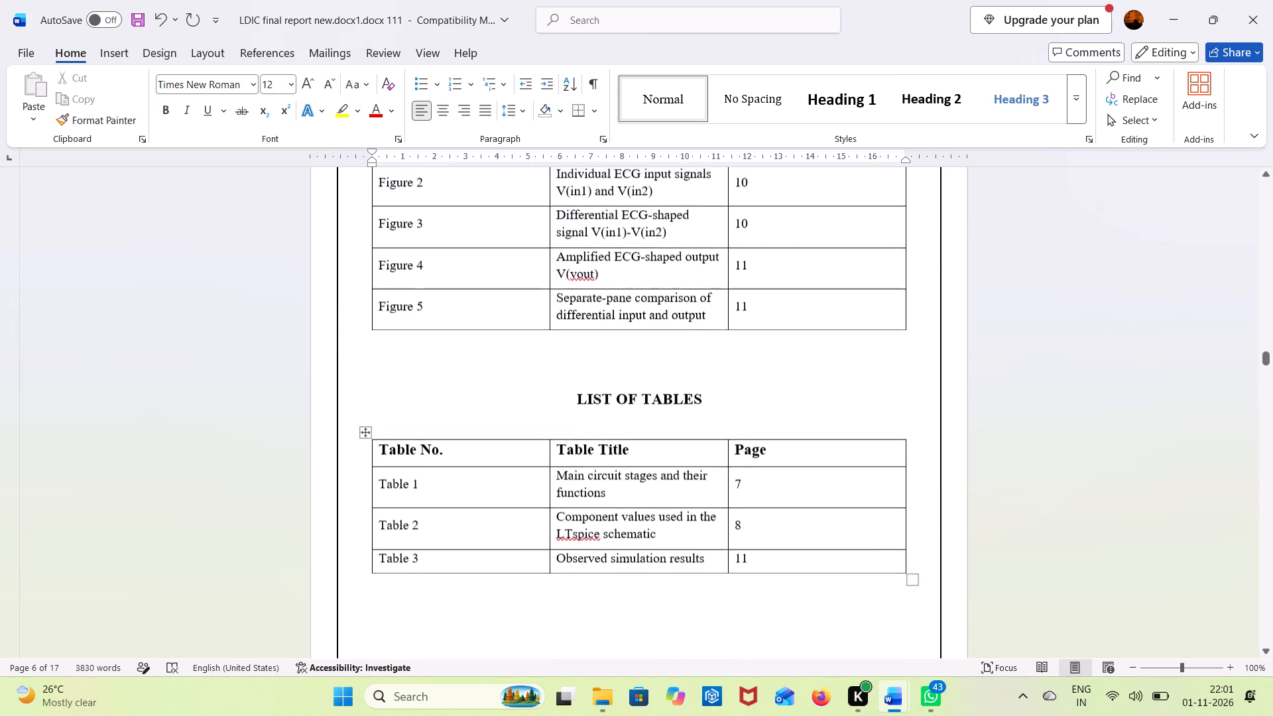
{"action": "scroll", "coordinate": [565, 461], "scroll_direction": "up", "scroll_amount": 5}
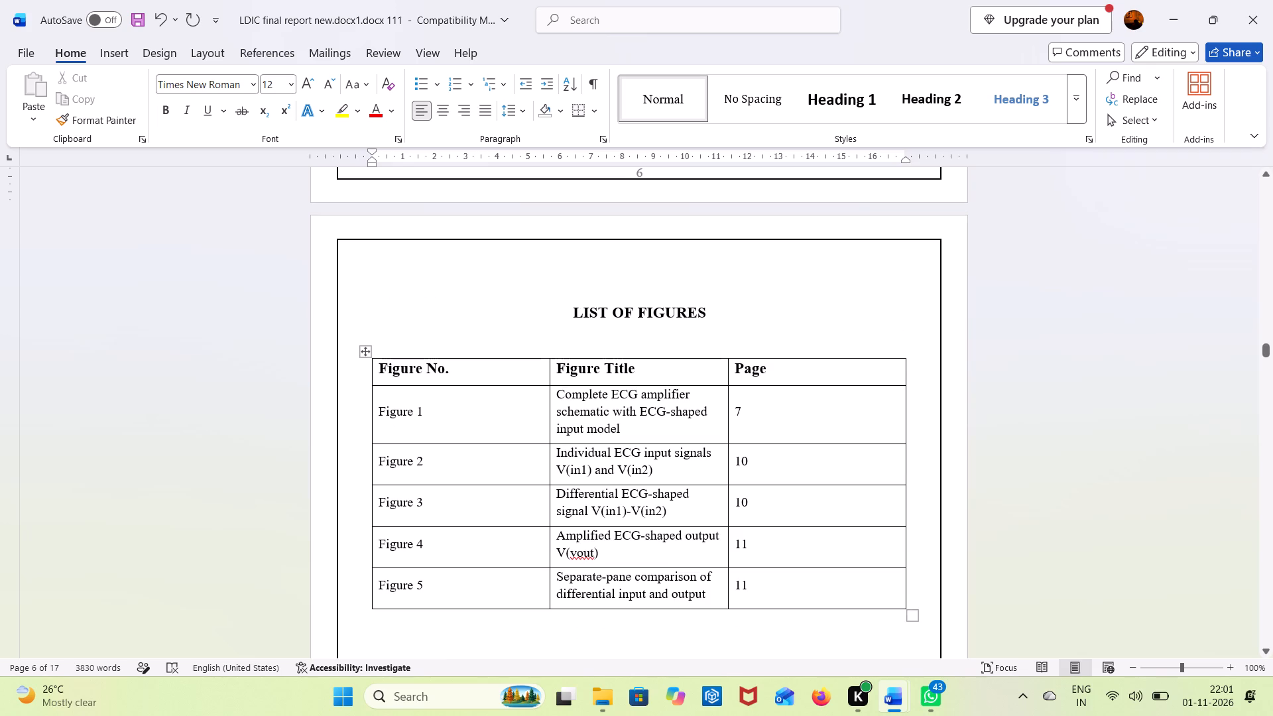
{"action": "left_click", "coordinate": [376, 404]}
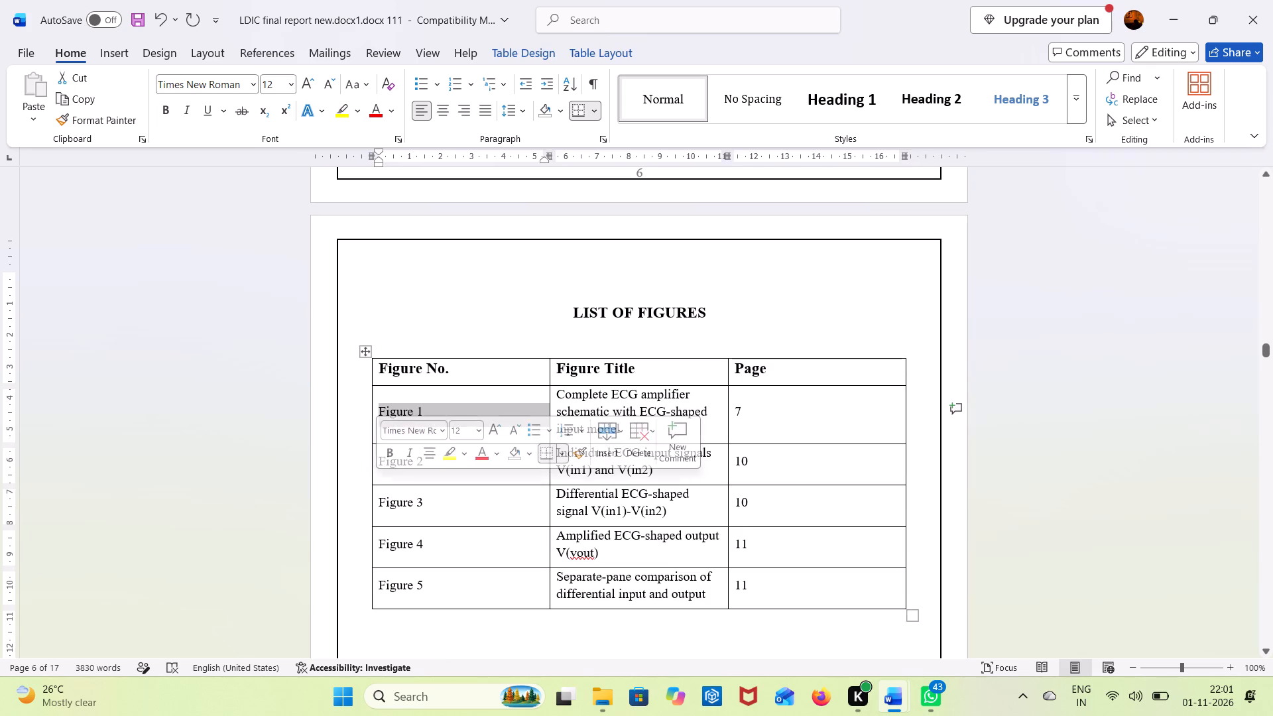
{"action": "left_click", "coordinate": [348, 398]}
{"action": "left_click", "coordinate": [442, 328]}
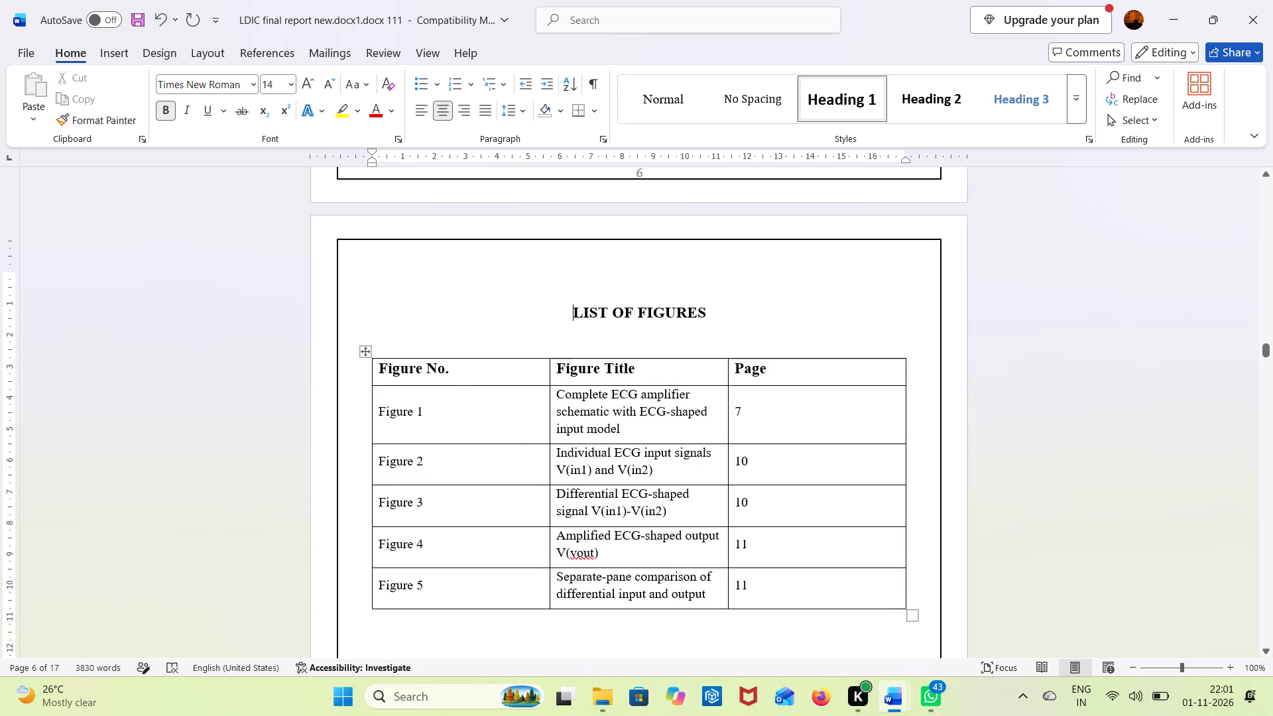
{"action": "left_click_drag", "start_coordinate": [379, 407], "coordinate": [804, 528]}
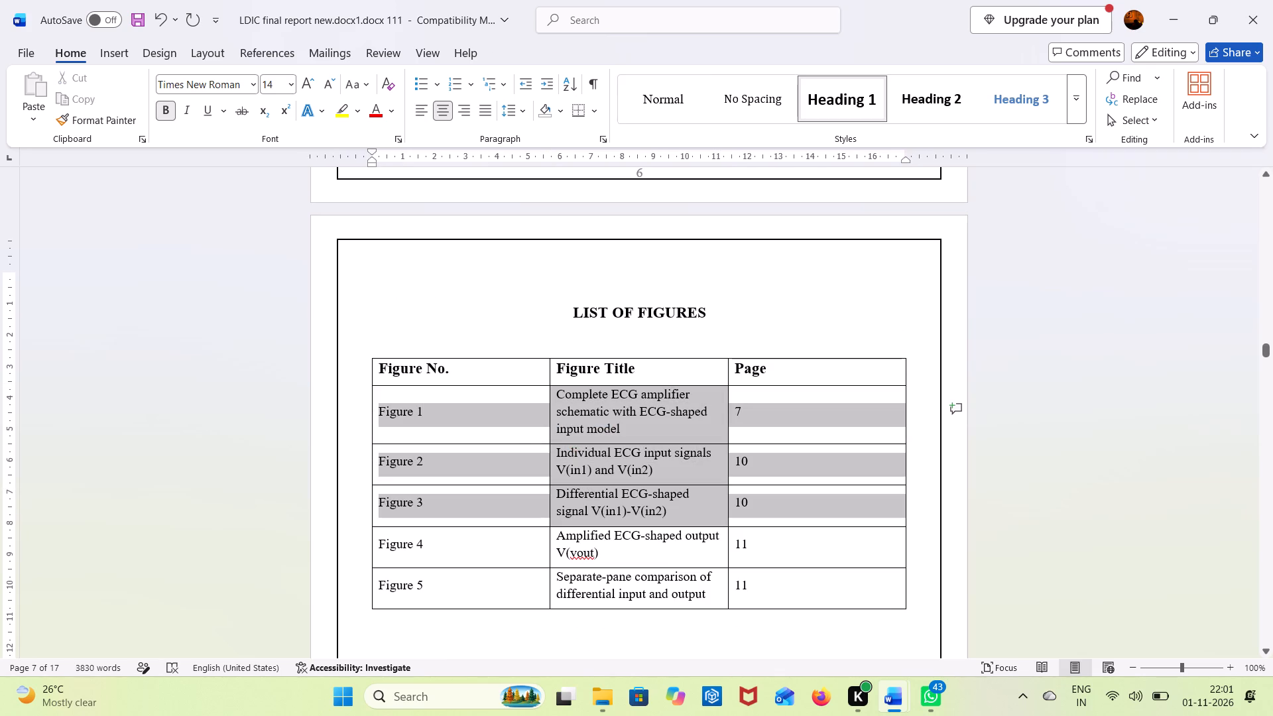
{"action": "left_click_drag", "start_coordinate": [804, 528], "coordinate": [799, 582]}
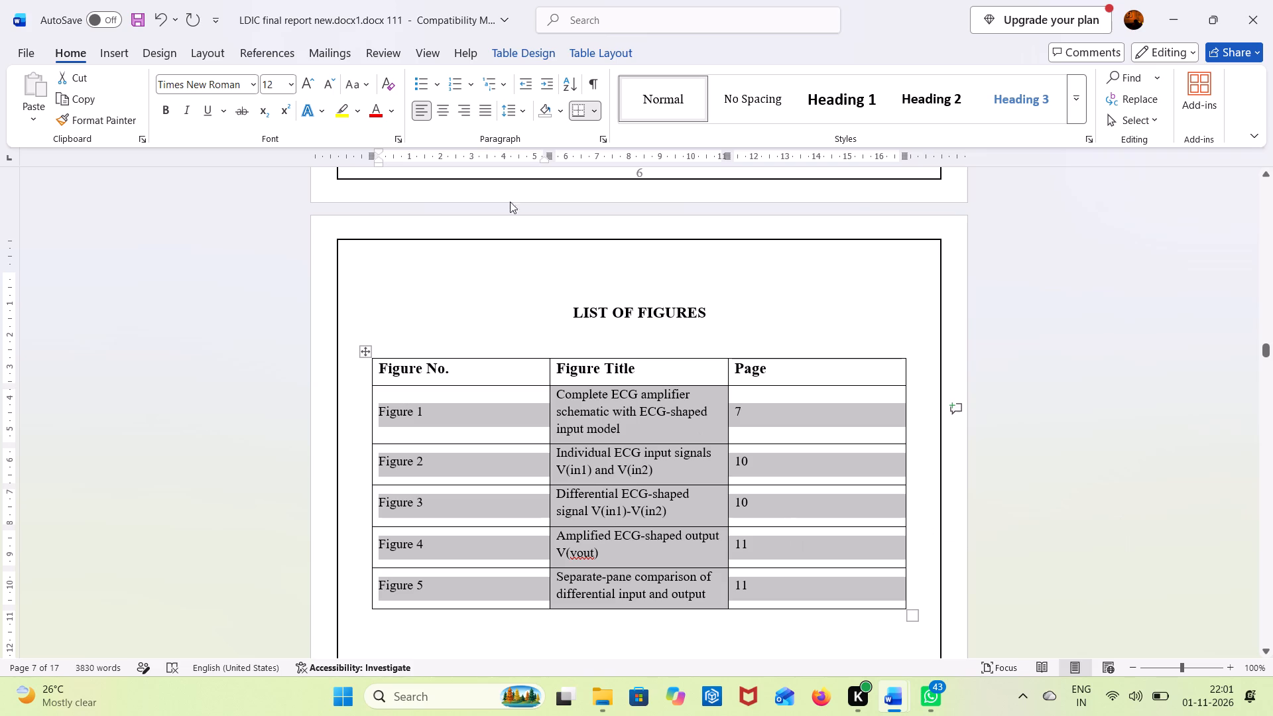
{"action": "left_click", "coordinate": [483, 109]}
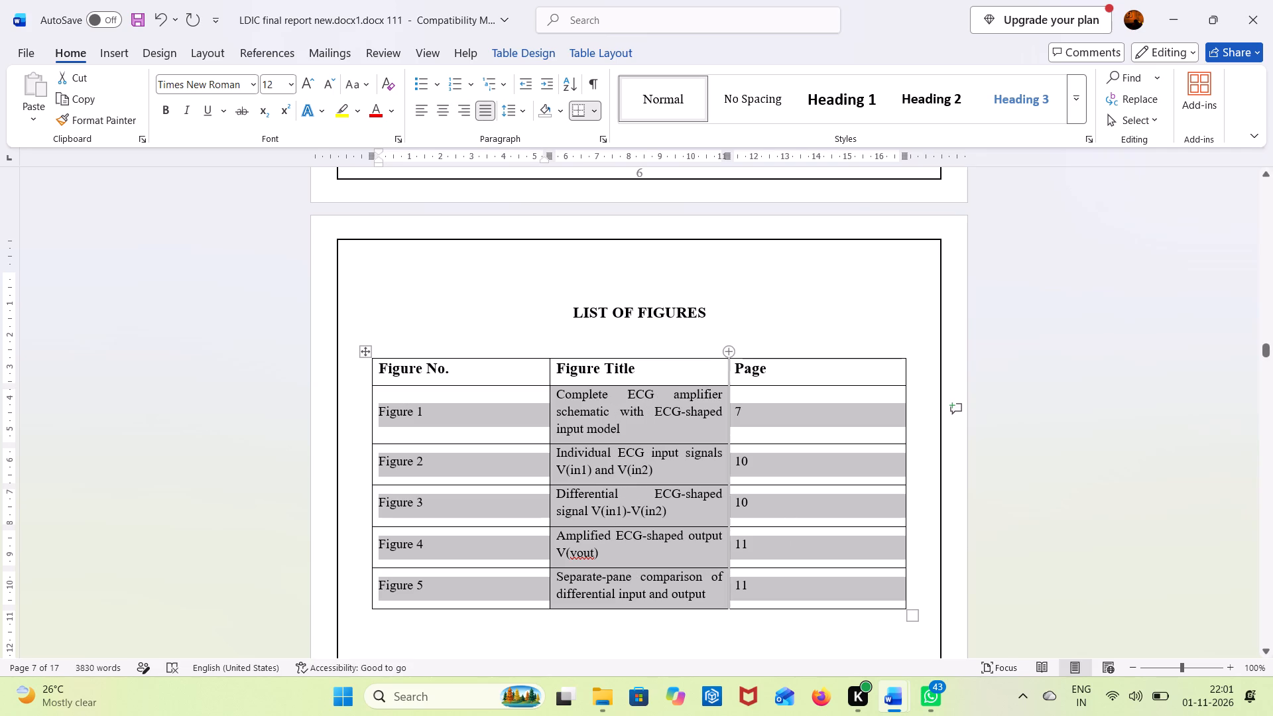
{"action": "left_click", "coordinate": [751, 328]}
Justify the text of the List of Tables table, from the Table 1 row through the Table 3 row.
{"action": "scroll", "coordinate": [750, 328], "scroll_direction": "down", "scroll_amount": 12}
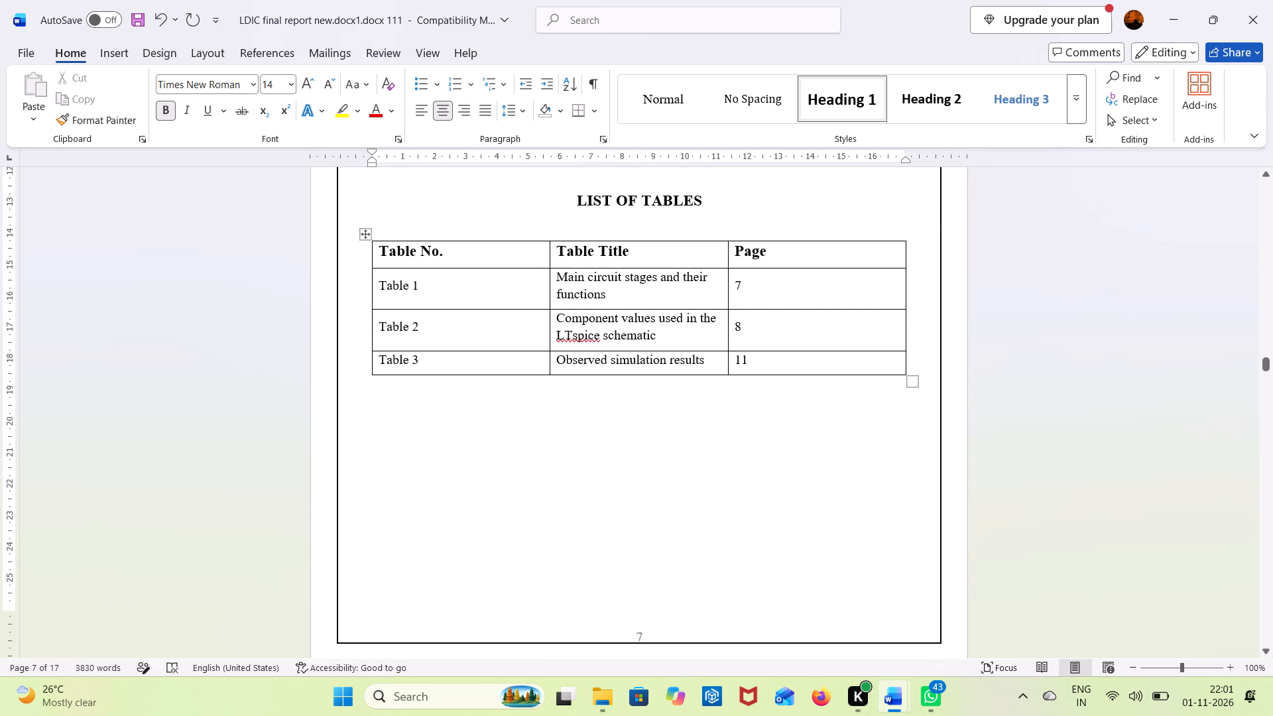
{"action": "left_click_drag", "start_coordinate": [381, 285], "coordinate": [403, 323]}
{"action": "left_click_drag", "start_coordinate": [403, 323], "coordinate": [759, 366]}
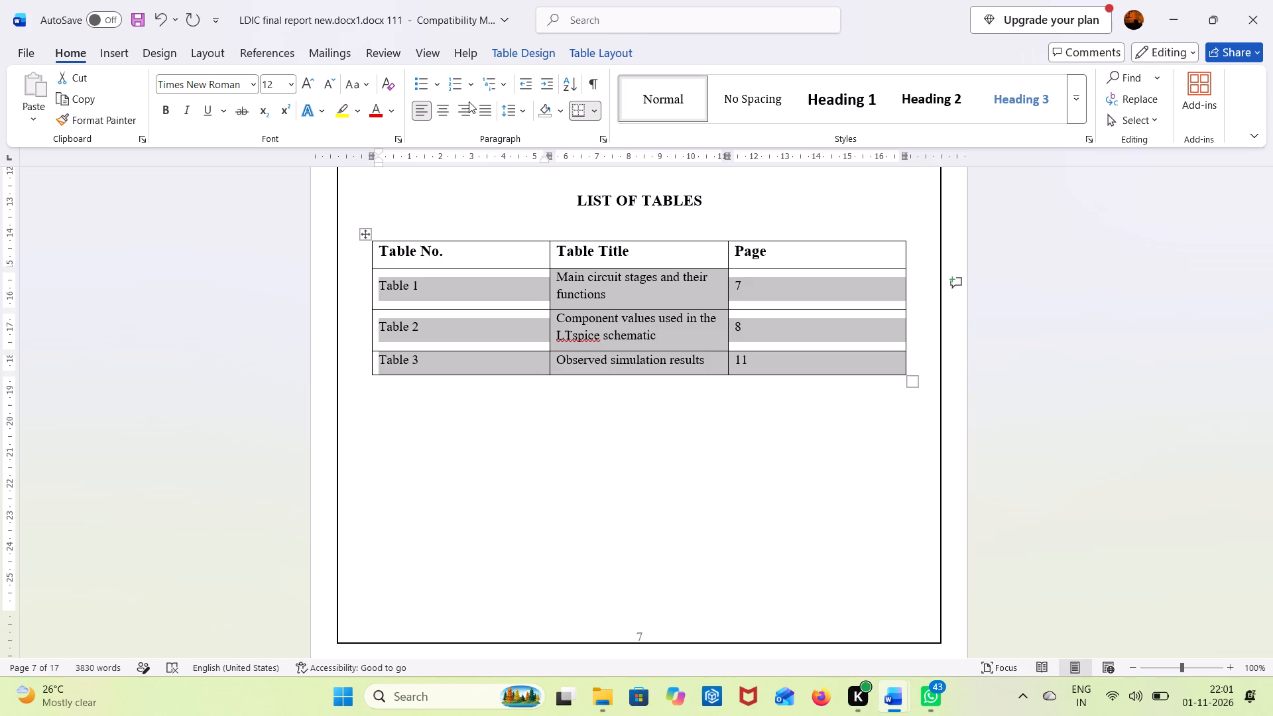
{"action": "left_click", "coordinate": [488, 109]}
{"action": "left_click", "coordinate": [542, 526]}
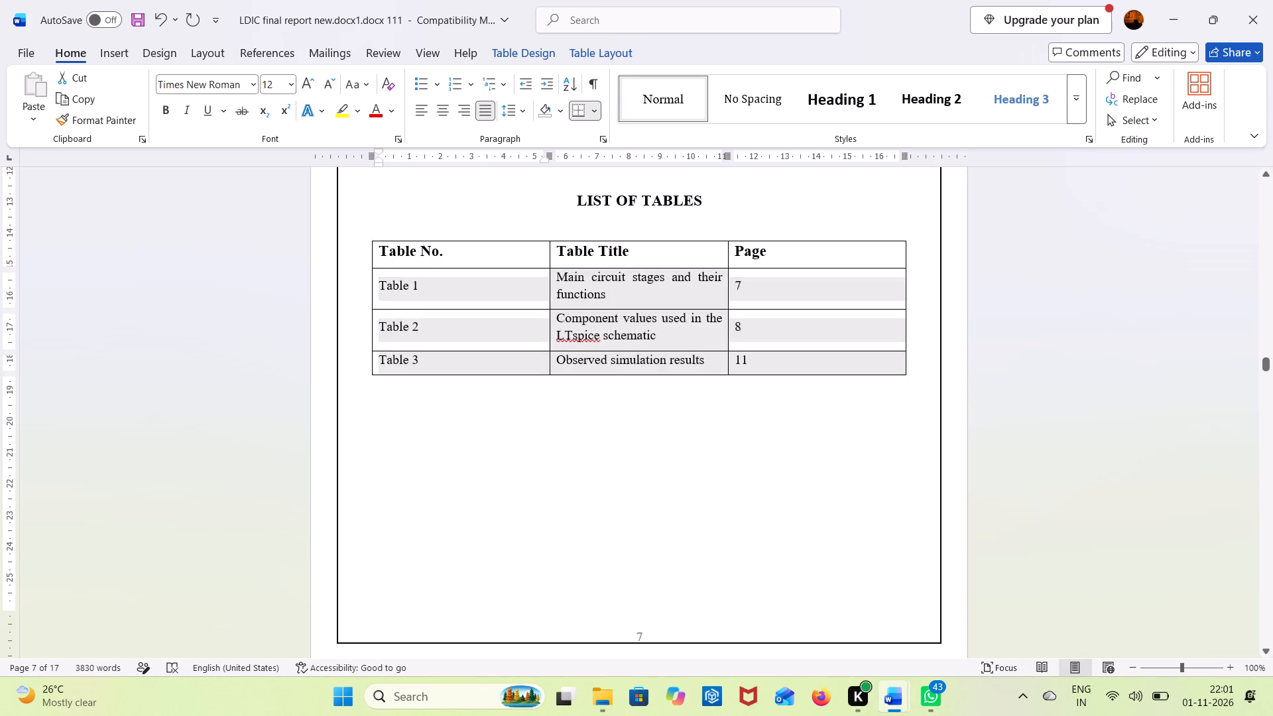
Enlarge the section 1 heading, INTRODUCTION AND PROBLEM STATEMENT, to 14 pt.
{"action": "scroll", "coordinate": [543, 525], "scroll_direction": "down", "scroll_amount": 14}
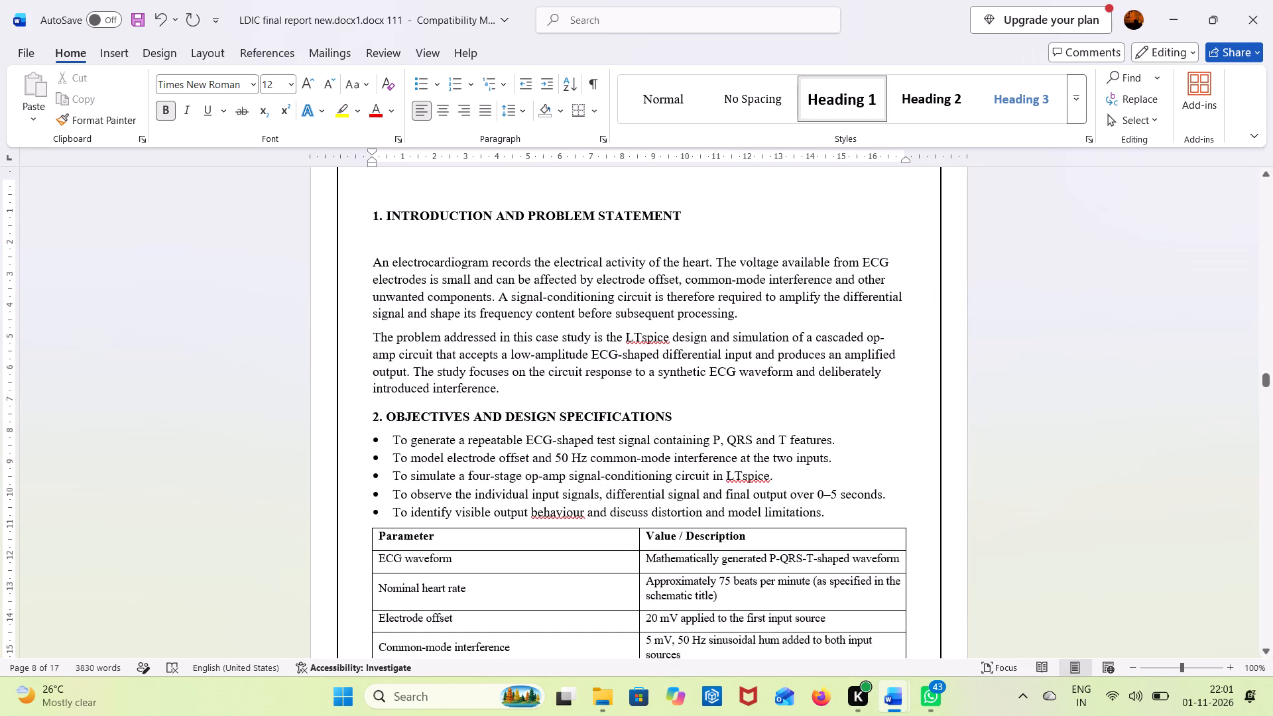
{"action": "left_click_drag", "start_coordinate": [698, 228], "coordinate": [378, 205]}
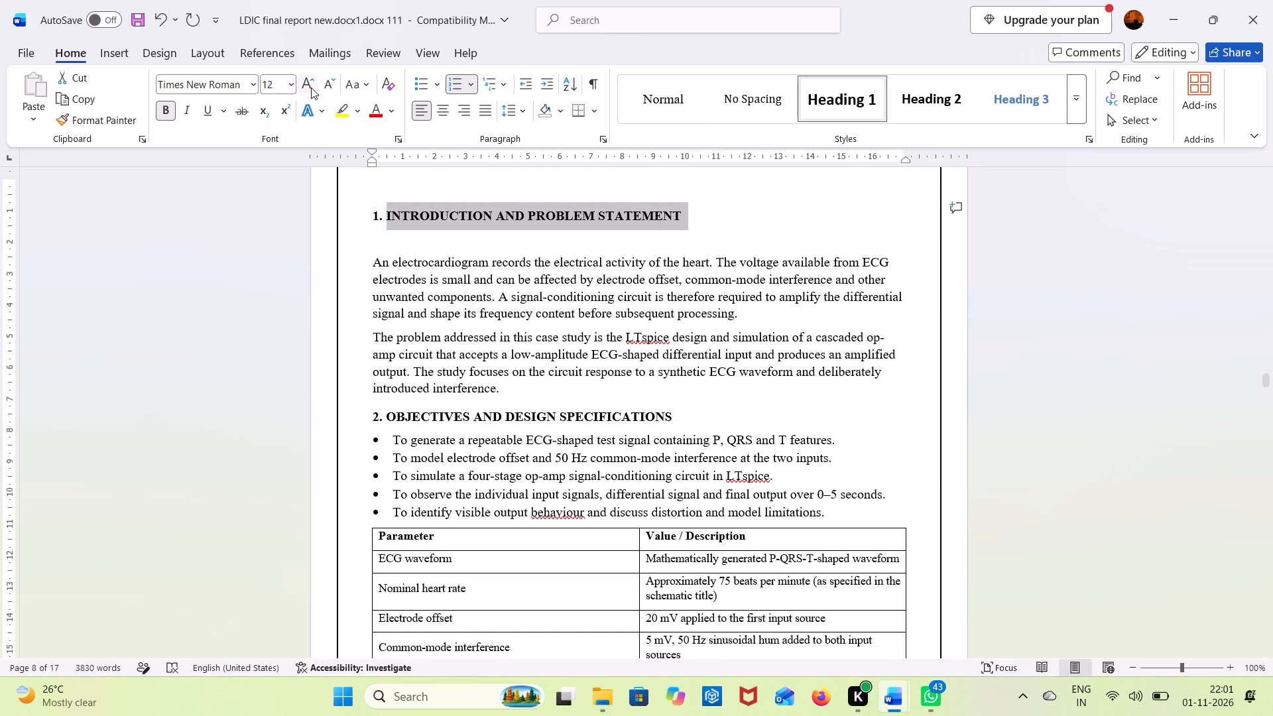
{"action": "left_click", "coordinate": [302, 82]}
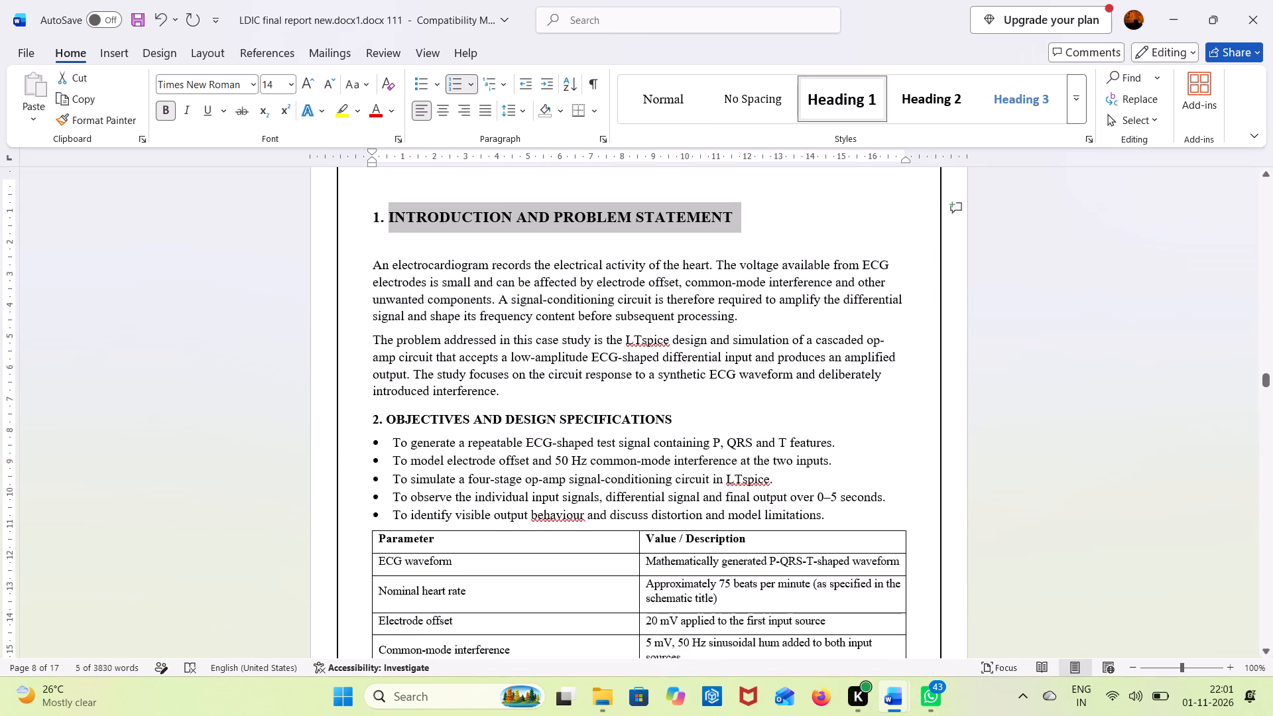
Increase the font by one size for everything from the first introduction paragraph through the end of section 3, ECG Signal and Interference Model.
{"action": "left_click_drag", "start_coordinate": [355, 264], "coordinate": [623, 587]}
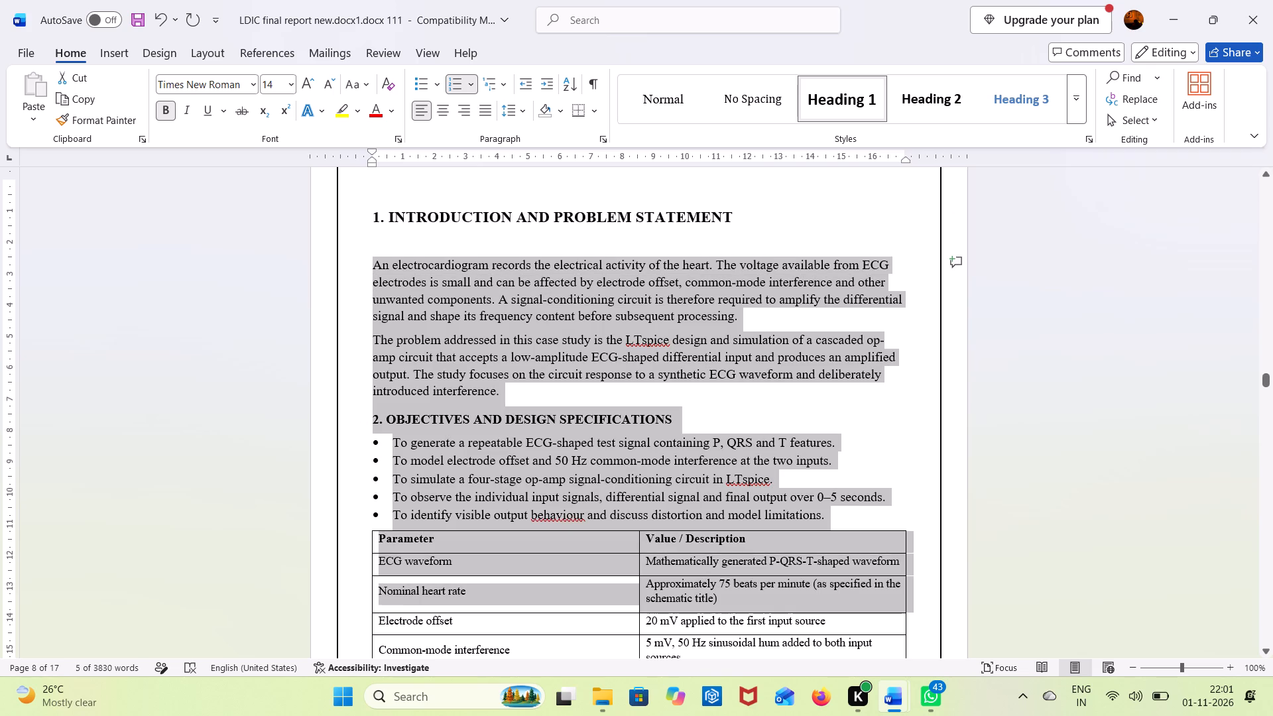
{"action": "left_click_drag", "start_coordinate": [623, 587], "coordinate": [785, 507]}
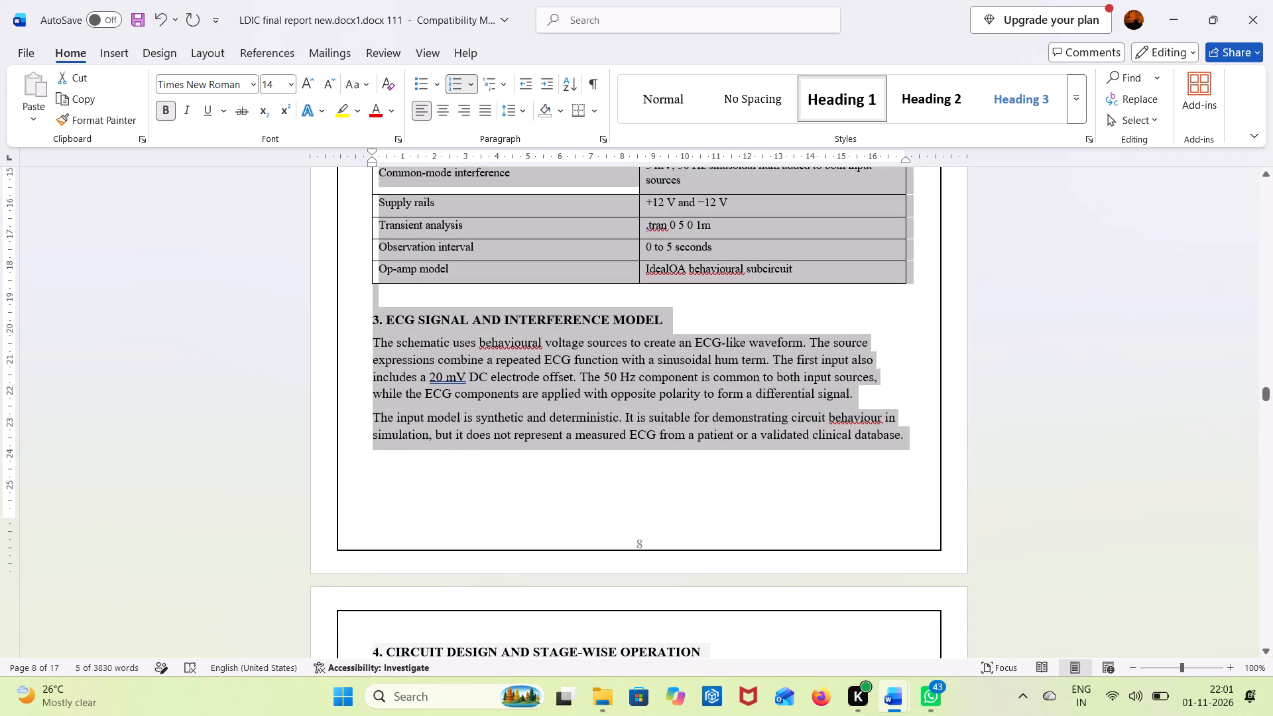
{"action": "left_click_drag", "start_coordinate": [785, 507], "coordinate": [863, 469]}
{"action": "left_click", "coordinate": [305, 80]}
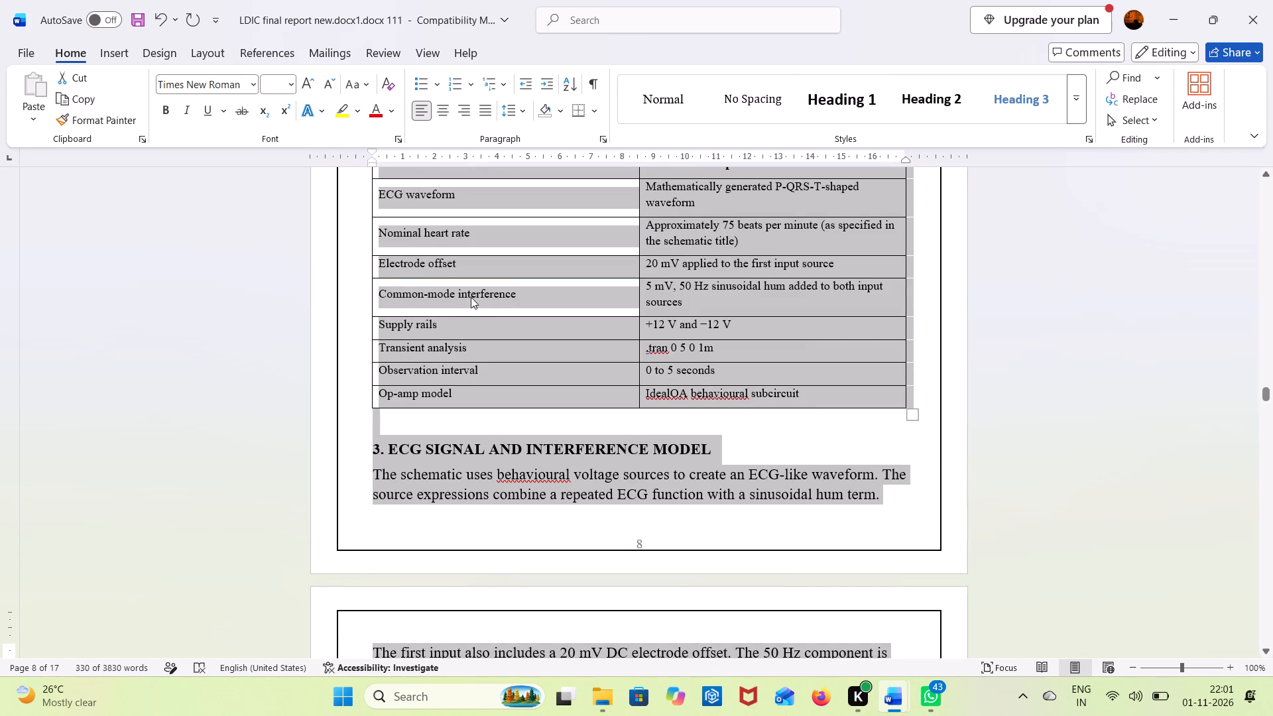
{"action": "left_click", "coordinate": [965, 341]}
Enlarge the Parameter table's body rows in section 2, from ECG waveform through Op-amp model, to 14 pt.
{"action": "scroll", "coordinate": [789, 333], "scroll_direction": "up", "scroll_amount": 9}
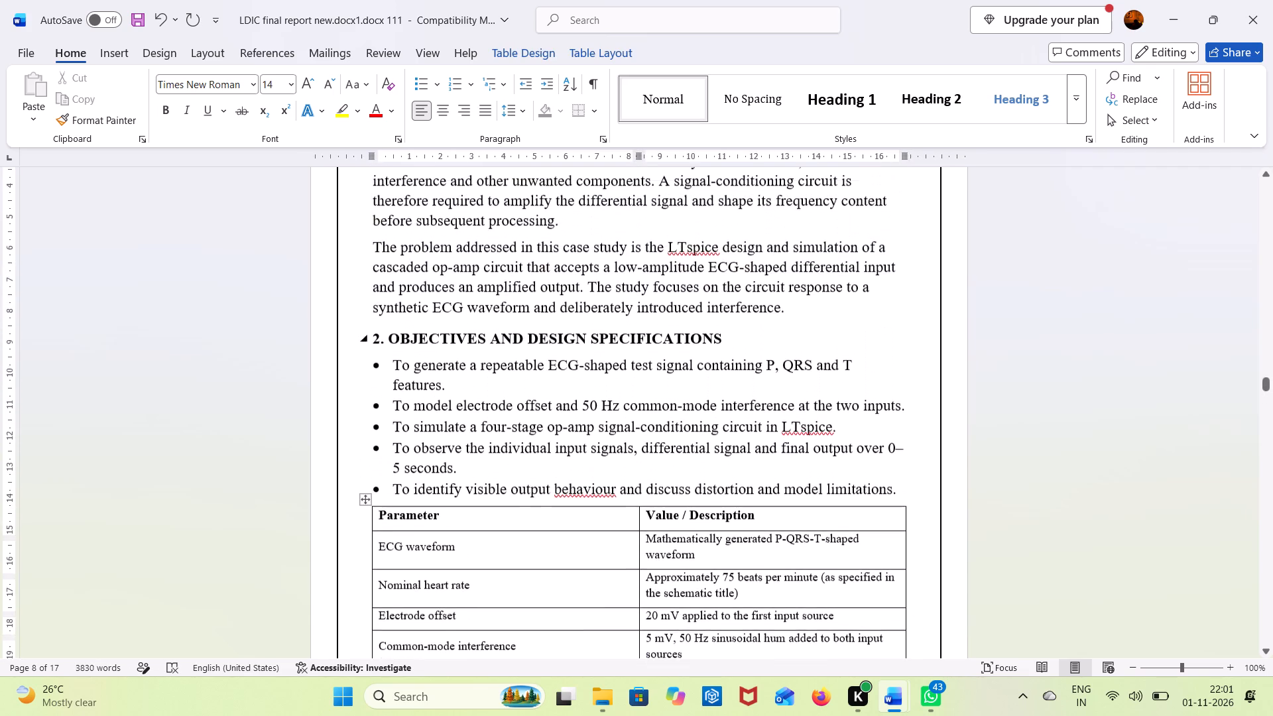
{"action": "scroll", "coordinate": [789, 333], "scroll_direction": "up", "scroll_amount": 4}
{"action": "scroll", "coordinate": [789, 333], "scroll_direction": "down", "scroll_amount": 13}
{"action": "scroll", "coordinate": [789, 333], "scroll_direction": "up", "scroll_amount": 2}
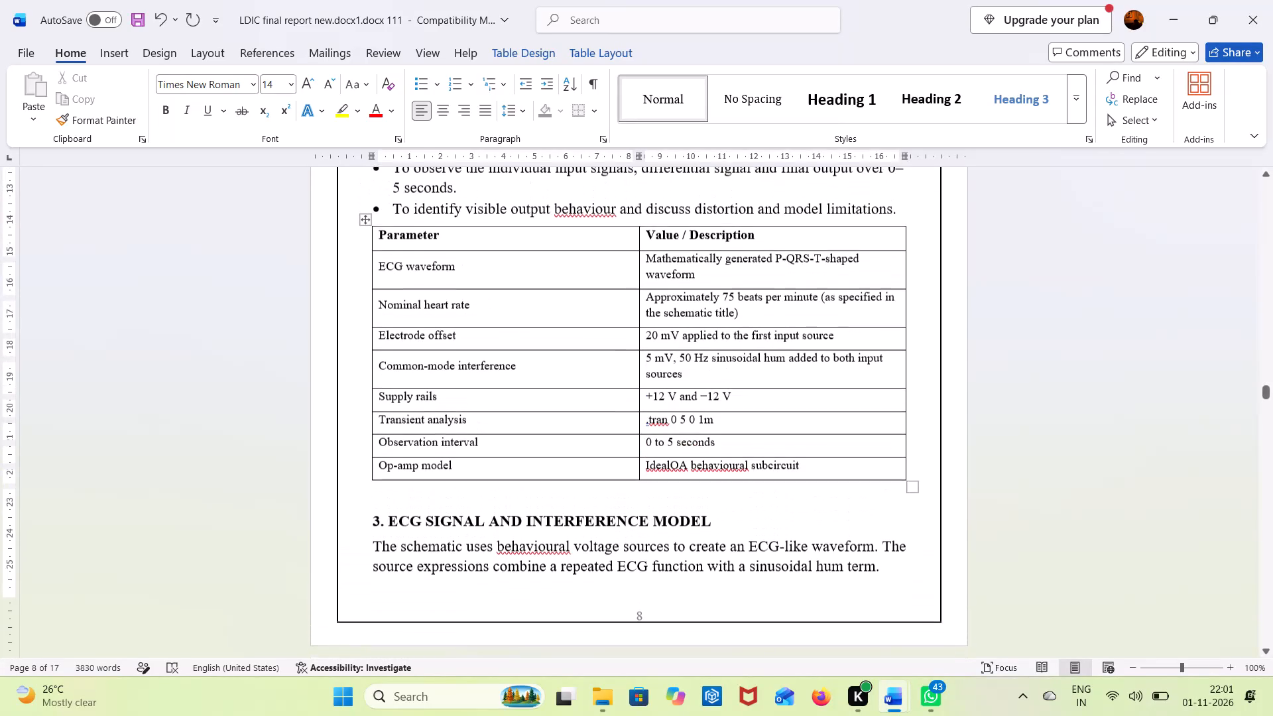
{"action": "left_click_drag", "start_coordinate": [379, 272], "coordinate": [818, 472]}
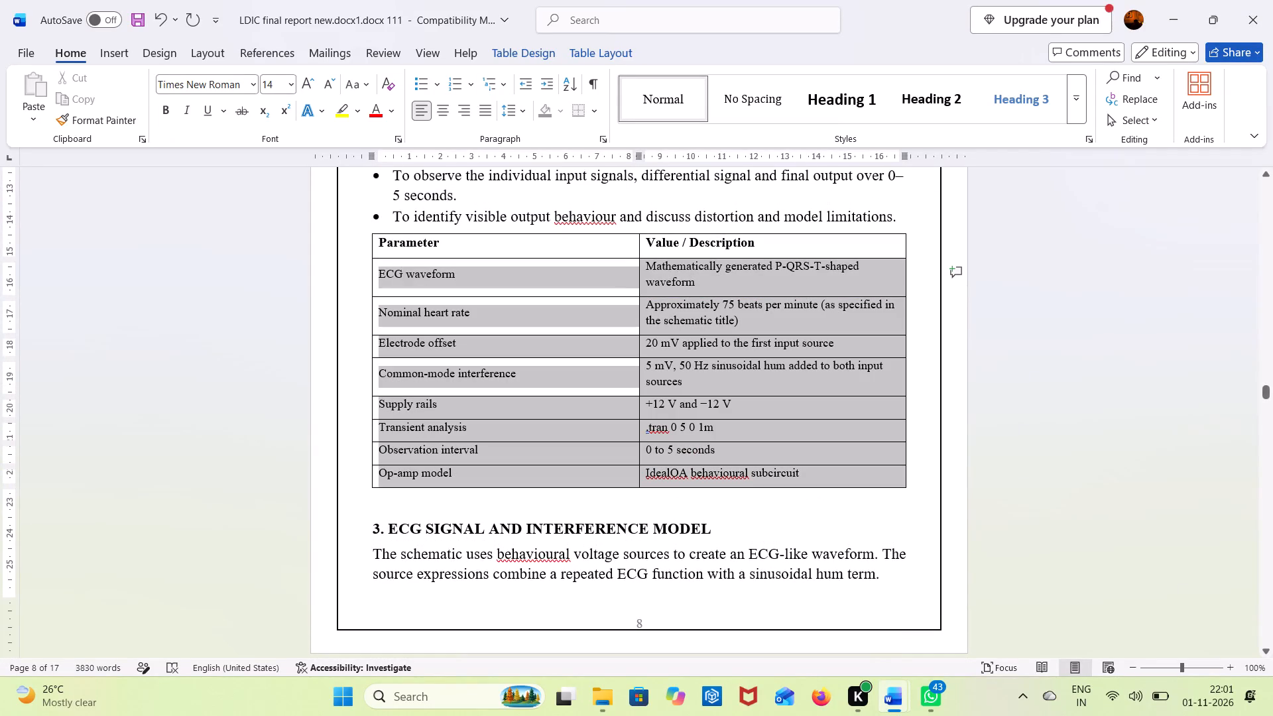
{"action": "left_click_drag", "start_coordinate": [818, 472], "coordinate": [818, 472]}
{"action": "left_click", "coordinate": [310, 92]}
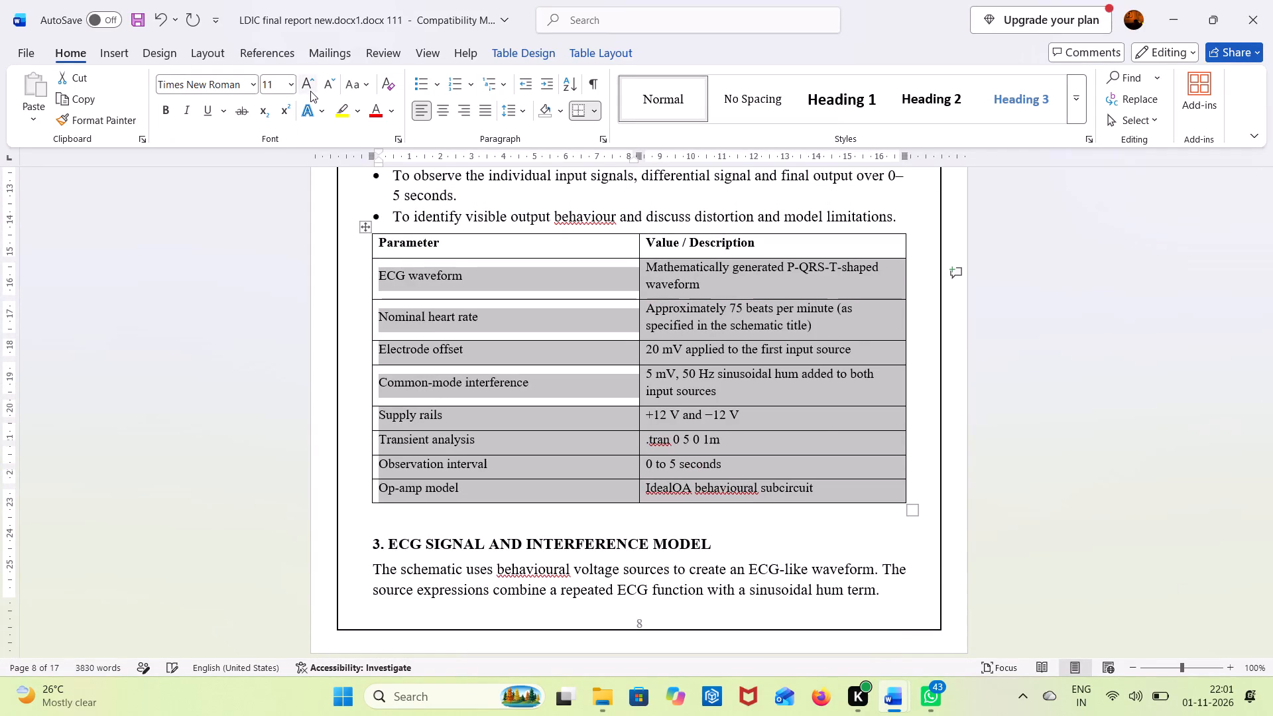
{"action": "left_click", "coordinate": [310, 91]}
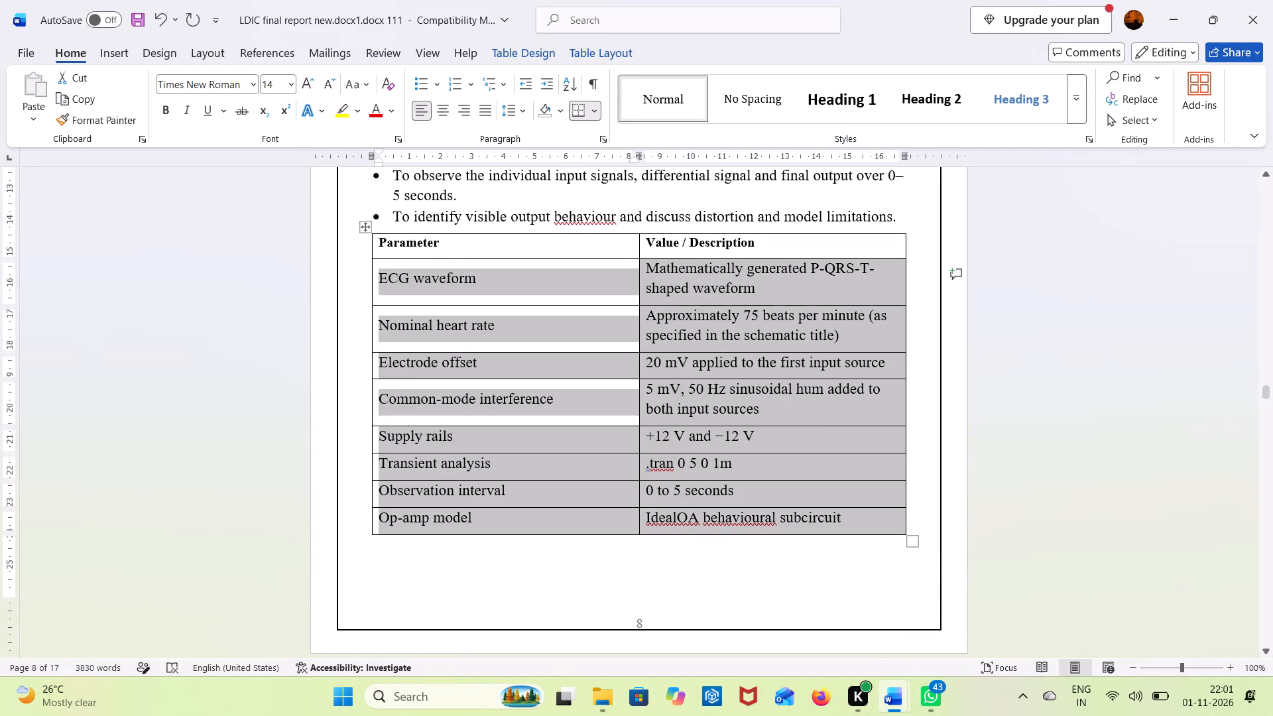
{"action": "left_click", "coordinate": [196, 404]}
Enlarge the section 4 heading, CIRCUIT DESIGN AND STAGE-WISE OPERATION, and its opening paragraph above Figure 1 to 14 pt.
{"action": "scroll", "coordinate": [358, 411], "scroll_direction": "down", "scroll_amount": 12}
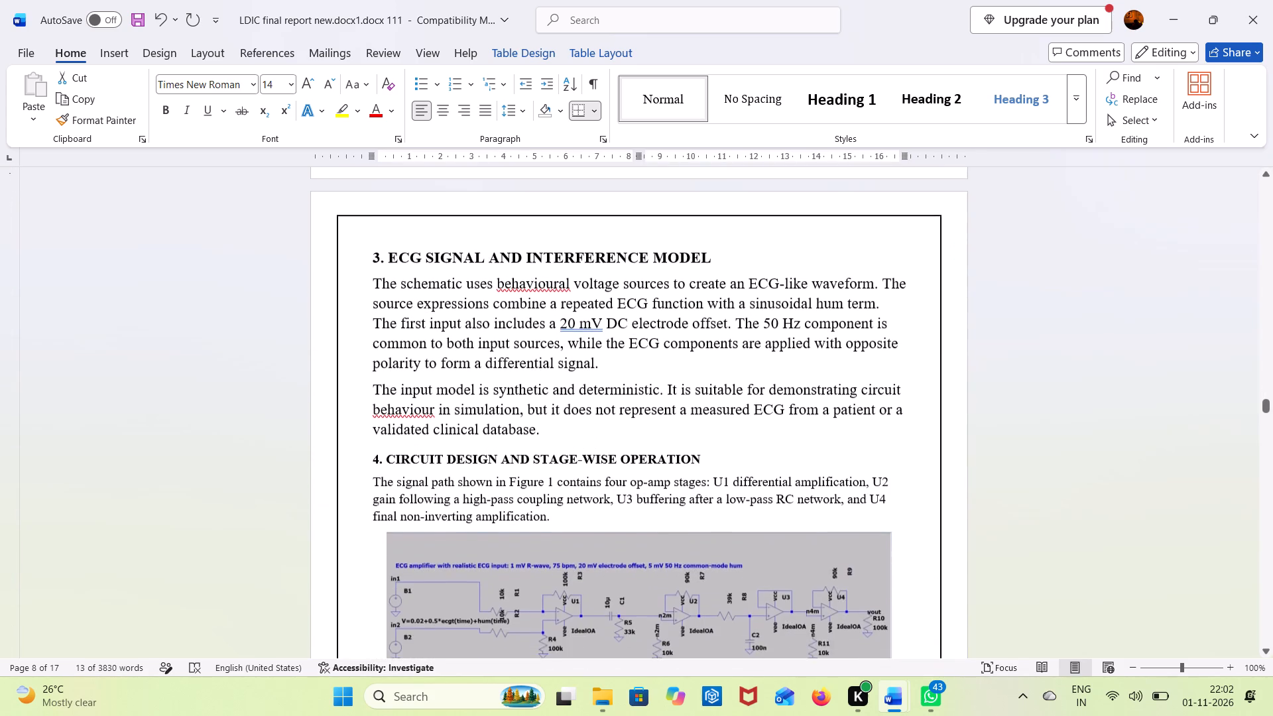
{"action": "scroll", "coordinate": [376, 408], "scroll_direction": "down", "scroll_amount": 3}
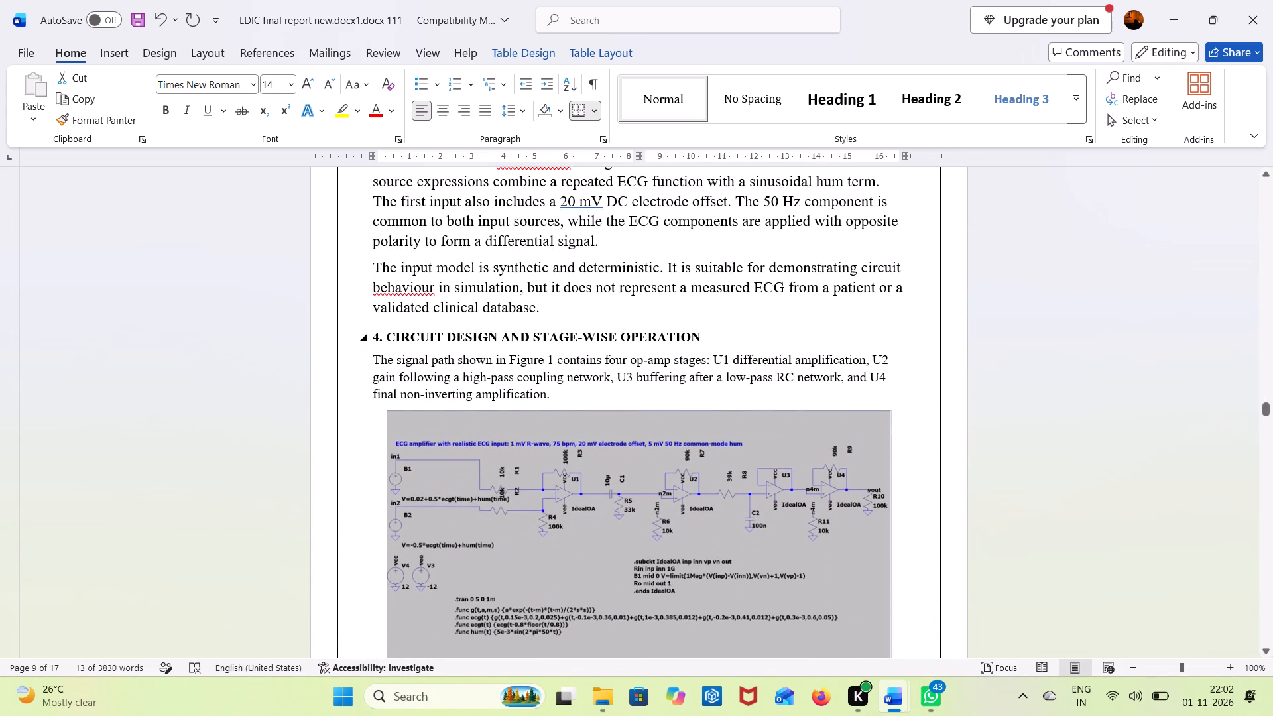
{"action": "left_click_drag", "start_coordinate": [371, 335], "coordinate": [576, 569]}
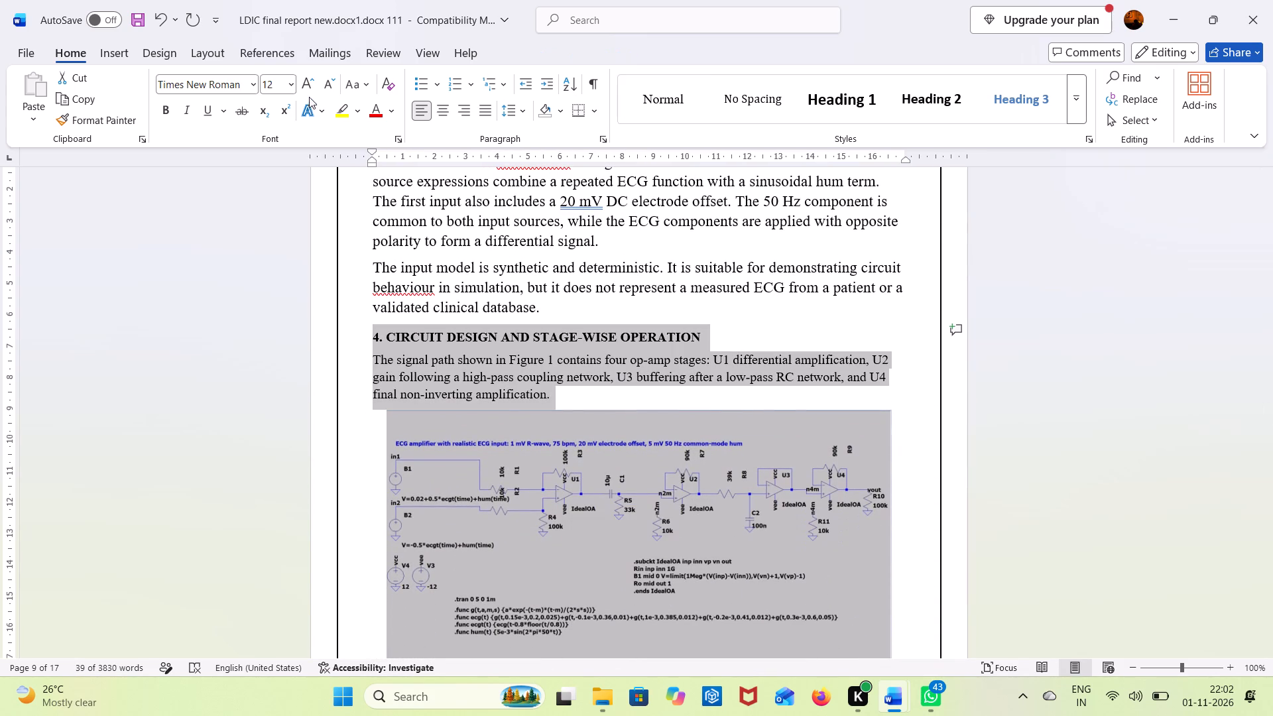
{"action": "left_click", "coordinate": [314, 86]}
{"action": "left_click", "coordinate": [202, 274]}
Justify both paragraphs of section 3, ECG Signal and Interference Model.
{"action": "scroll", "coordinate": [505, 342], "scroll_direction": "down", "scroll_amount": 4}
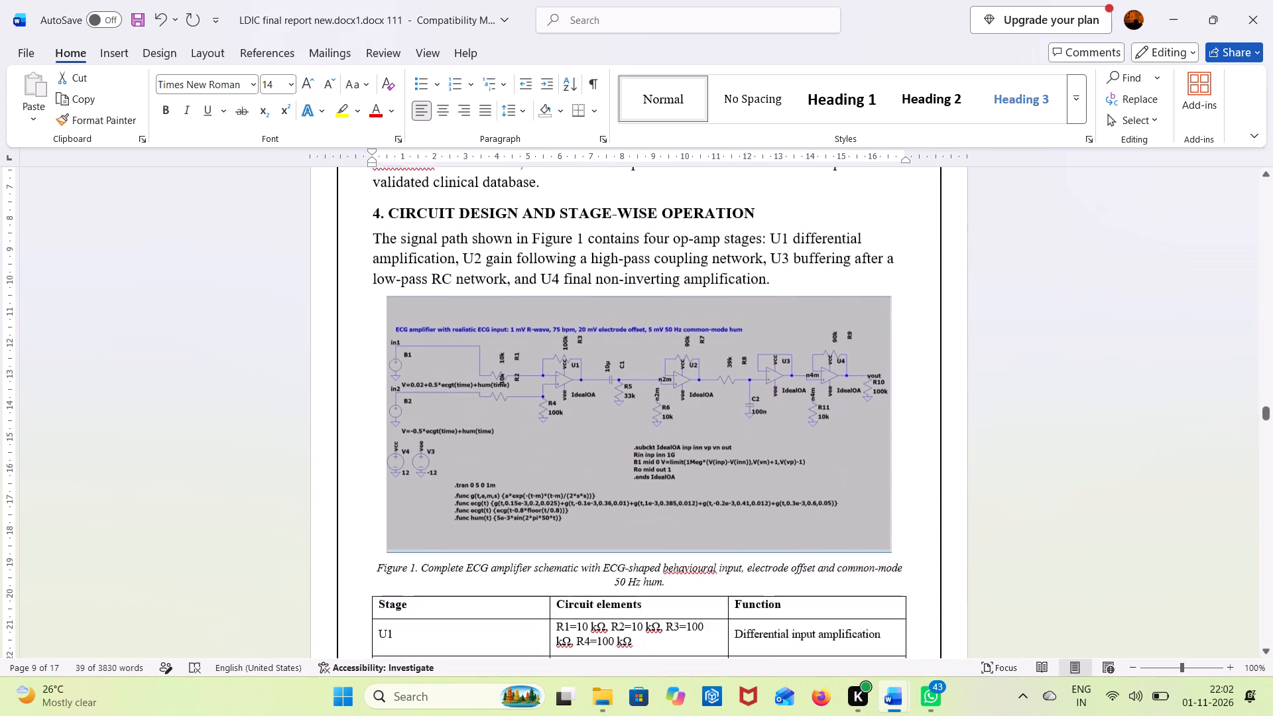
{"action": "scroll", "coordinate": [532, 353], "scroll_direction": "up", "scroll_amount": 7}
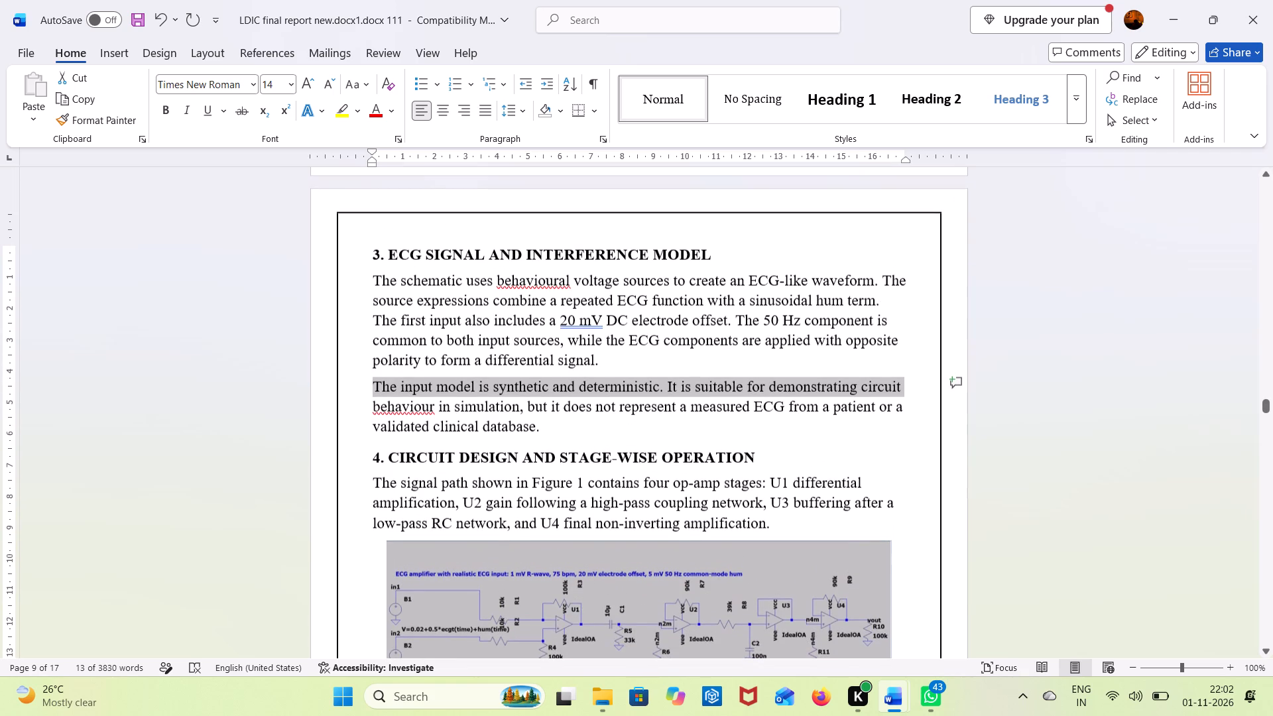
{"action": "left_click_drag", "start_coordinate": [570, 432], "coordinate": [389, 247]}
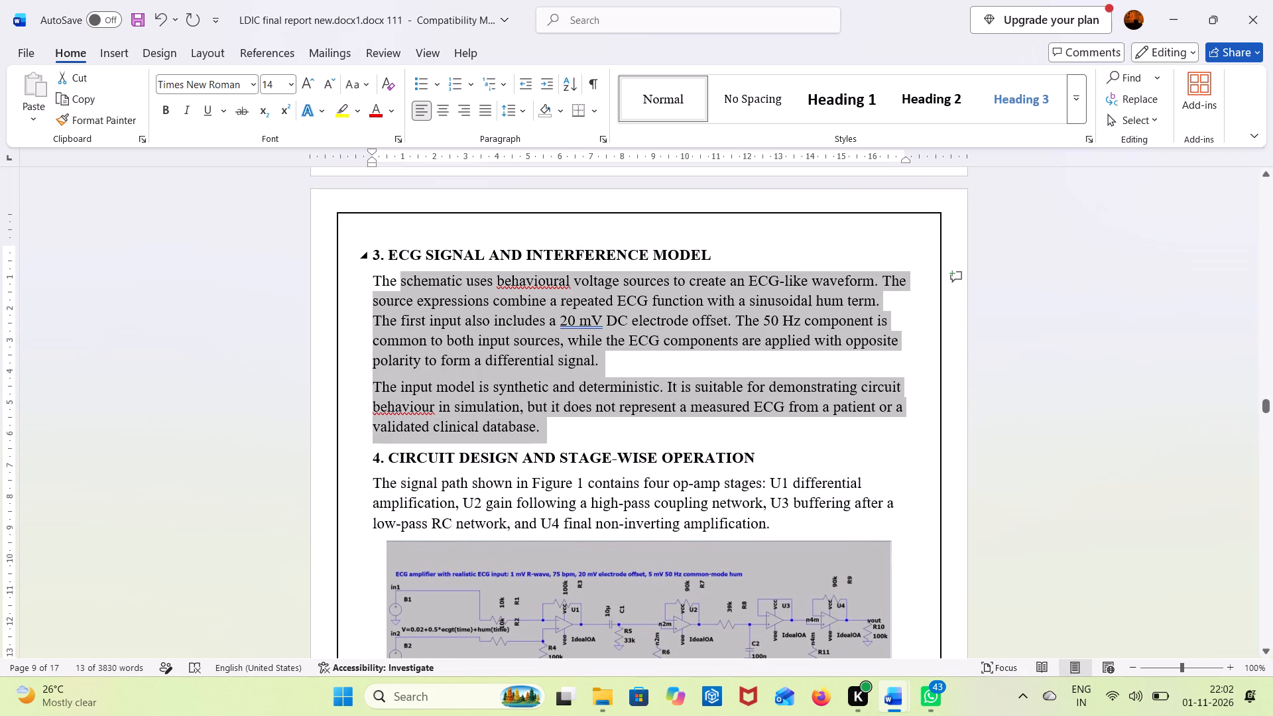
{"action": "left_click_drag", "start_coordinate": [389, 247], "coordinate": [373, 273]}
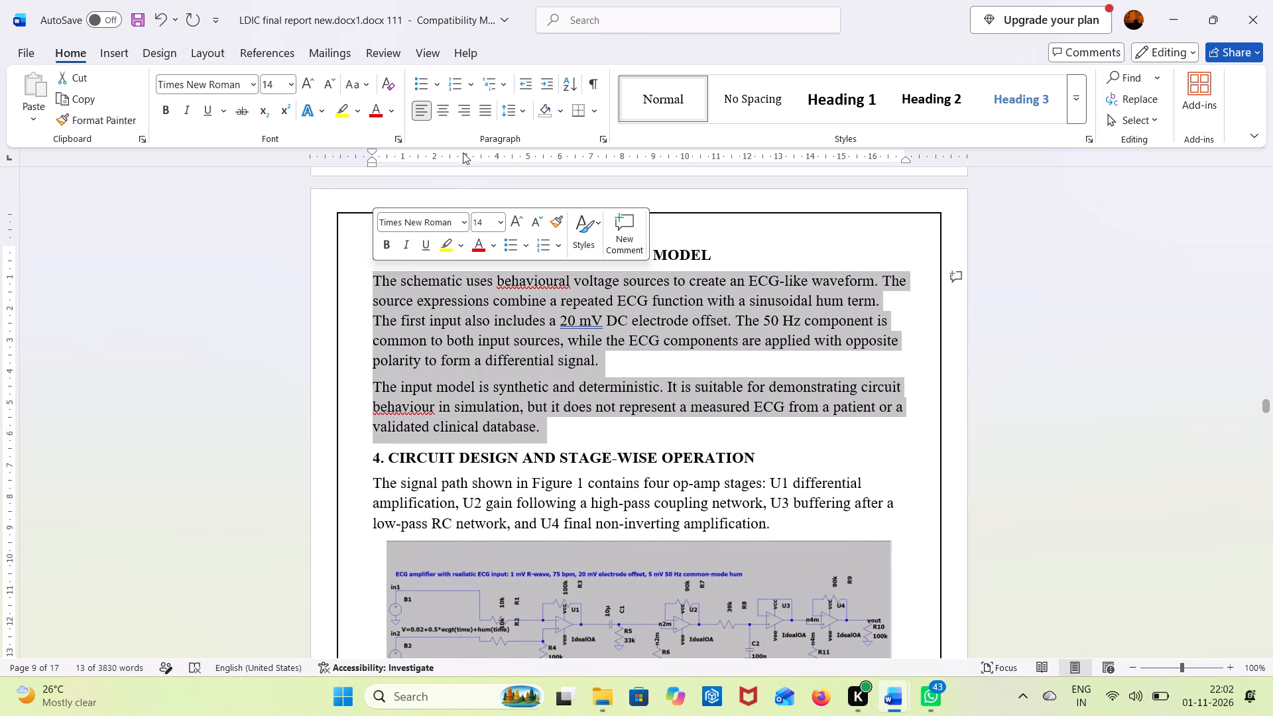
{"action": "left_click", "coordinate": [484, 119]}
{"action": "left_click", "coordinate": [284, 365]}
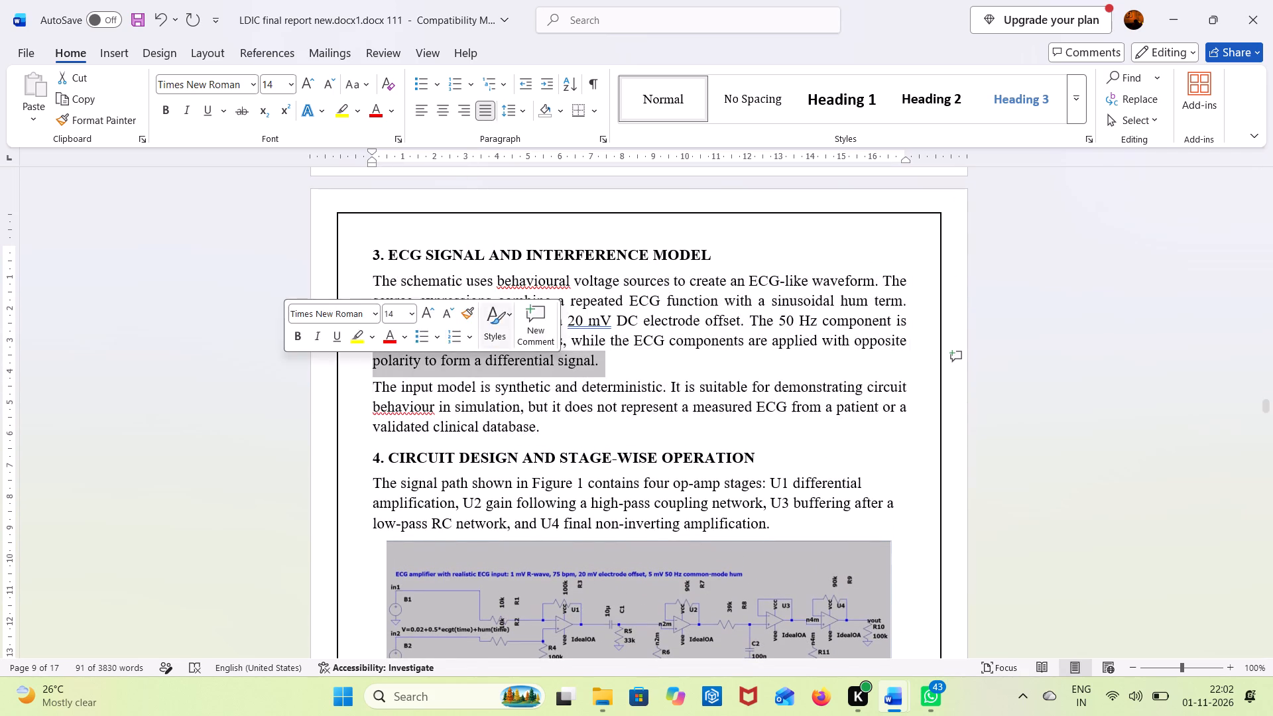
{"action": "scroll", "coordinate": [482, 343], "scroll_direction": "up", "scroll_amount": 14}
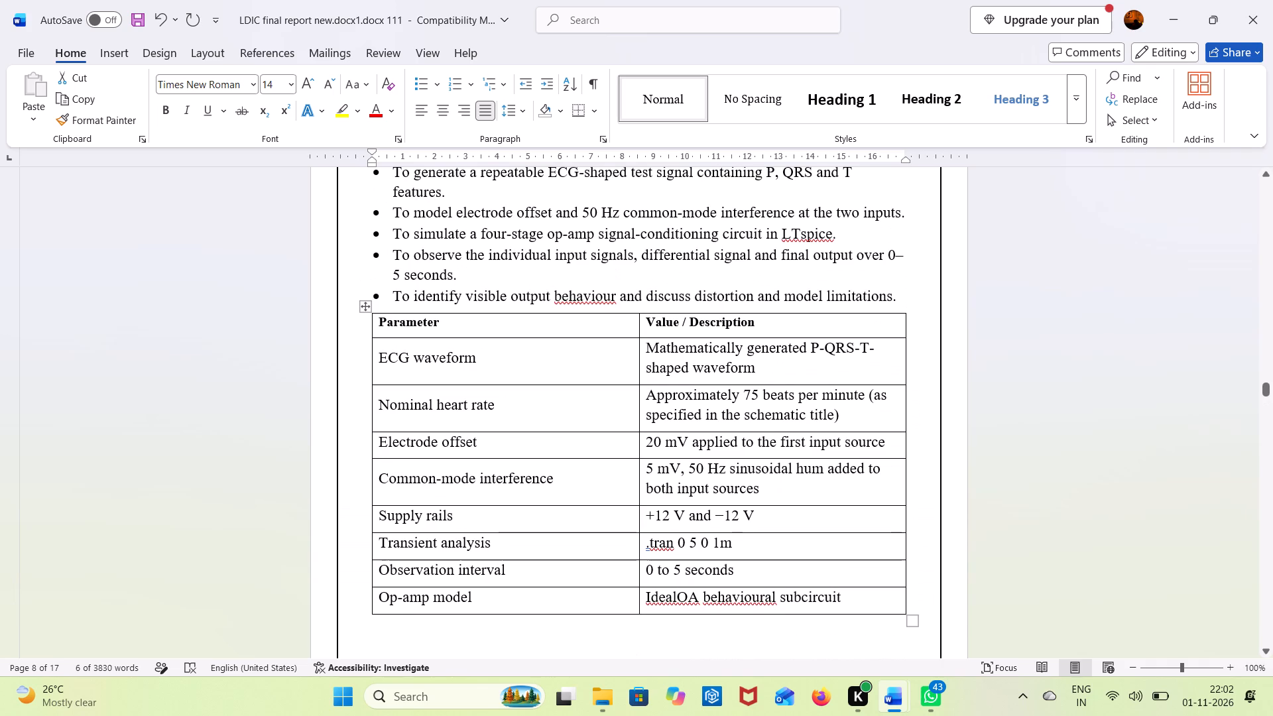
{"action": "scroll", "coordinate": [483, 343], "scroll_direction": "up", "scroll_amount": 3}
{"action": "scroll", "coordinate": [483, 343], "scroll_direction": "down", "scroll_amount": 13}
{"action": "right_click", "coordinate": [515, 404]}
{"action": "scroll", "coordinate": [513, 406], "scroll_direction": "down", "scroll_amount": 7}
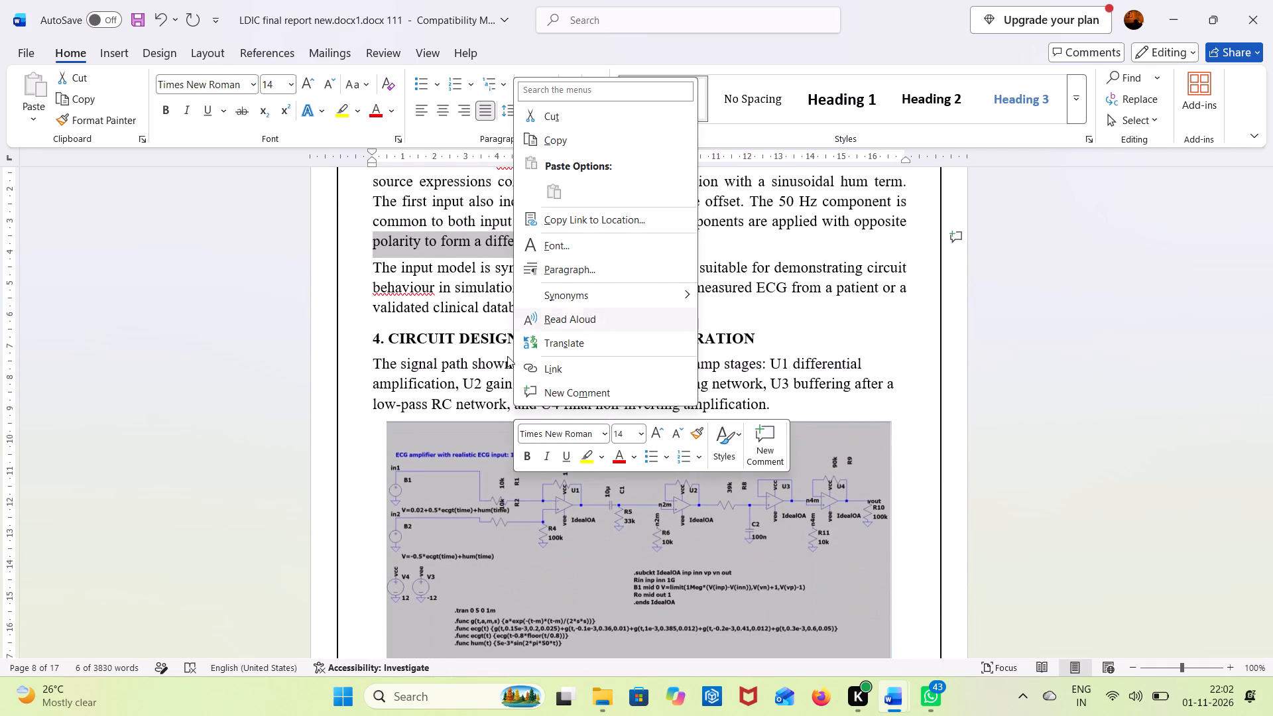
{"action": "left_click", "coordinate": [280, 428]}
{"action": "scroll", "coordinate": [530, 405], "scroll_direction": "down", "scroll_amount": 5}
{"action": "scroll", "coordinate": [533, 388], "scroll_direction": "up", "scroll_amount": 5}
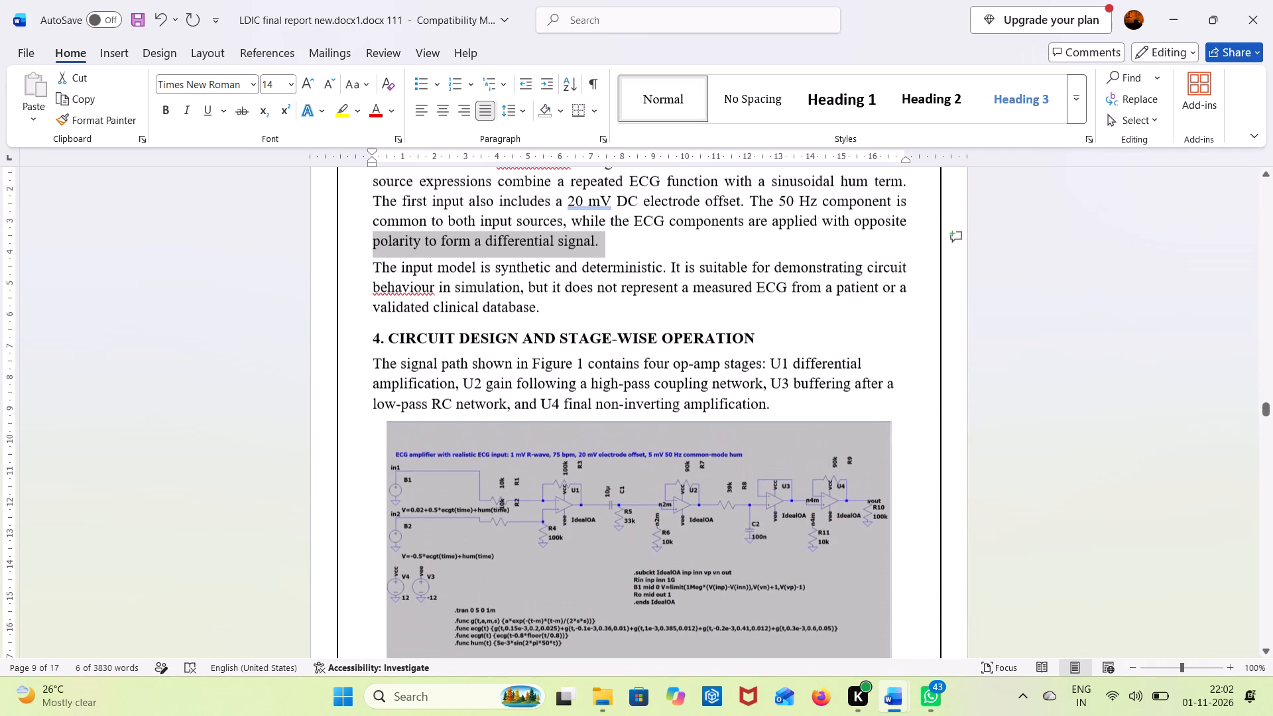
Justify the opening paragraph of section 4, describing the four op-amp stages of the signal path.
{"action": "left_click_drag", "start_coordinate": [365, 360], "coordinate": [735, 412]}
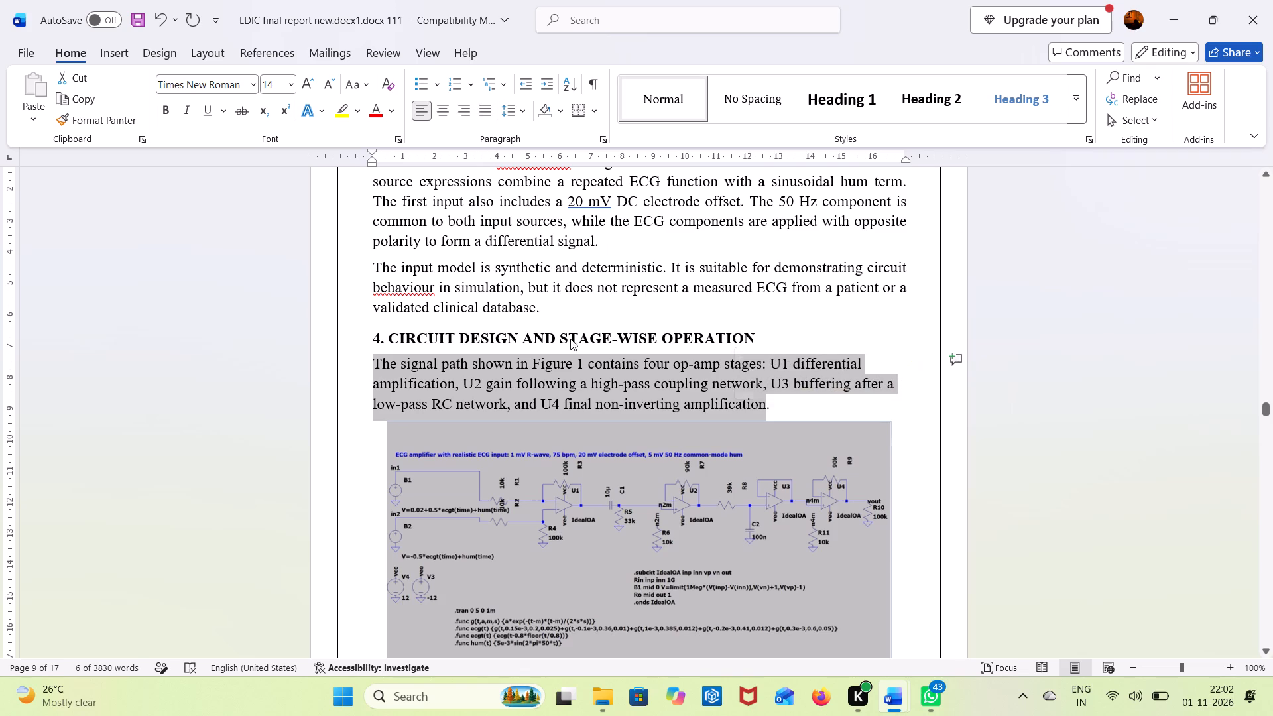
{"action": "left_click", "coordinate": [480, 107]}
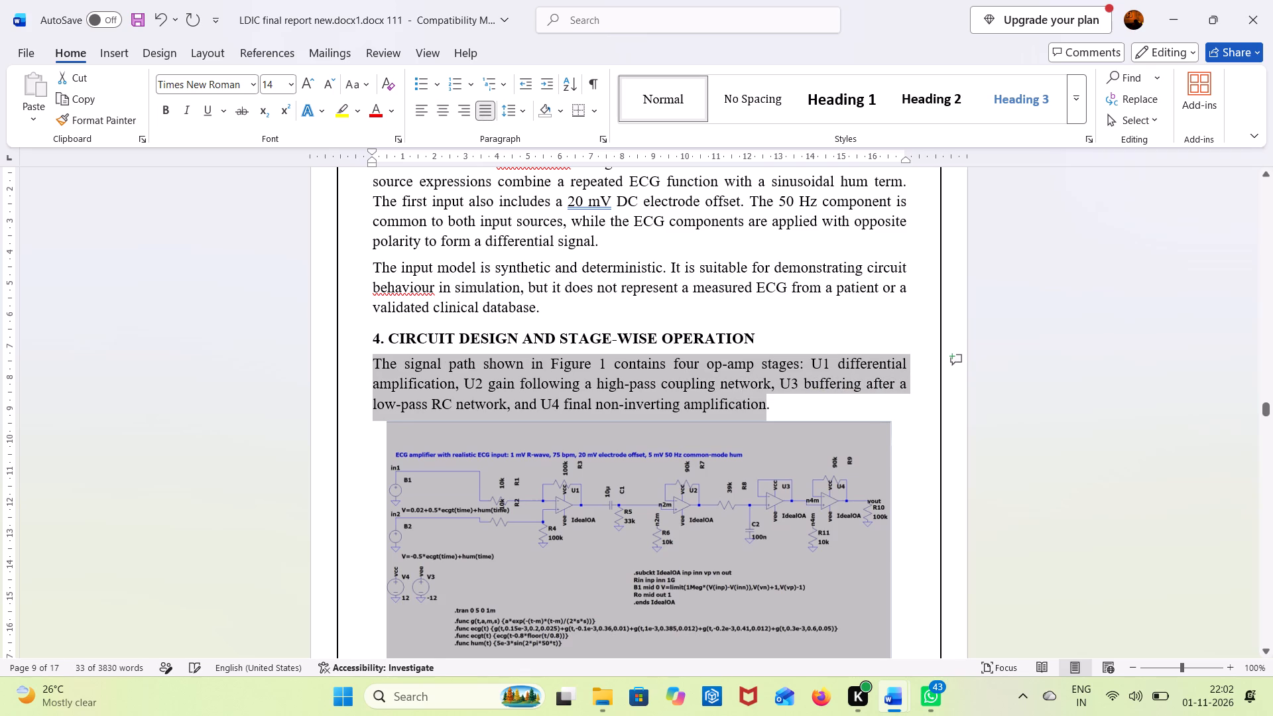
Insert a blank line between the opening paragraph of section 4 and the Figure 1 schematic.
{"action": "left_click", "coordinate": [802, 414]}
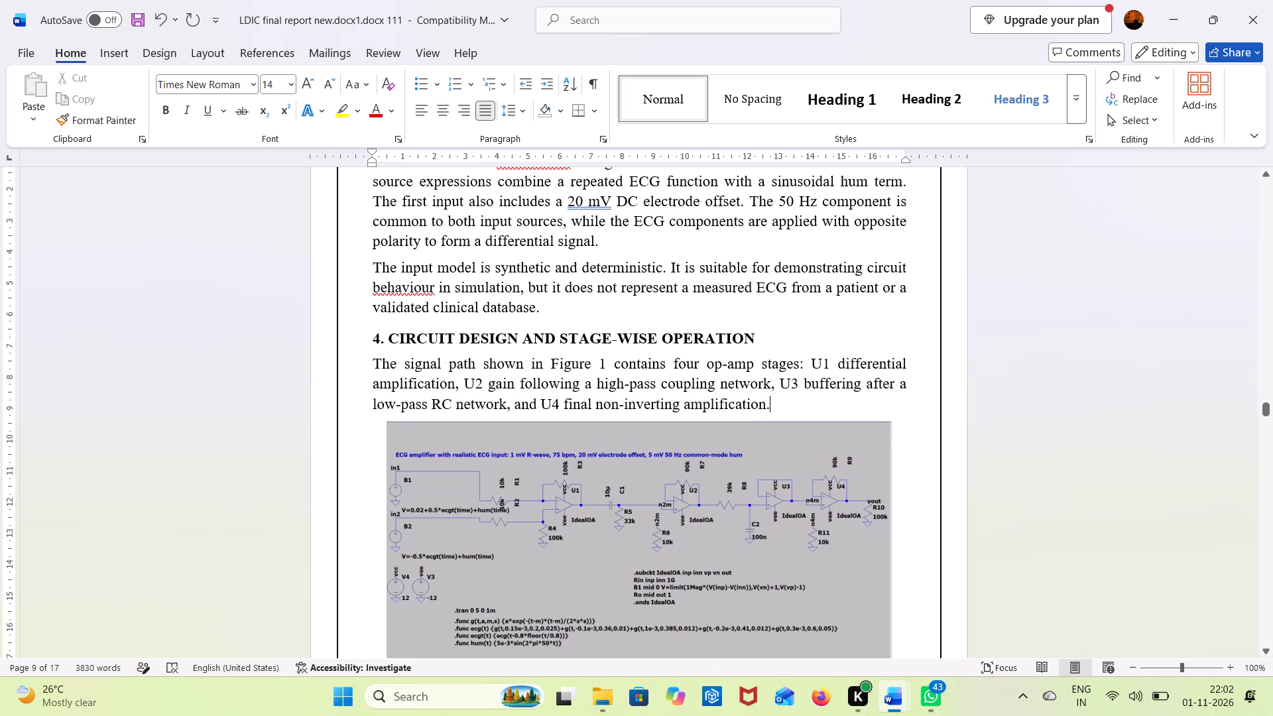
{"action": "key", "text": "Return"}
Enlarge all text in the Stage, Circuit elements and Function table below Figure 1 to 14 pt.
{"action": "scroll", "coordinate": [856, 383], "scroll_direction": "down", "scroll_amount": 3}
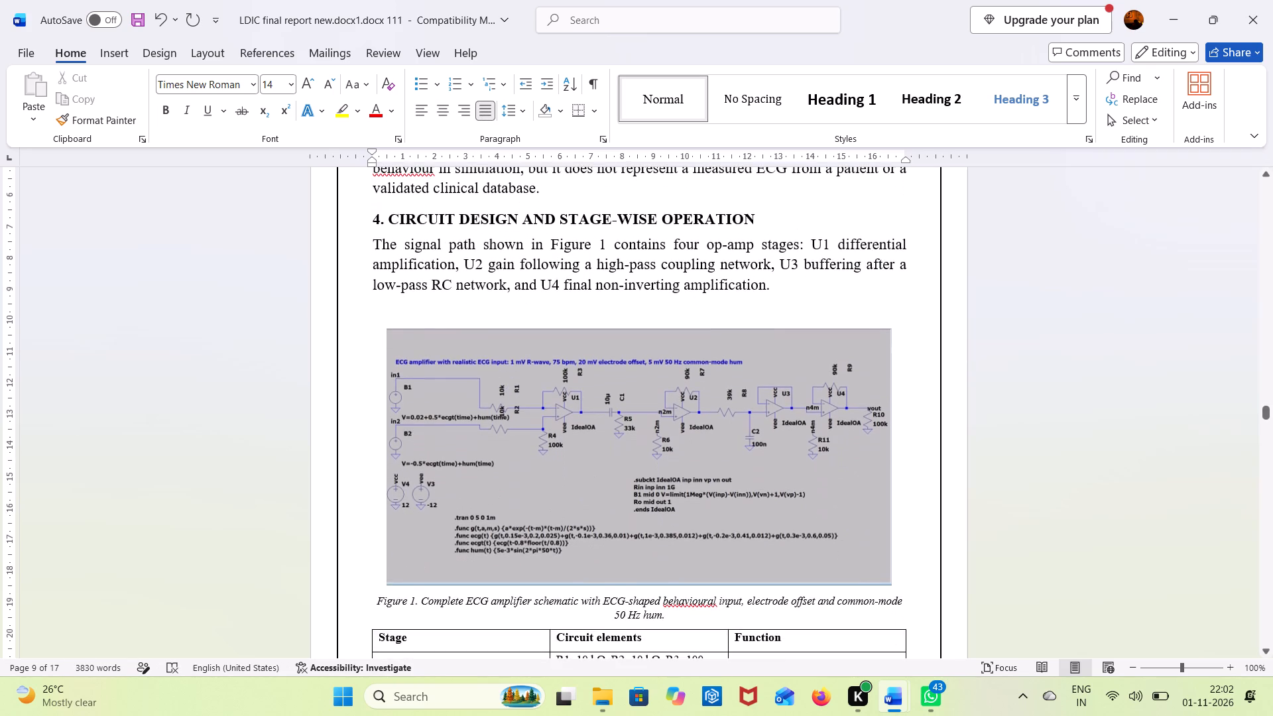
{"action": "scroll", "coordinate": [861, 383], "scroll_direction": "down", "scroll_amount": 7}
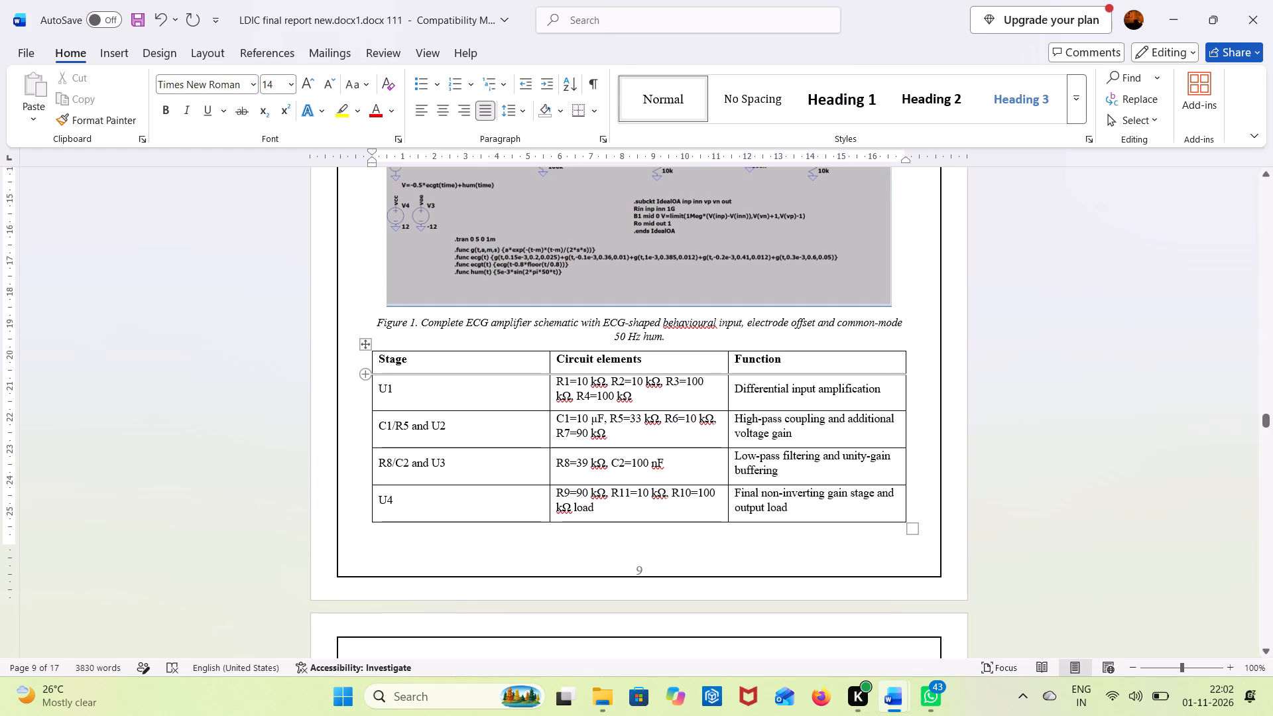
{"action": "left_click_drag", "start_coordinate": [380, 357], "coordinate": [827, 487]}
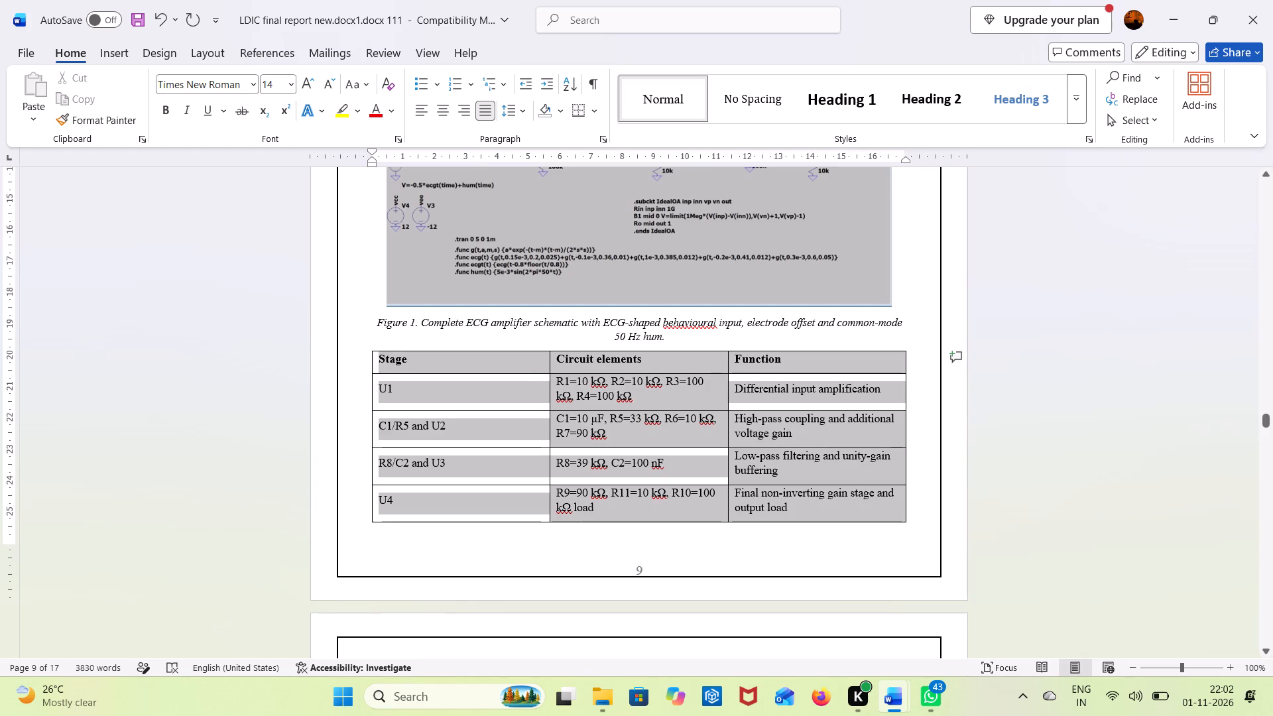
{"action": "left_click_drag", "start_coordinate": [827, 487], "coordinate": [830, 489]}
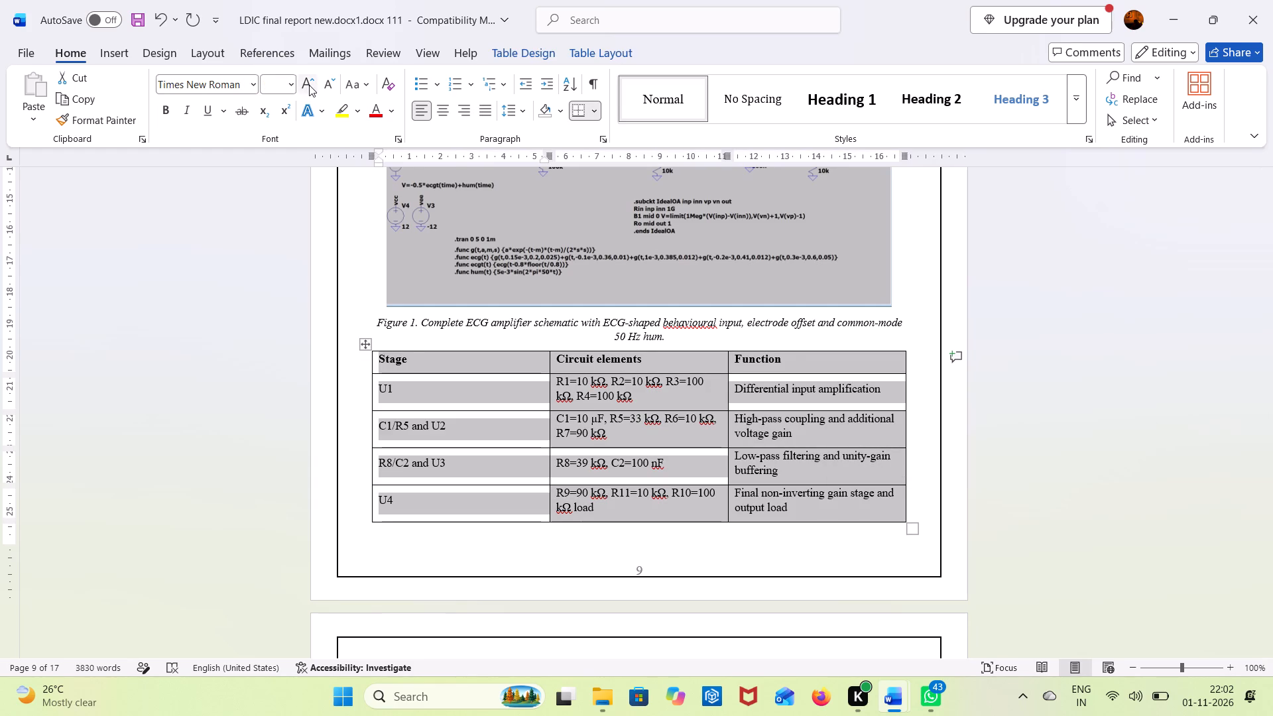
{"action": "left_click", "coordinate": [309, 85]}
{"action": "left_click", "coordinate": [309, 85]}
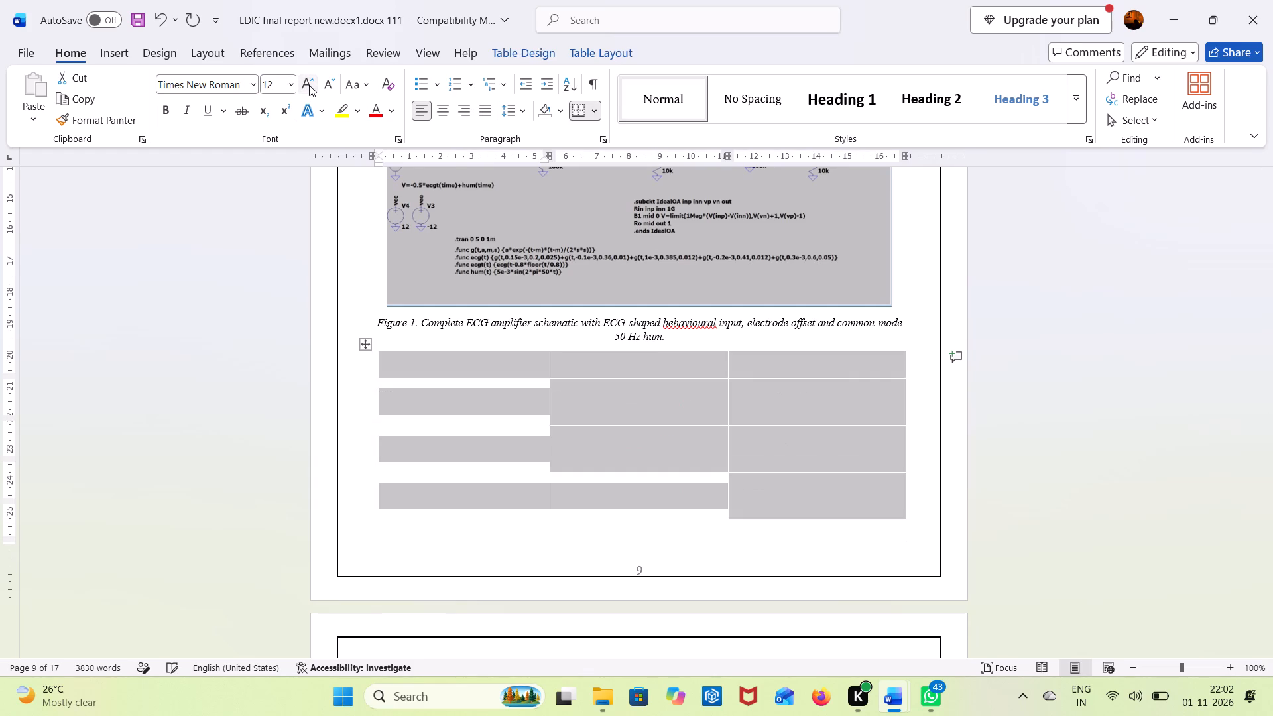
{"action": "scroll", "coordinate": [207, 298], "scroll_direction": "down", "scroll_amount": 6}
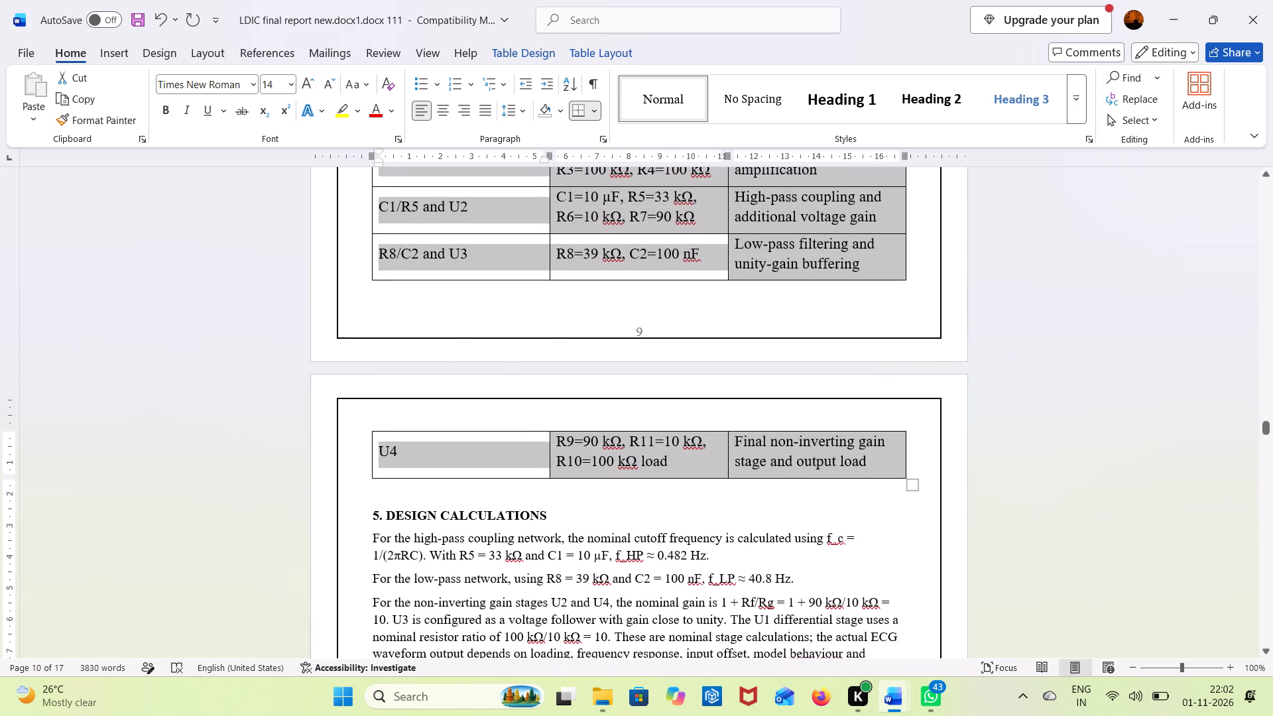
{"action": "left_click", "coordinate": [227, 365]}
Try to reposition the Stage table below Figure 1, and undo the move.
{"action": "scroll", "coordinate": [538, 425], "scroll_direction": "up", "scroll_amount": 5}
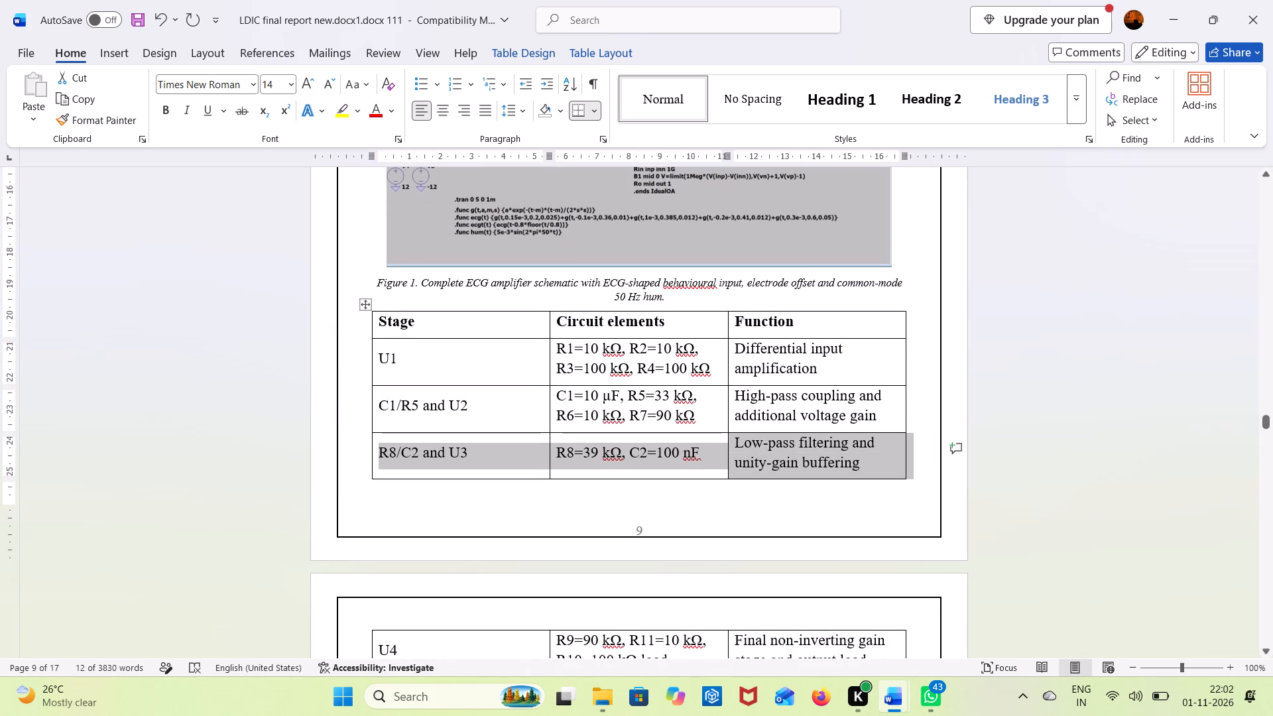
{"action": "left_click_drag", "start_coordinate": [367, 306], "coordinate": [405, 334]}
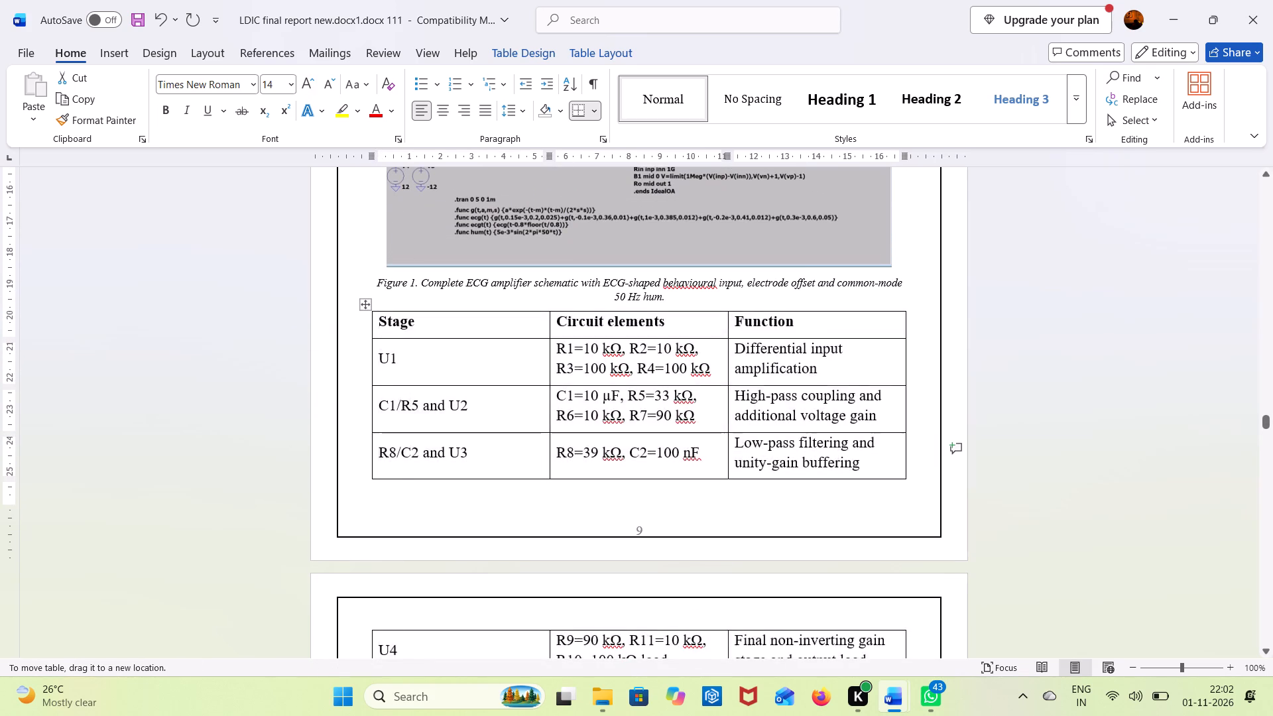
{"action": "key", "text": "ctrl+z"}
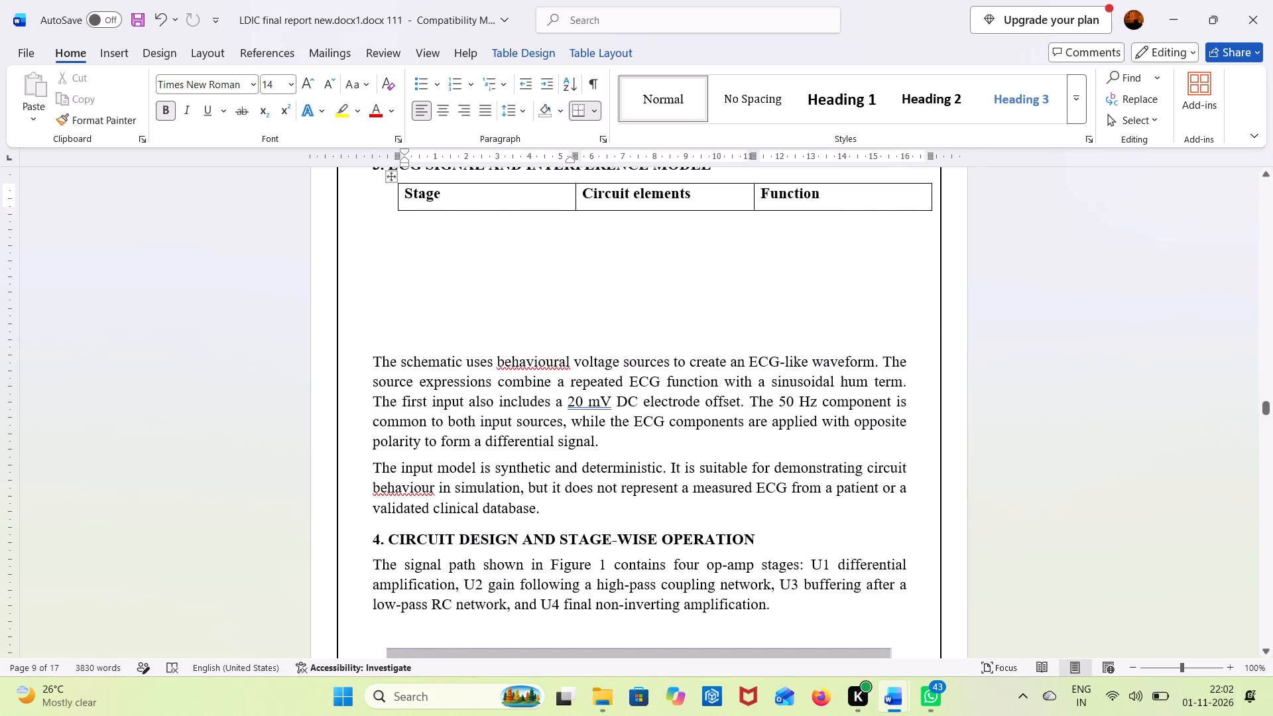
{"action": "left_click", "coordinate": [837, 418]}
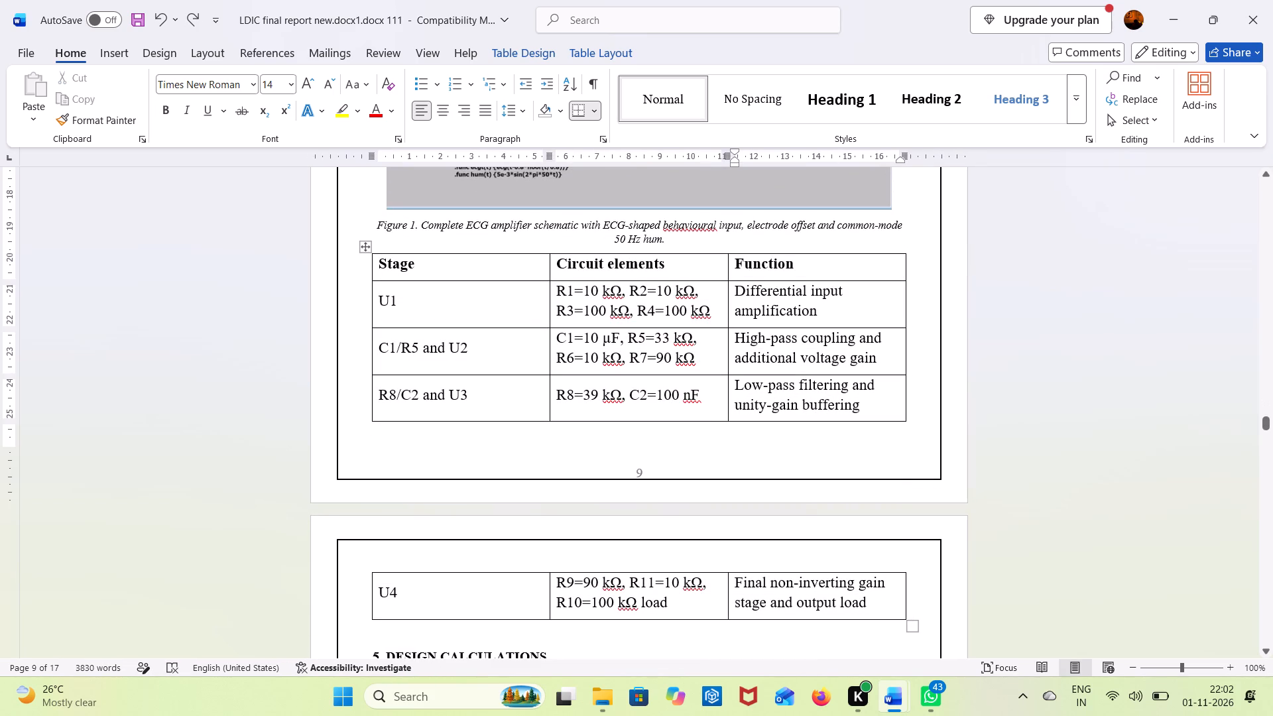
Resize the Stage, Circuit elements and Function table below Figure 1, shrinking it to about 15 cm wide with compact rows.
{"action": "left_click_drag", "start_coordinate": [913, 624], "coordinate": [902, 610]}
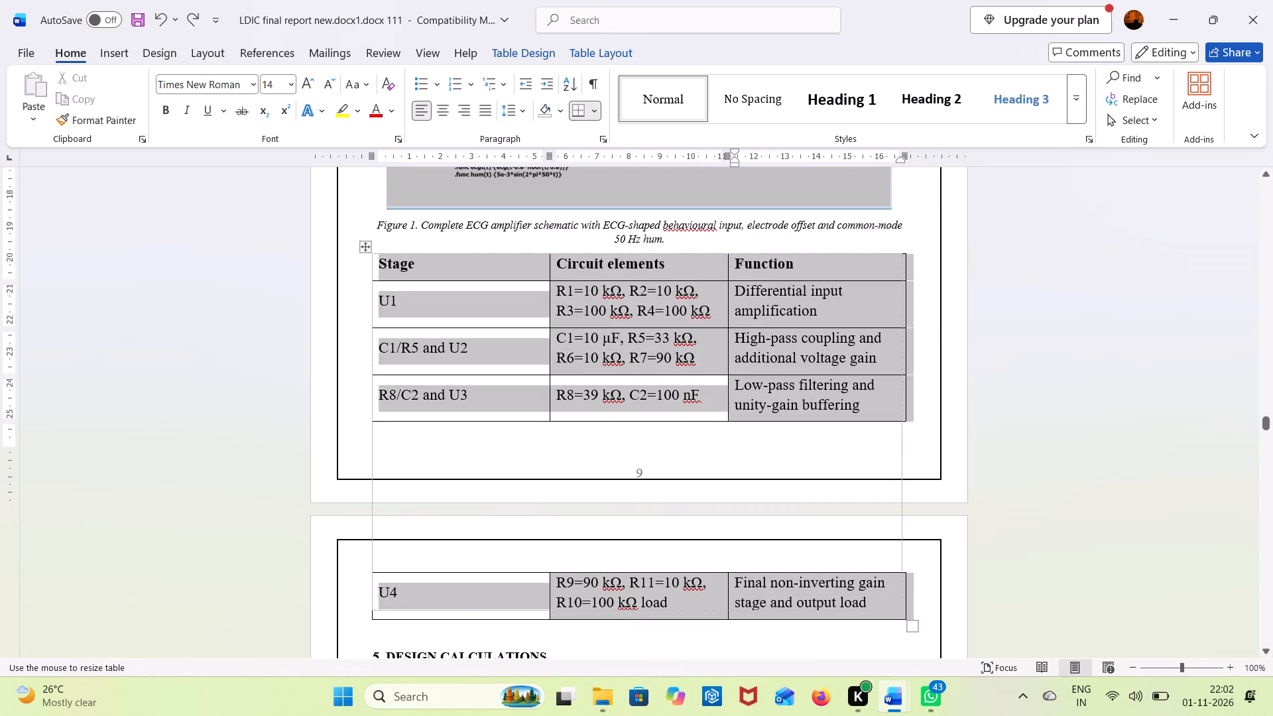
{"action": "left_click_drag", "start_coordinate": [902, 610], "coordinate": [913, 458]}
{"action": "scroll", "coordinate": [866, 526], "scroll_direction": "down", "scroll_amount": 5}
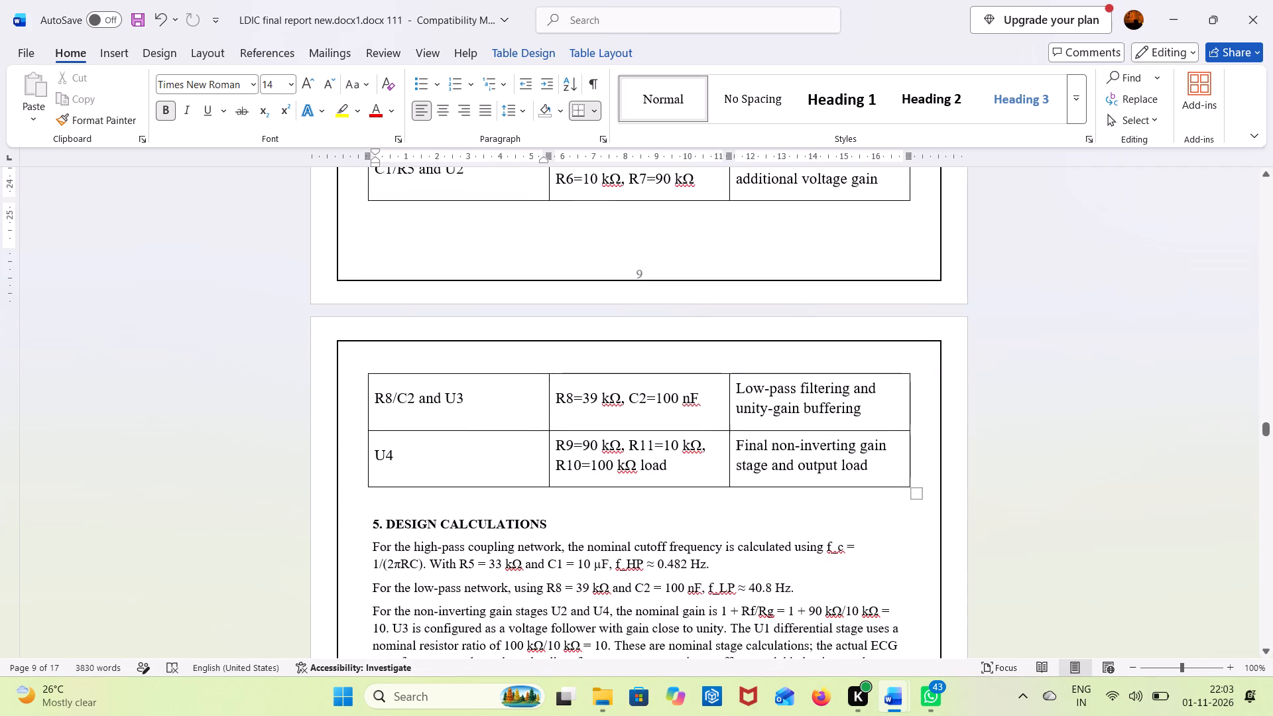
{"action": "left_click_drag", "start_coordinate": [912, 493], "coordinate": [894, 303]}
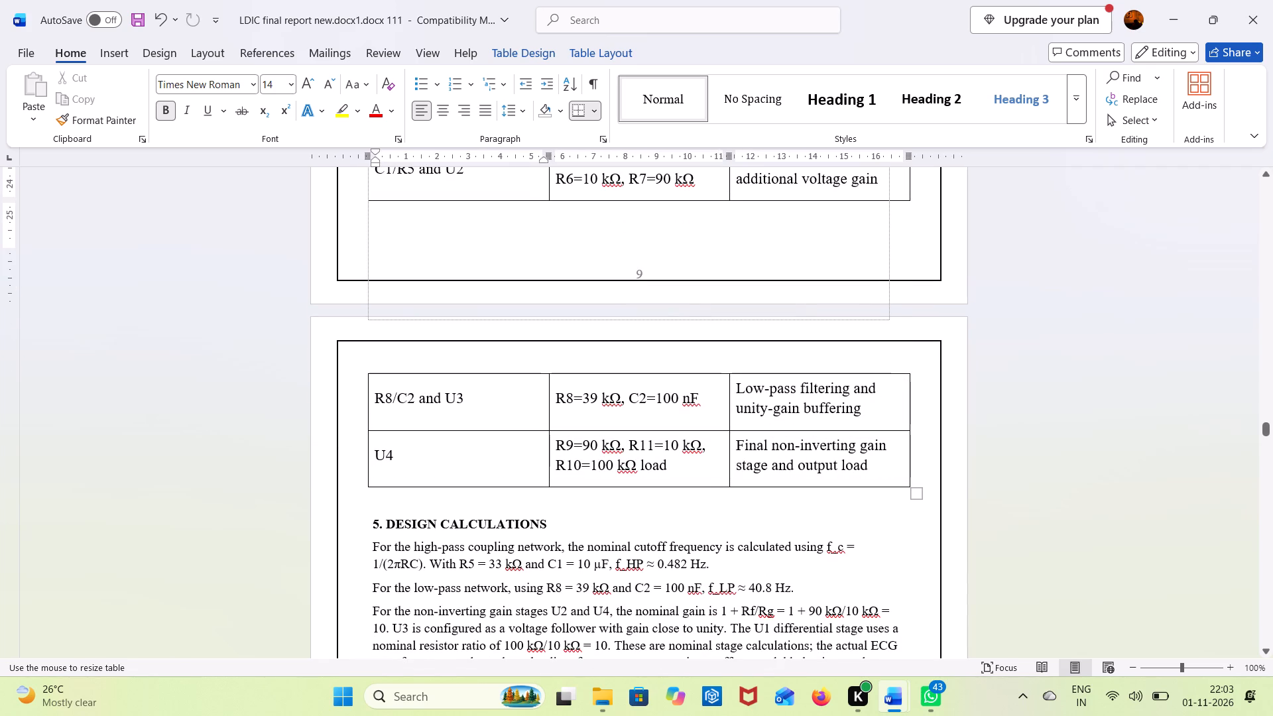
{"action": "left_click_drag", "start_coordinate": [894, 303], "coordinate": [904, 263]}
{"action": "scroll", "coordinate": [907, 314], "scroll_direction": "up", "scroll_amount": 4}
{"action": "left_click_drag", "start_coordinate": [914, 585], "coordinate": [887, 471]}
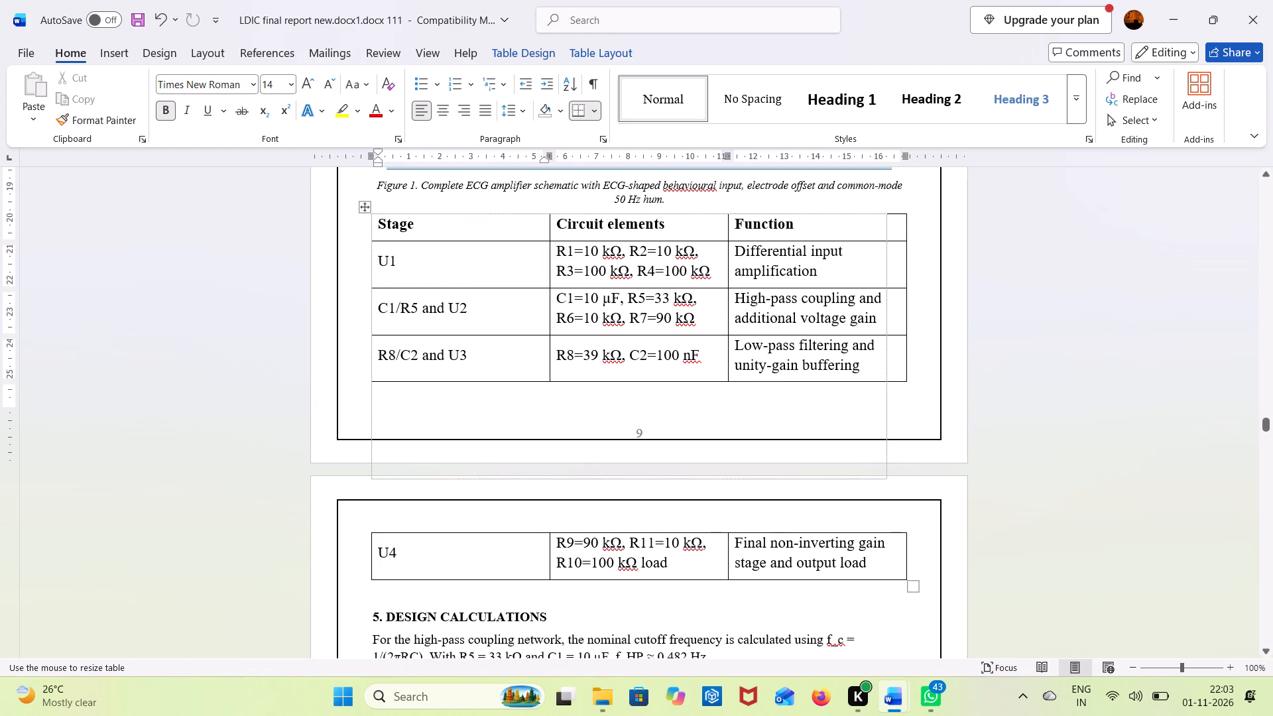
{"action": "left_click_drag", "start_coordinate": [887, 471], "coordinate": [898, 404]}
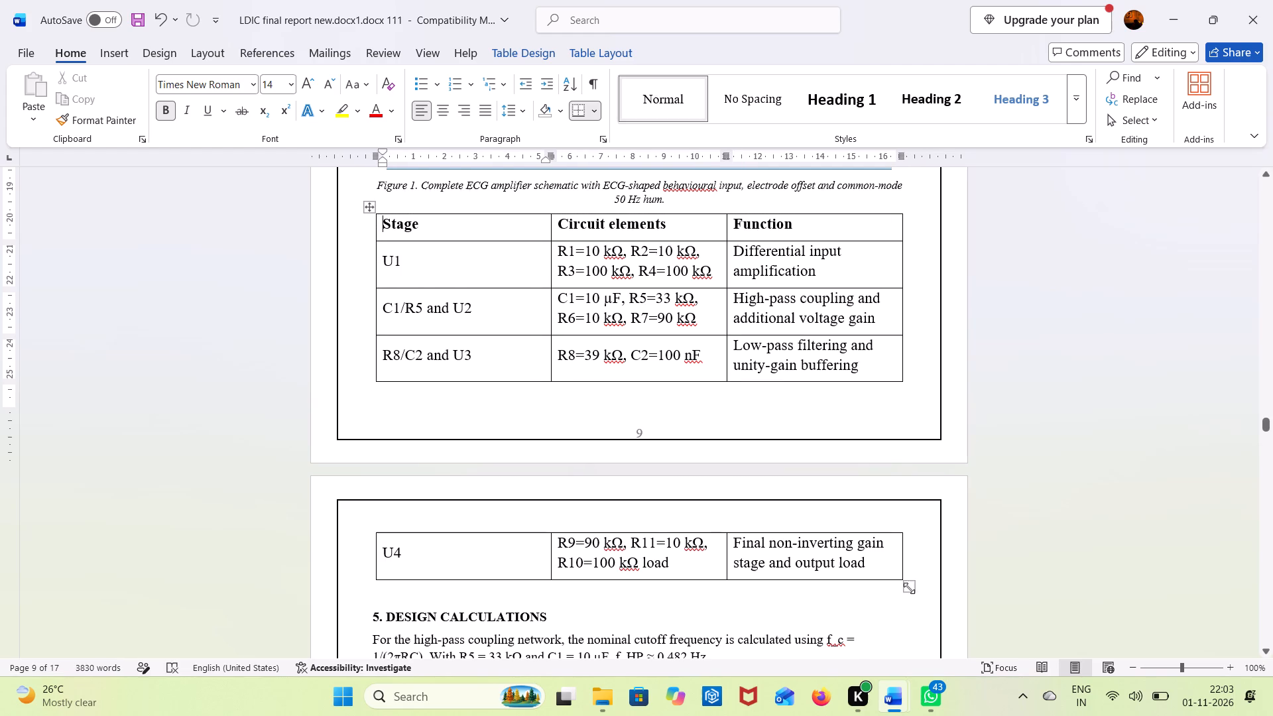
{"action": "left_click_drag", "start_coordinate": [909, 587], "coordinate": [851, 405]}
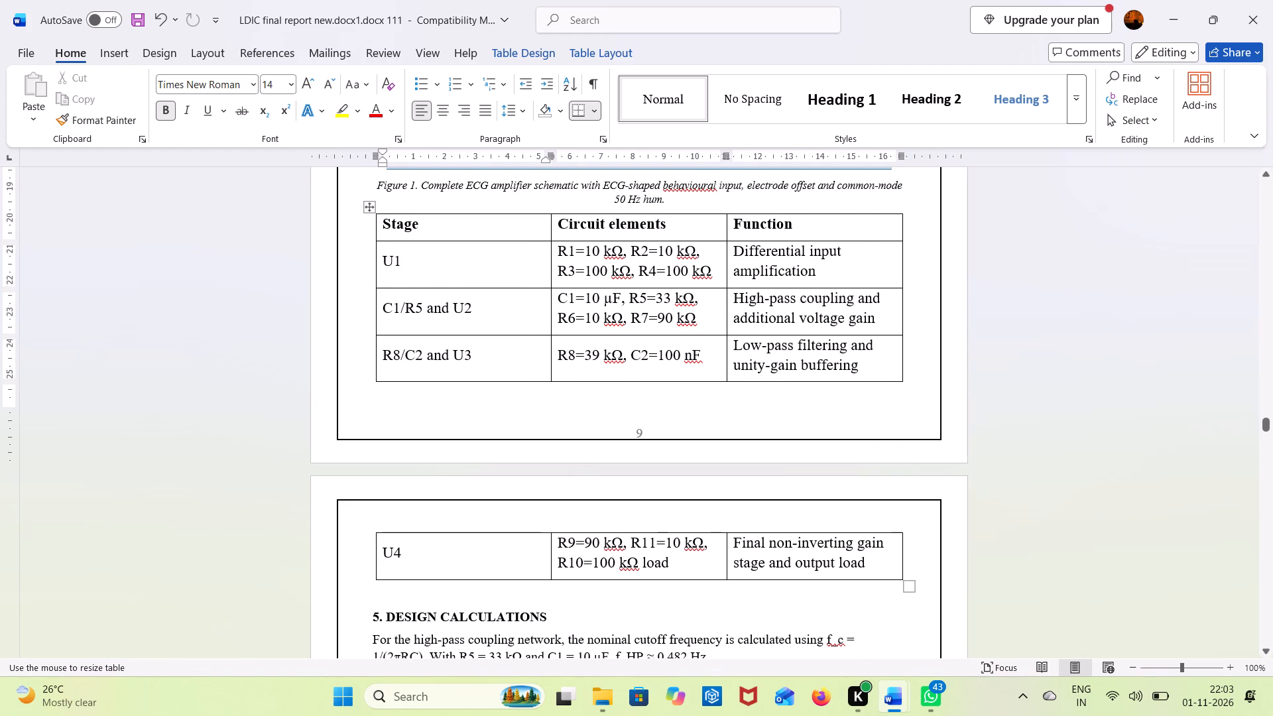
{"action": "left_click_drag", "start_coordinate": [851, 405], "coordinate": [892, 444]}
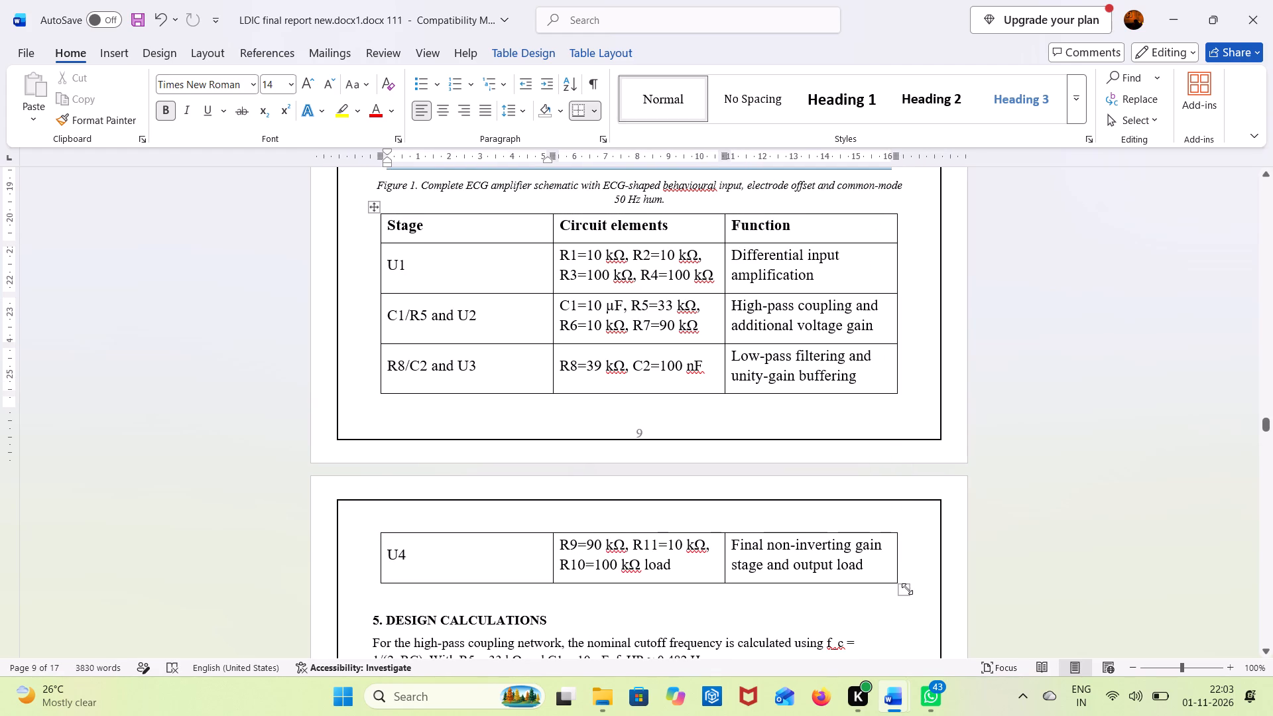
{"action": "left_click_drag", "start_coordinate": [907, 589], "coordinate": [910, 447]}
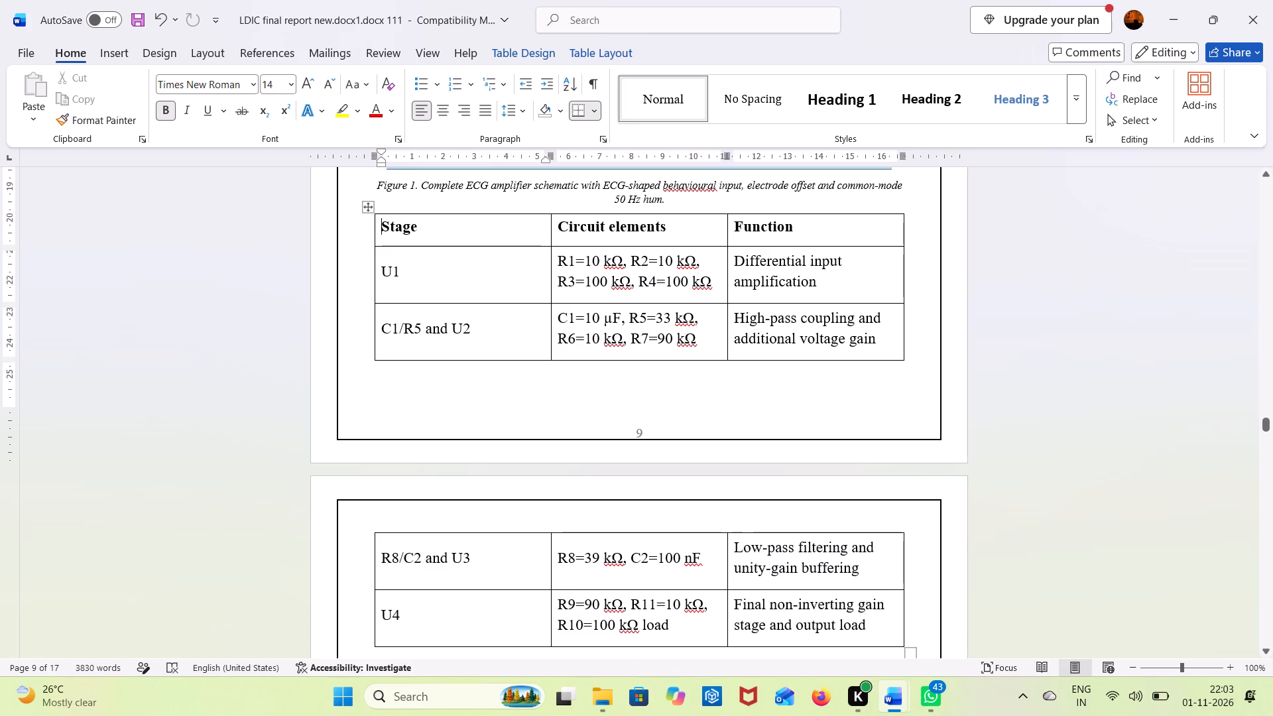
{"action": "left_click_drag", "start_coordinate": [911, 650], "coordinate": [880, 411]}
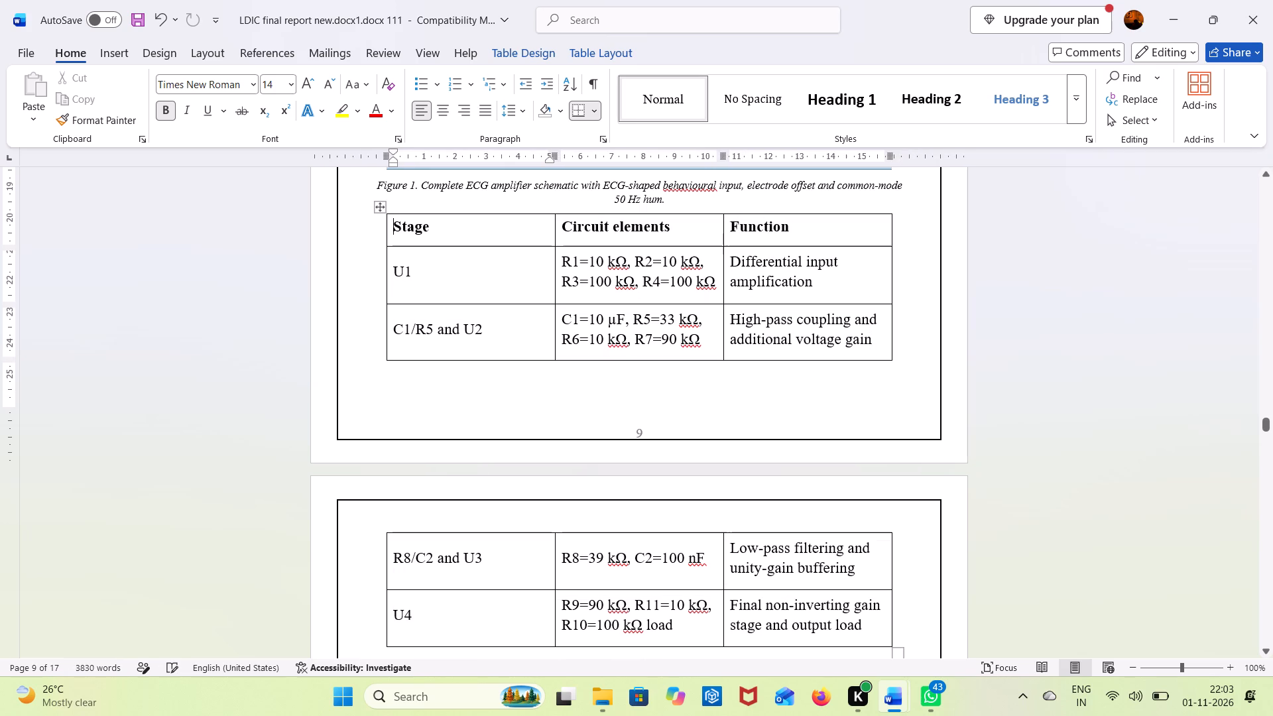
{"action": "scroll", "coordinate": [879, 412], "scroll_direction": "down", "scroll_amount": 4}
{"action": "left_click_drag", "start_coordinate": [898, 492], "coordinate": [863, 282]}
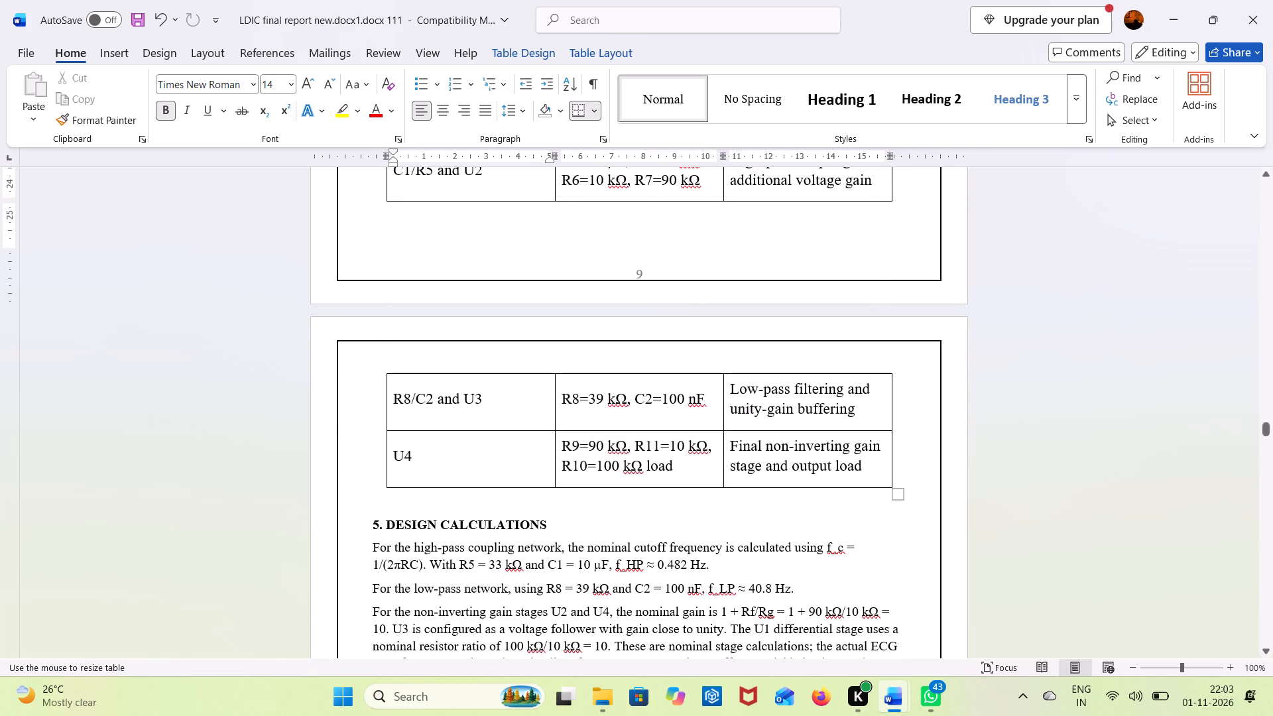
{"action": "left_click_drag", "start_coordinate": [863, 282], "coordinate": [863, 280]}
{"action": "scroll", "coordinate": [863, 280], "scroll_direction": "up", "scroll_amount": 6}
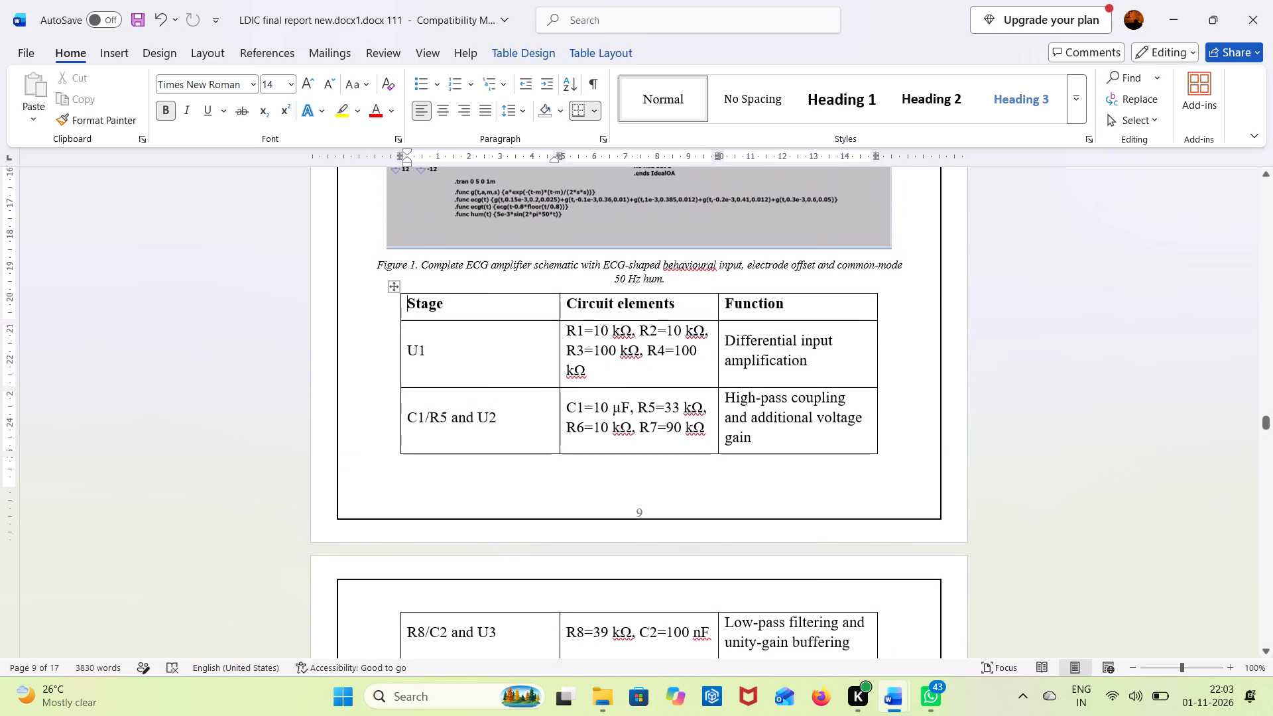
{"action": "left_click", "coordinate": [1006, 369]}
Move the Stage table up so it sits directly below the Figure 1 schematic, above the figure caption.
{"action": "scroll", "coordinate": [479, 334], "scroll_direction": "down", "scroll_amount": 1}
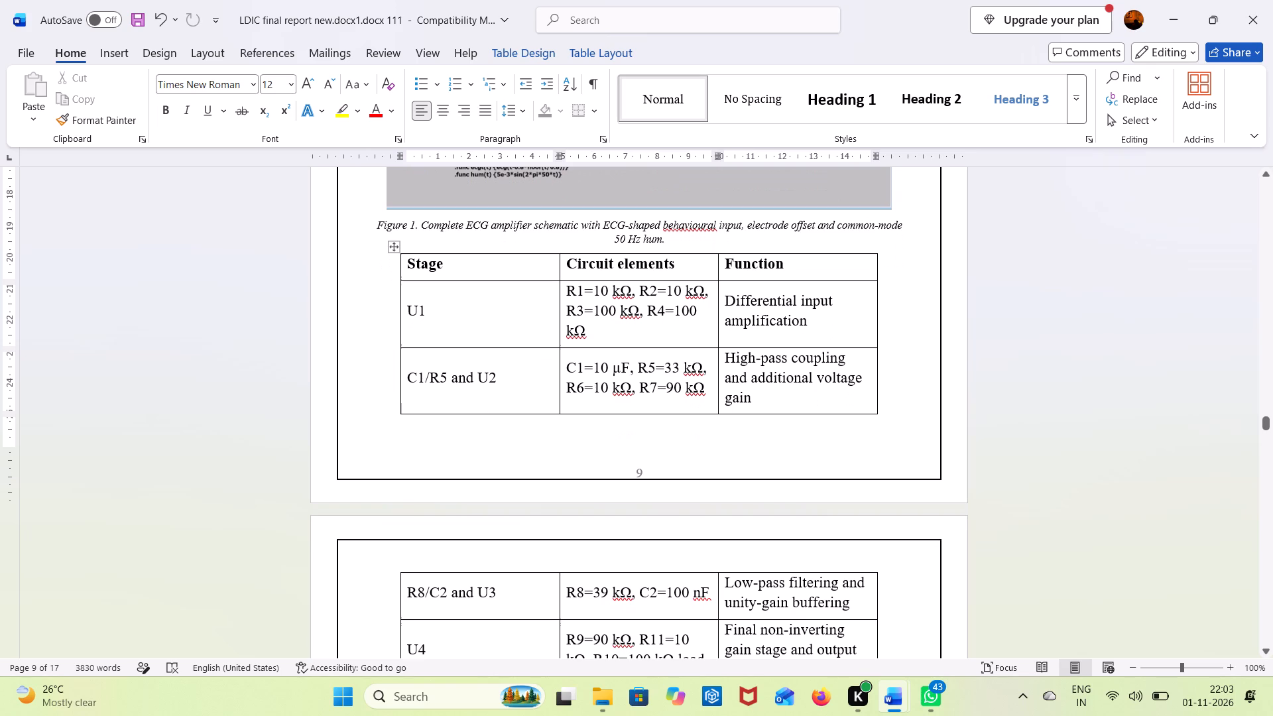
{"action": "left_click", "coordinate": [377, 248]}
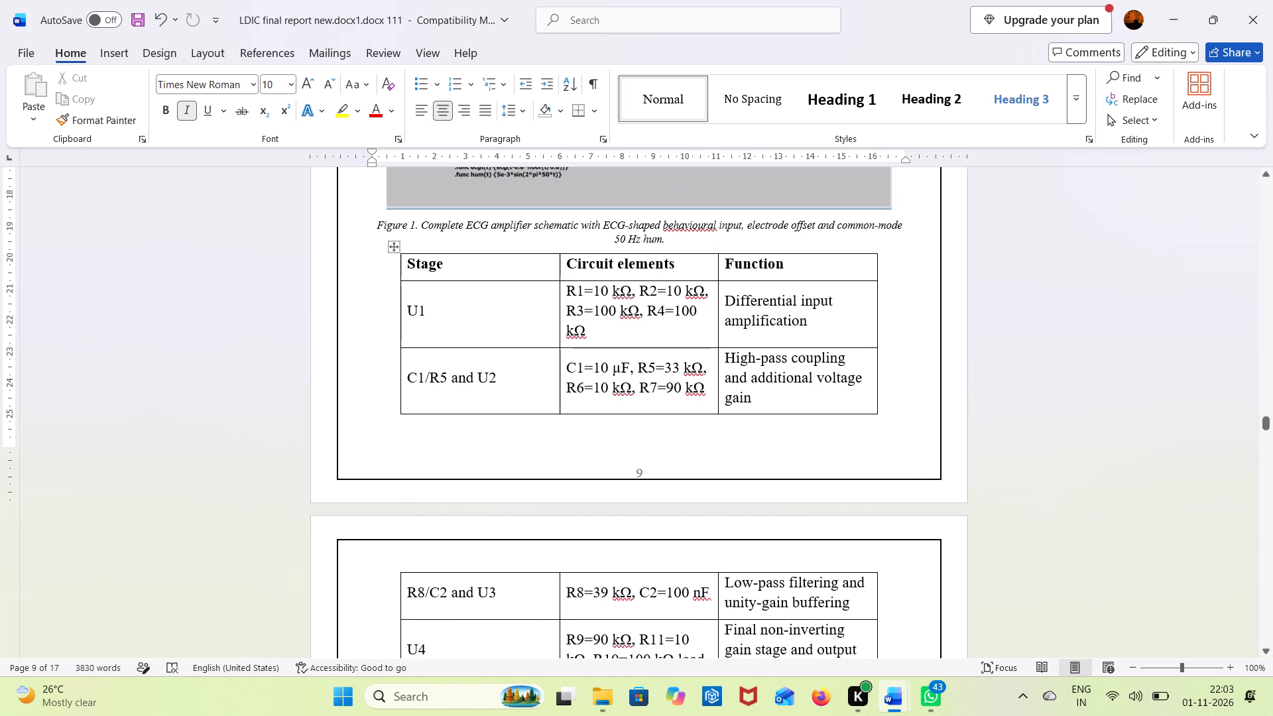
{"action": "left_click_drag", "start_coordinate": [393, 250], "coordinate": [399, 257]}
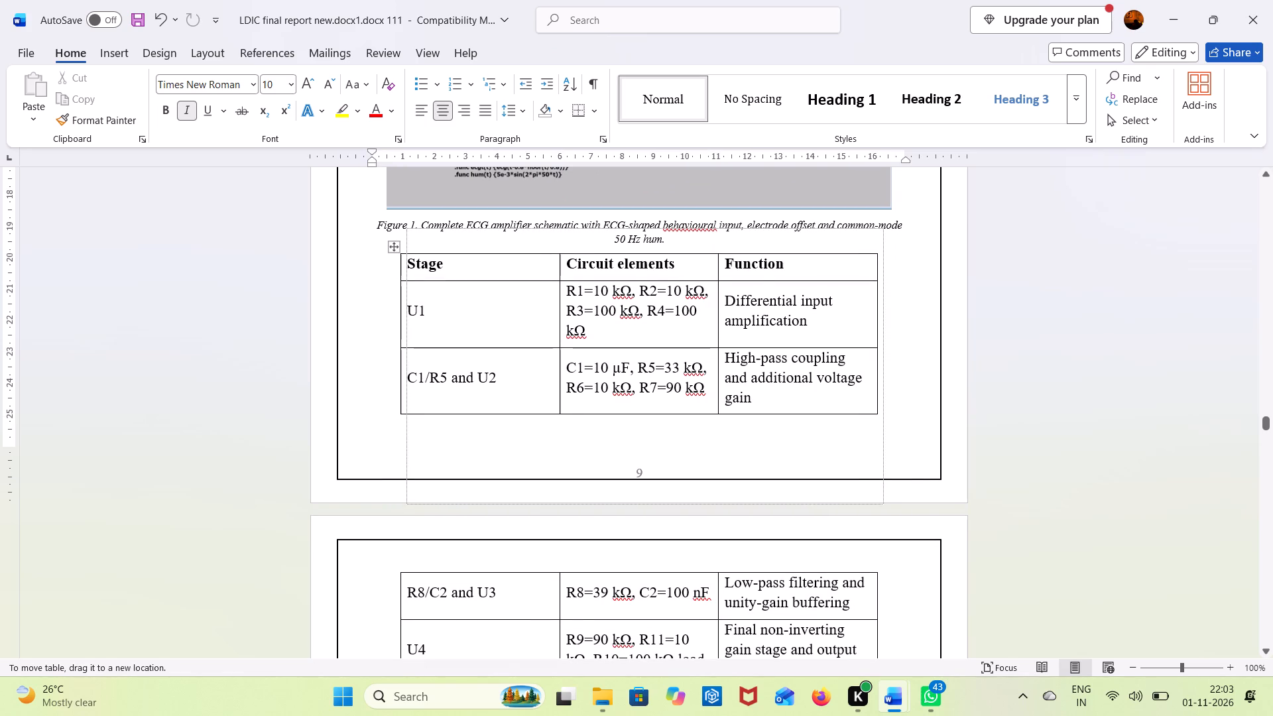
{"action": "left_click_drag", "start_coordinate": [399, 257], "coordinate": [390, 257]}
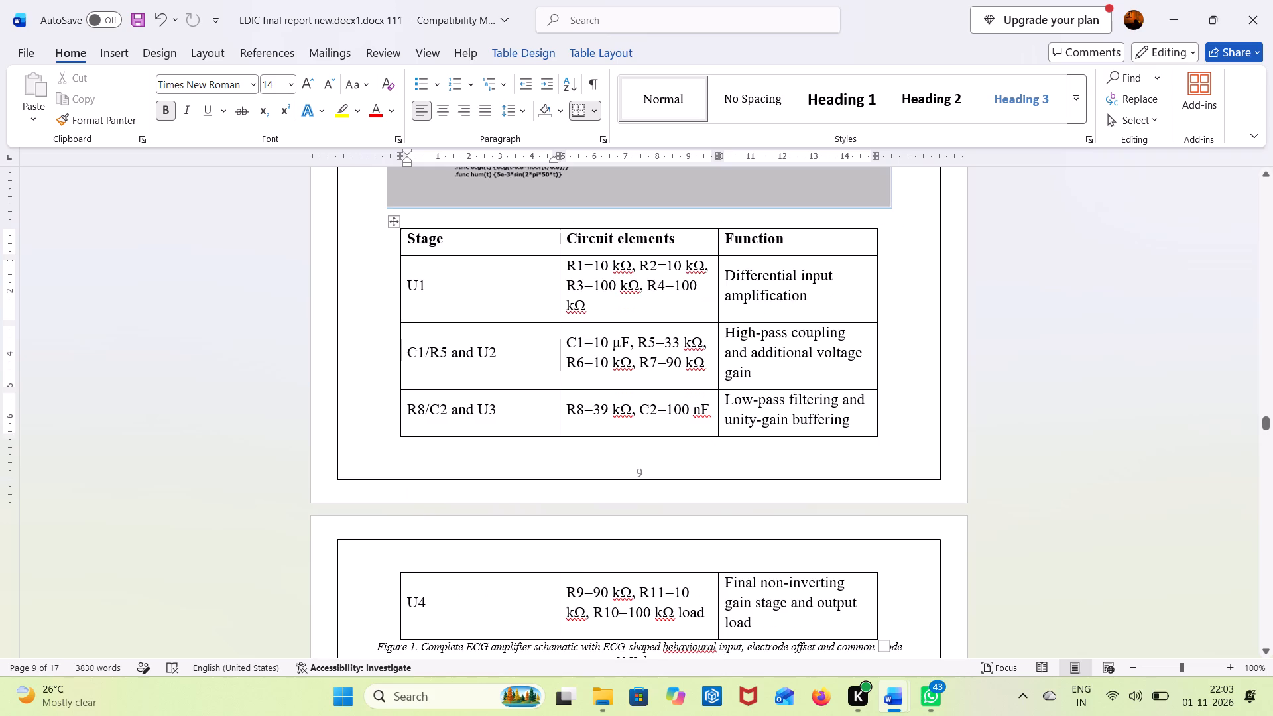
Justify everything from the 5. DESIGN CALCULATIONS heading through the last entry of the REFERENCES list.
{"action": "scroll", "coordinate": [312, 299], "scroll_direction": "down", "scroll_amount": 10}
{"action": "left_click", "coordinate": [247, 296]}
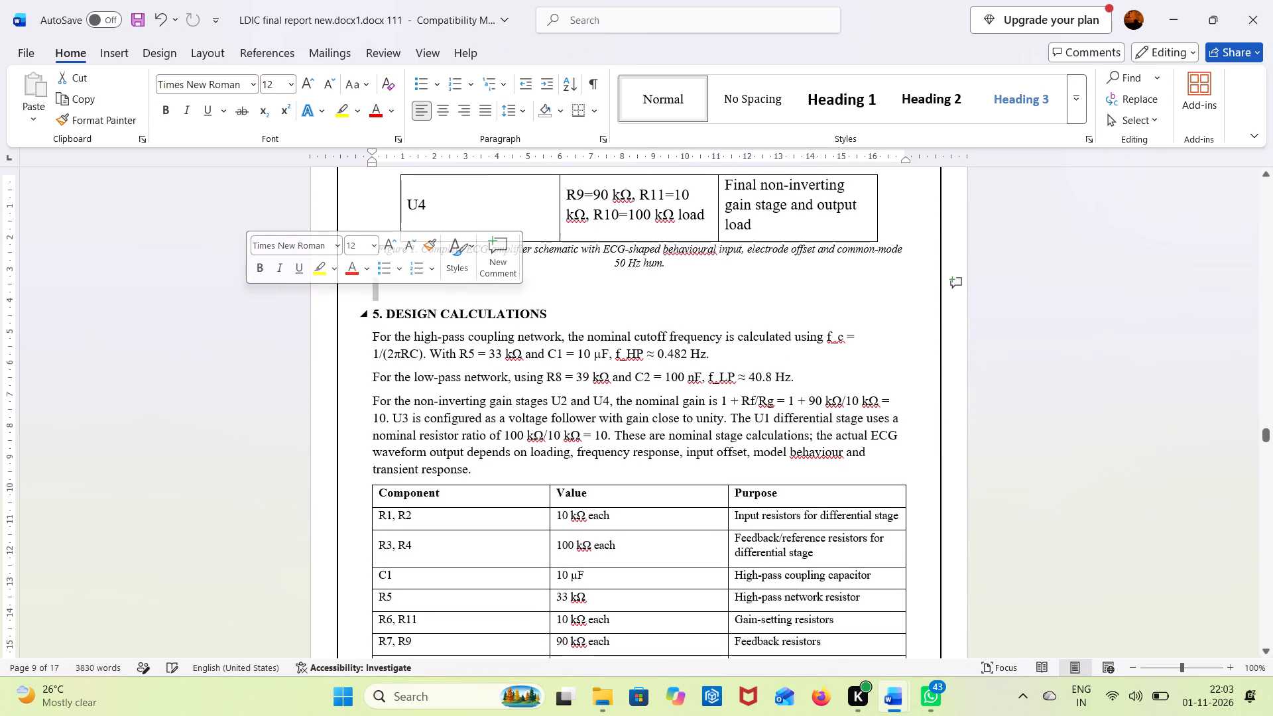
{"action": "left_click", "coordinate": [239, 347]}
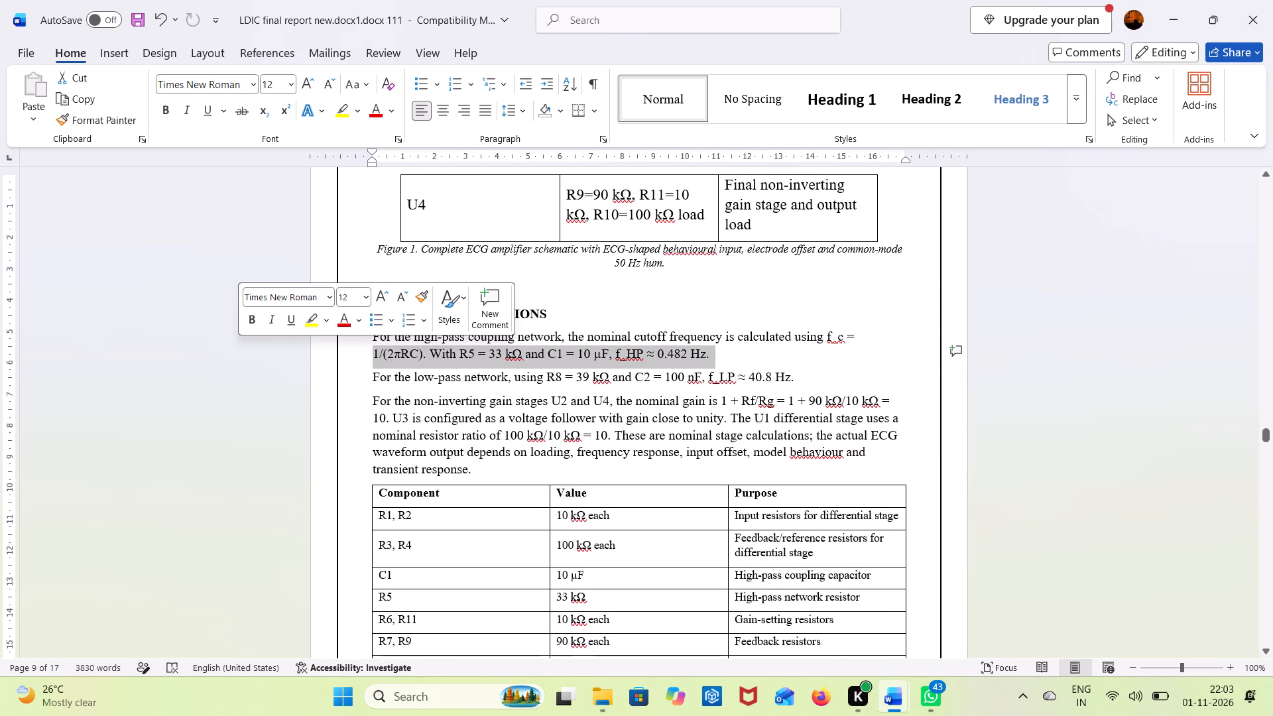
{"action": "left_click", "coordinate": [610, 293]}
{"action": "left_click_drag", "start_coordinate": [364, 306], "coordinate": [463, 369]}
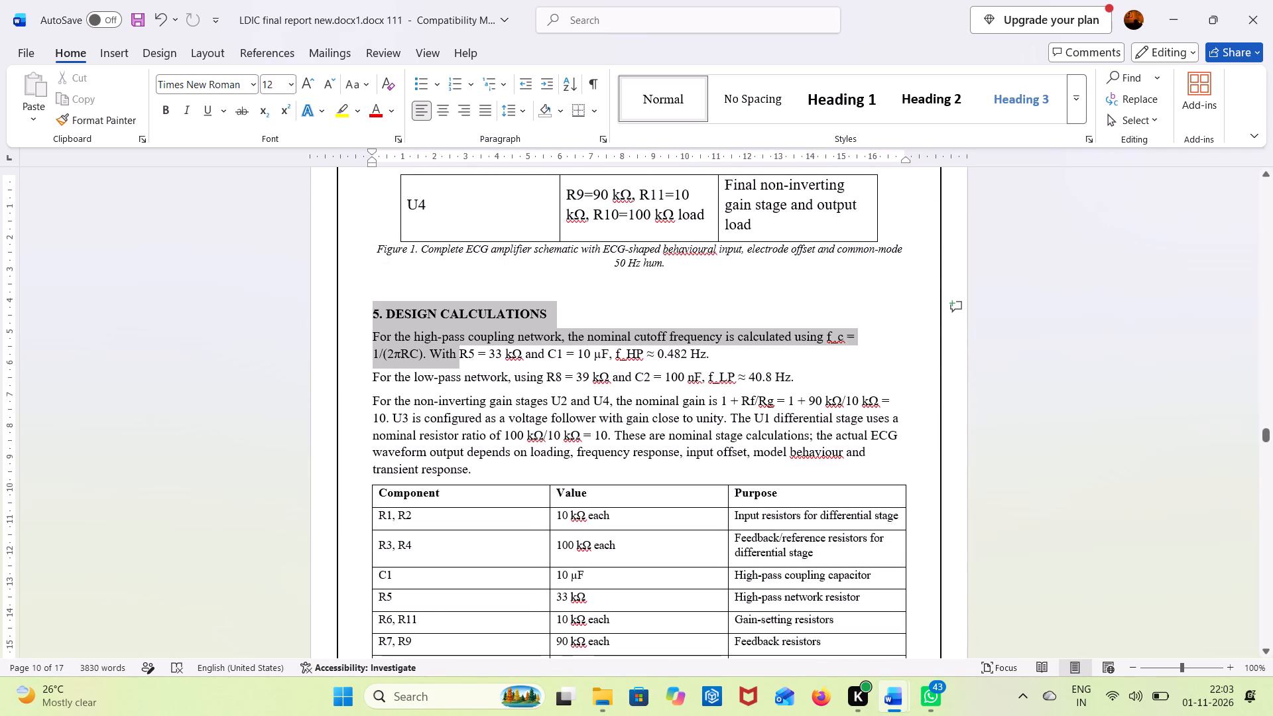
{"action": "left_click_drag", "start_coordinate": [463, 369], "coordinate": [865, 625]}
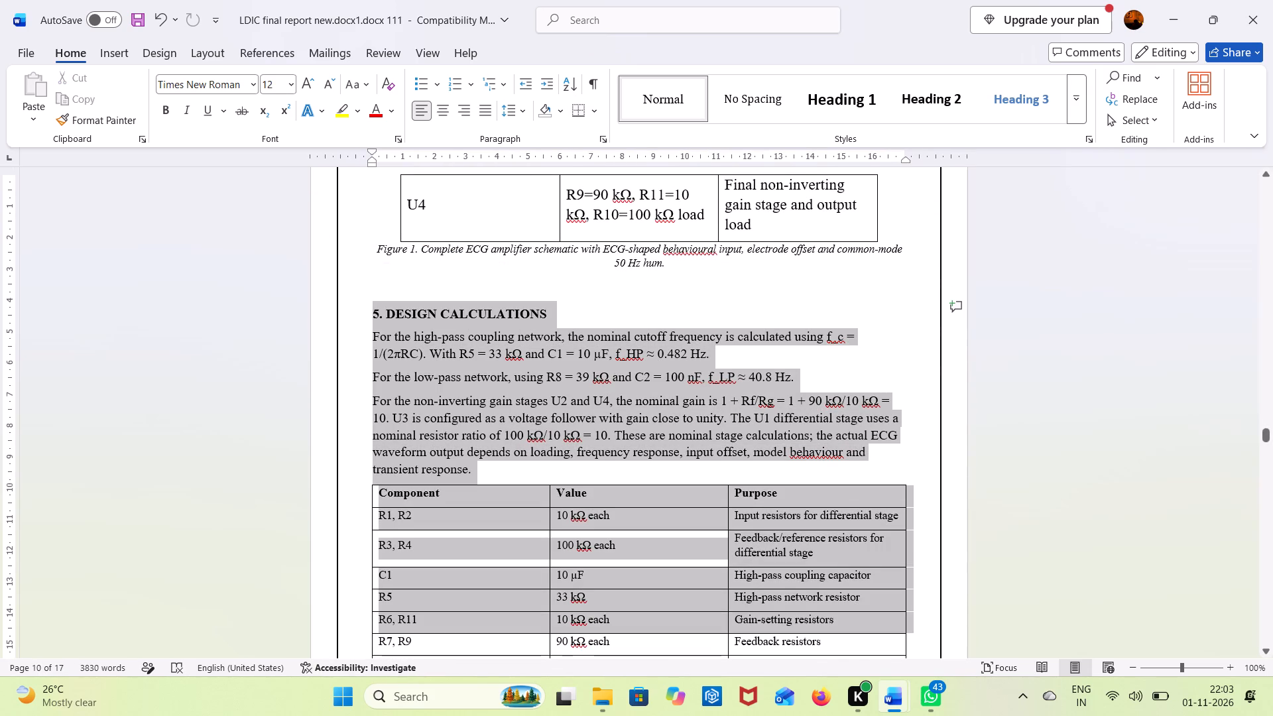
{"action": "left_click_drag", "start_coordinate": [865, 625], "coordinate": [878, 654]}
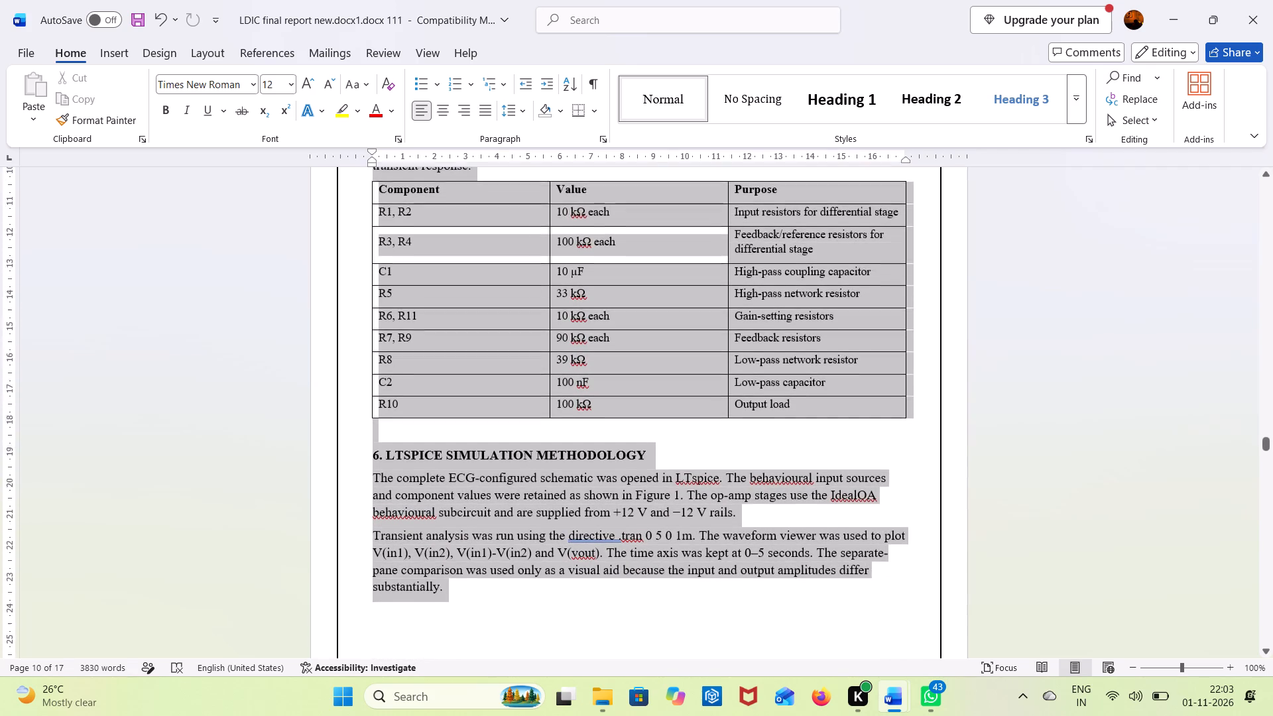
{"action": "left_click_drag", "start_coordinate": [878, 654], "coordinate": [876, 645]}
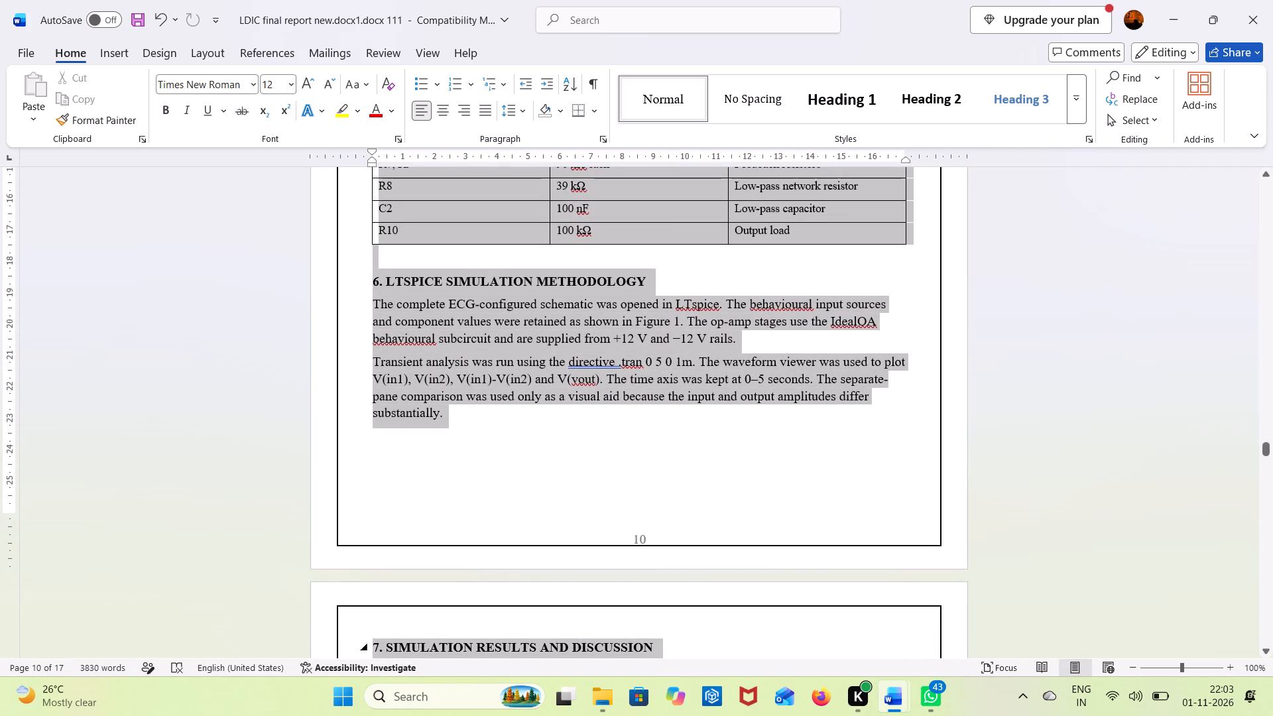
{"action": "left_click_drag", "start_coordinate": [876, 645], "coordinate": [882, 684]}
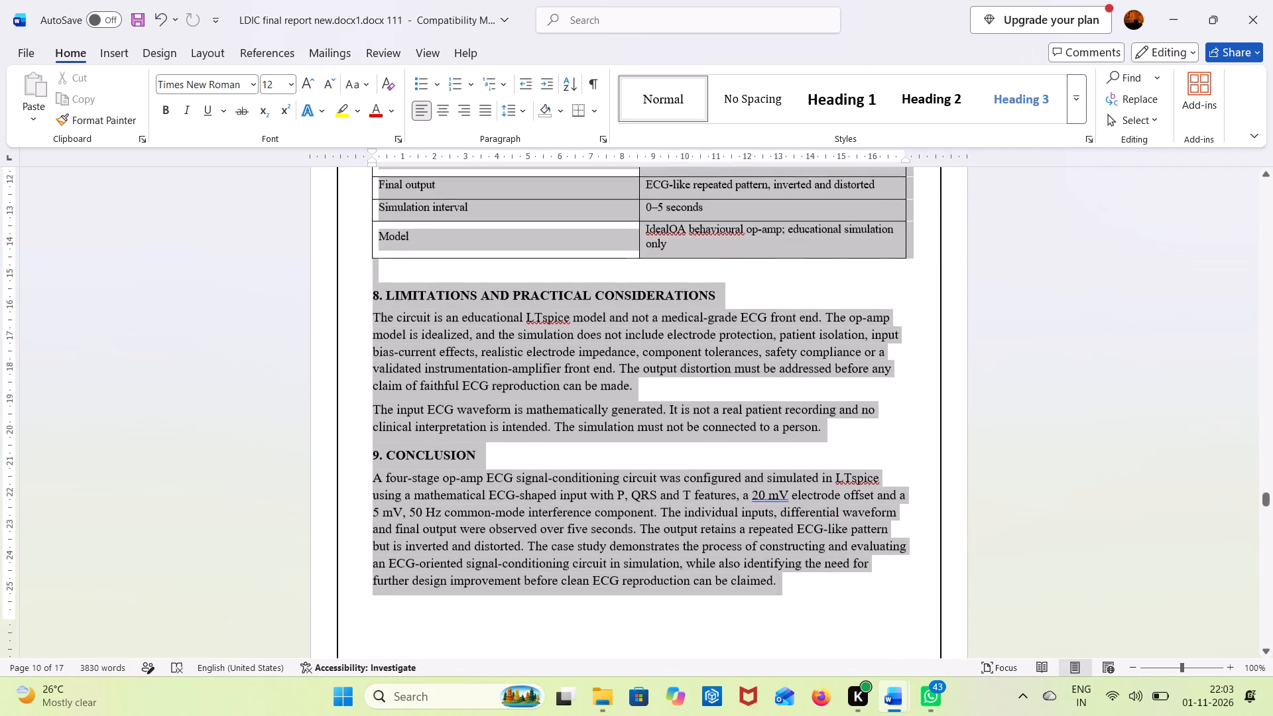
{"action": "left_click_drag", "start_coordinate": [882, 684], "coordinate": [881, 684]}
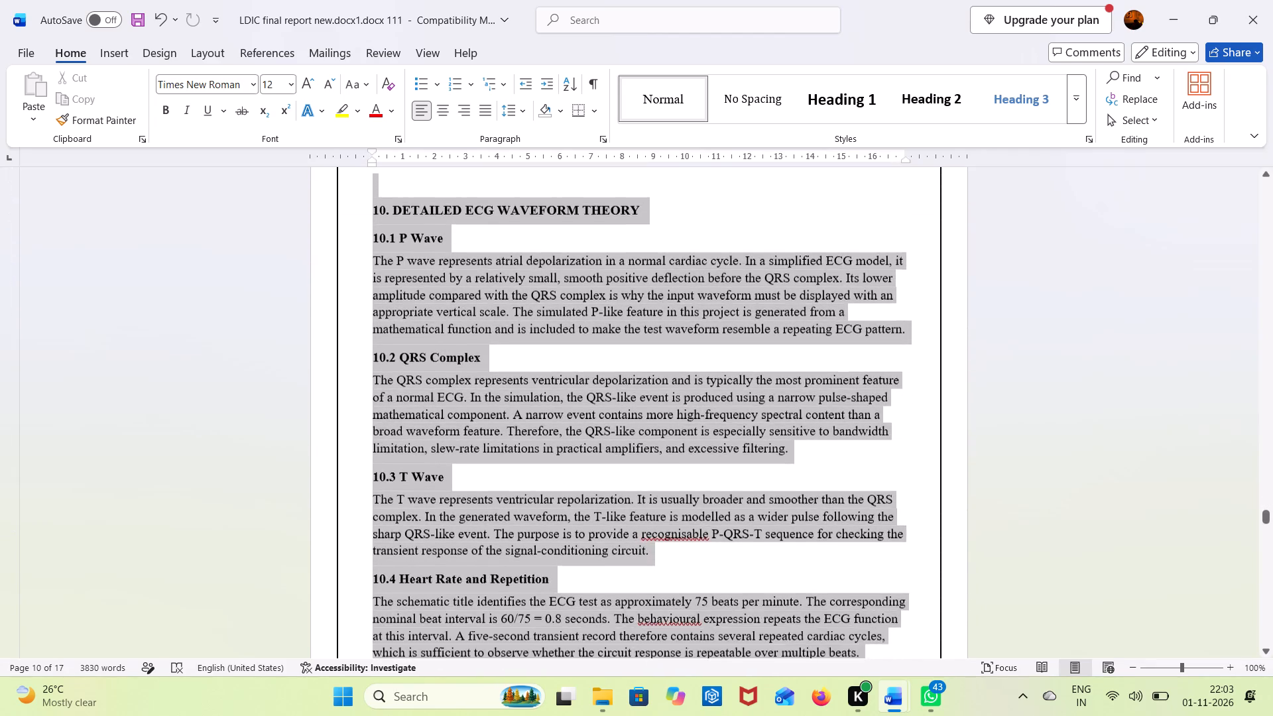
{"action": "left_click_drag", "start_coordinate": [881, 684], "coordinate": [890, 697]}
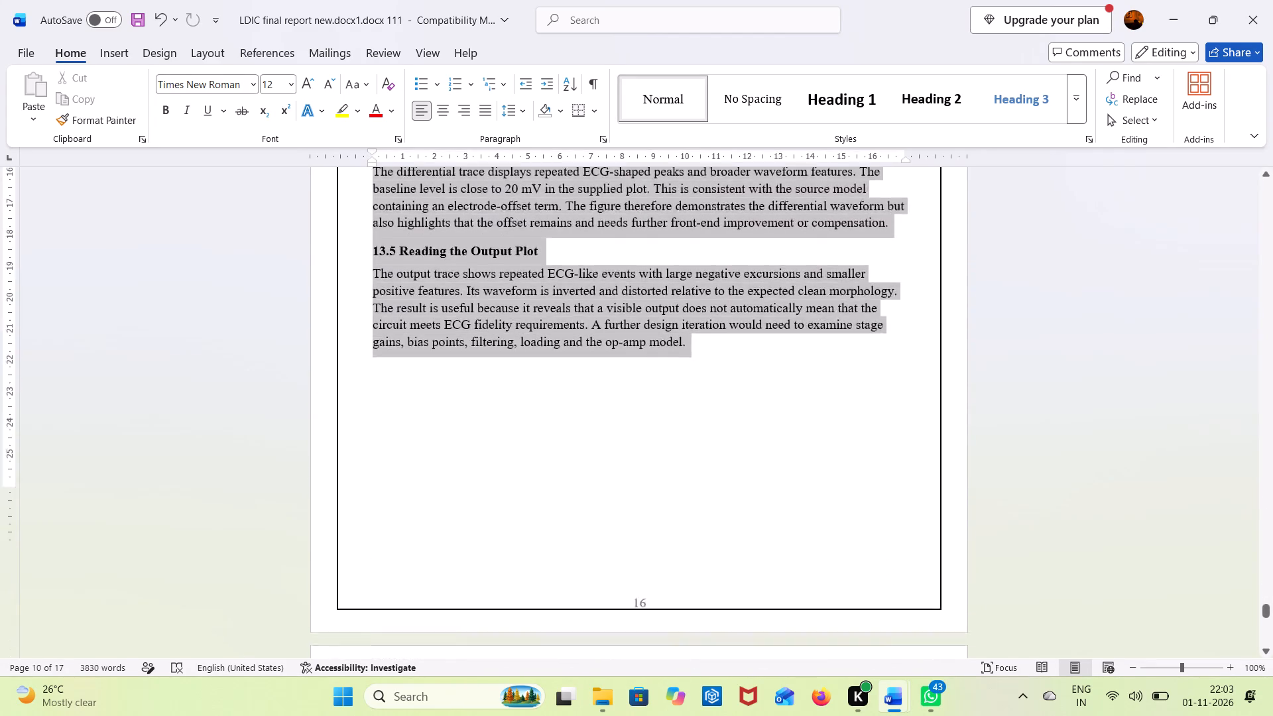
{"action": "left_click_drag", "start_coordinate": [890, 697], "coordinate": [890, 693]}
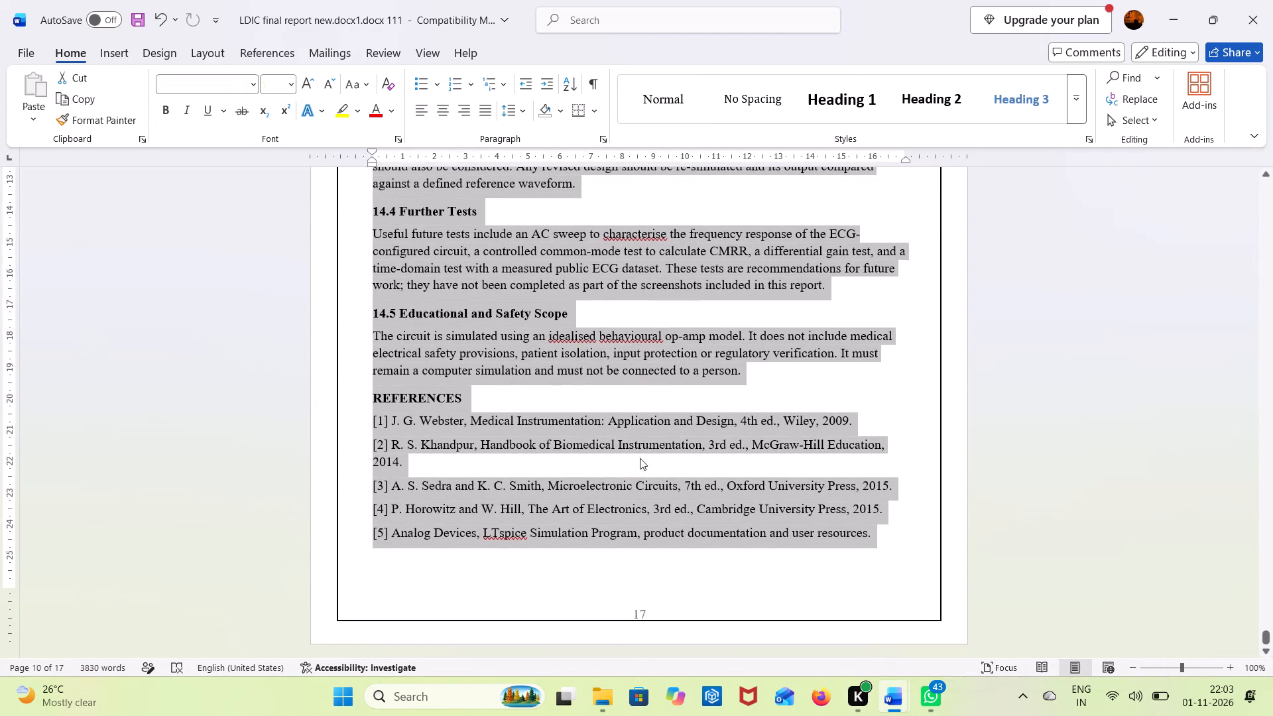
{"action": "left_click", "coordinate": [487, 109]}
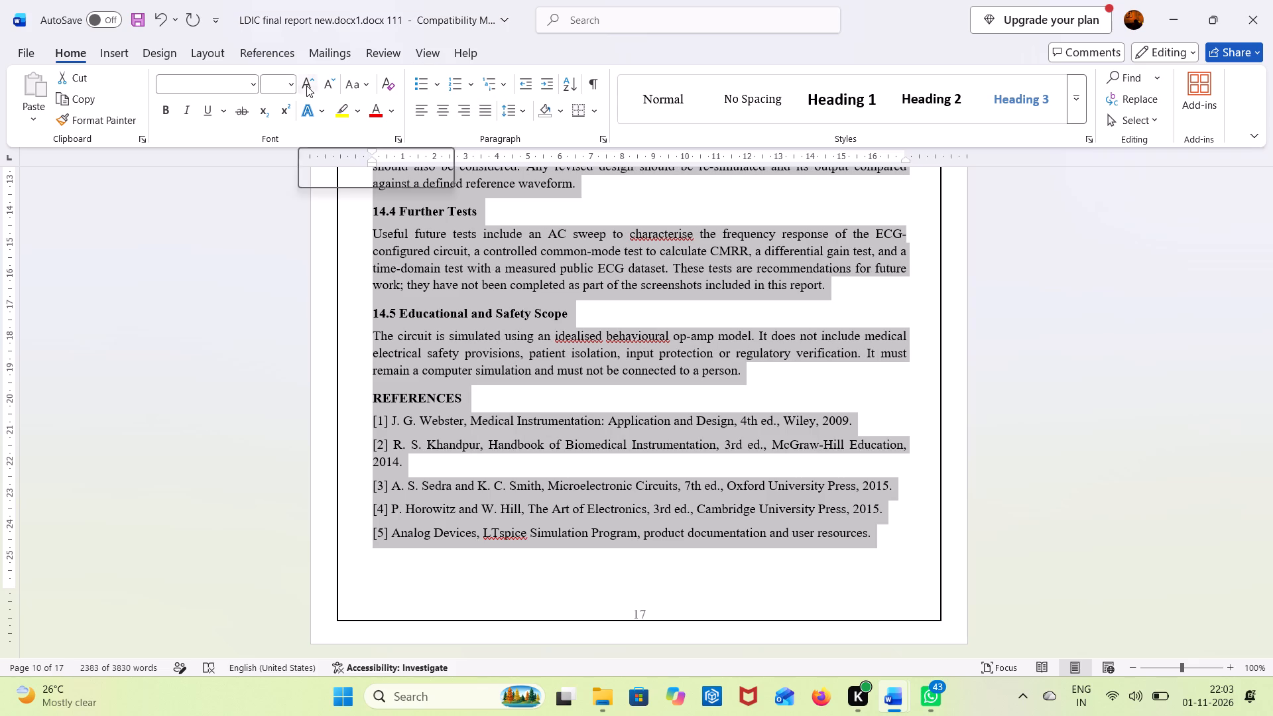
{"action": "left_click", "coordinate": [489, 116]}
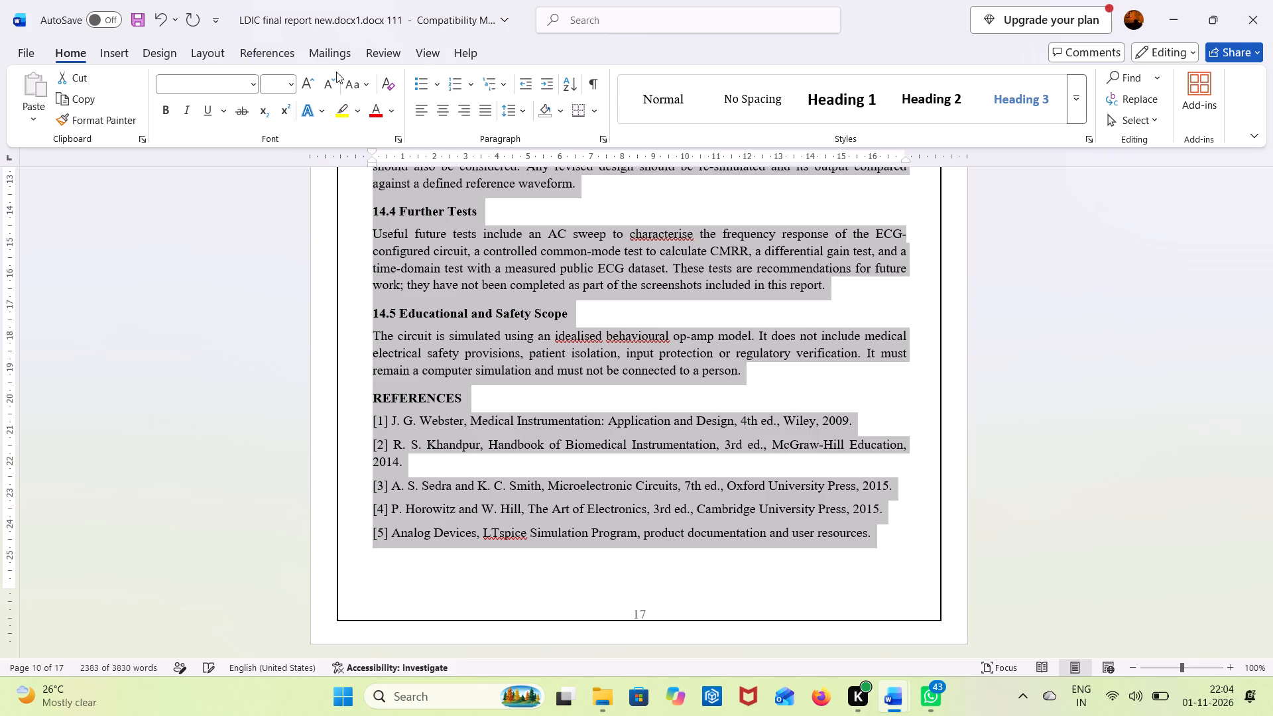
Set the font size of the selected text, from section 5 through the references, to 14 pt.
{"action": "left_click", "coordinate": [310, 81]}
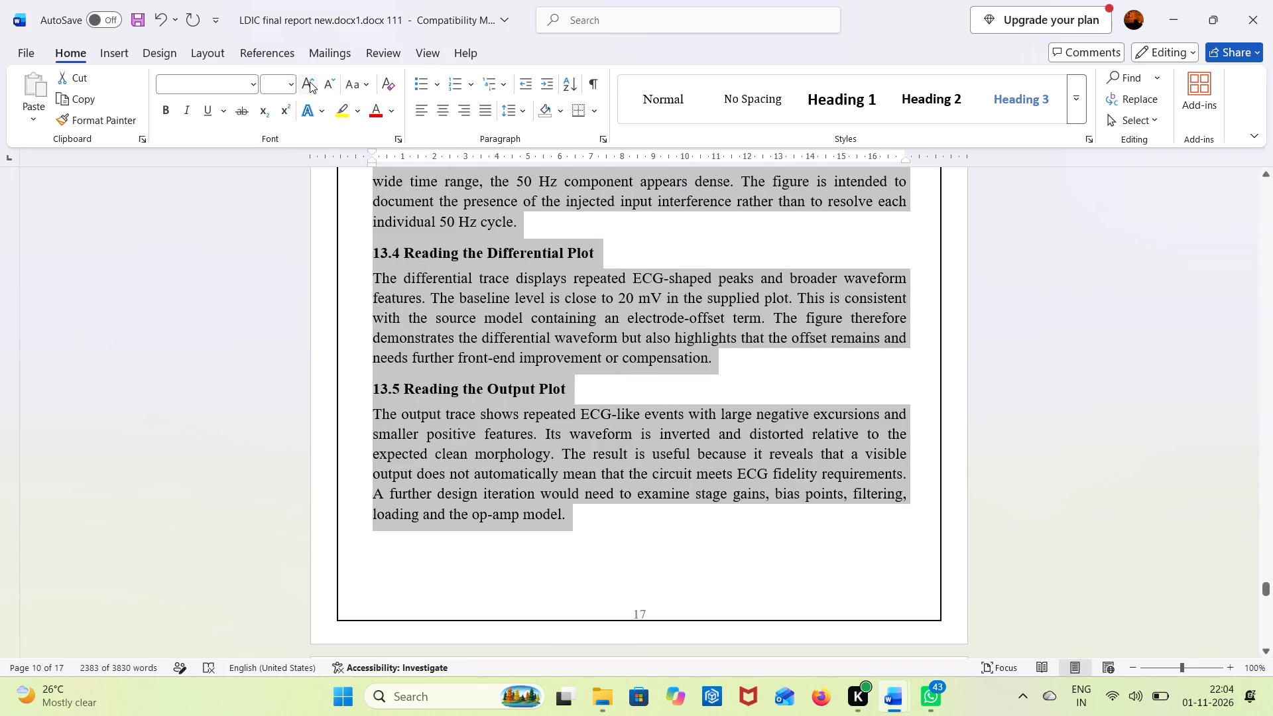
{"action": "left_click", "coordinate": [310, 82]}
{"action": "left_click", "coordinate": [290, 81]}
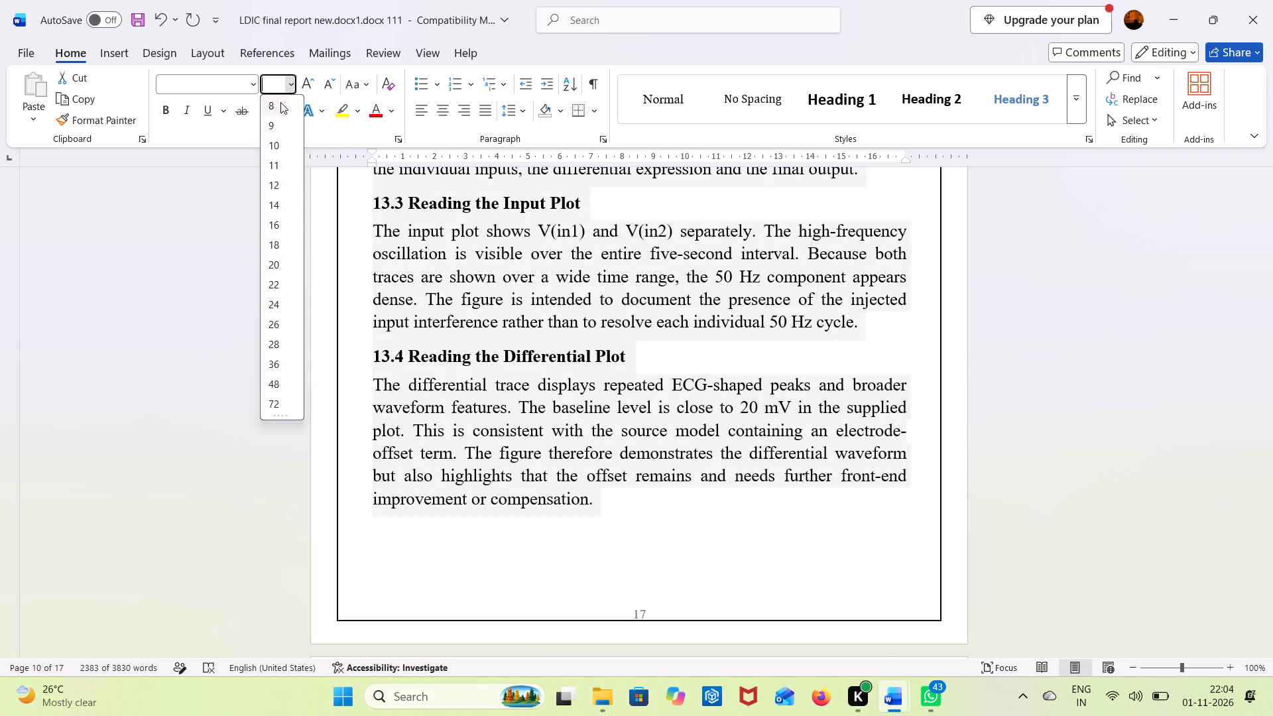
{"action": "left_click", "coordinate": [275, 206]}
Insert a blank line between the last paragraph of section 8 and the 9. CONCLUSION heading.
{"action": "scroll", "coordinate": [186, 387], "scroll_direction": "up", "scroll_amount": 3}
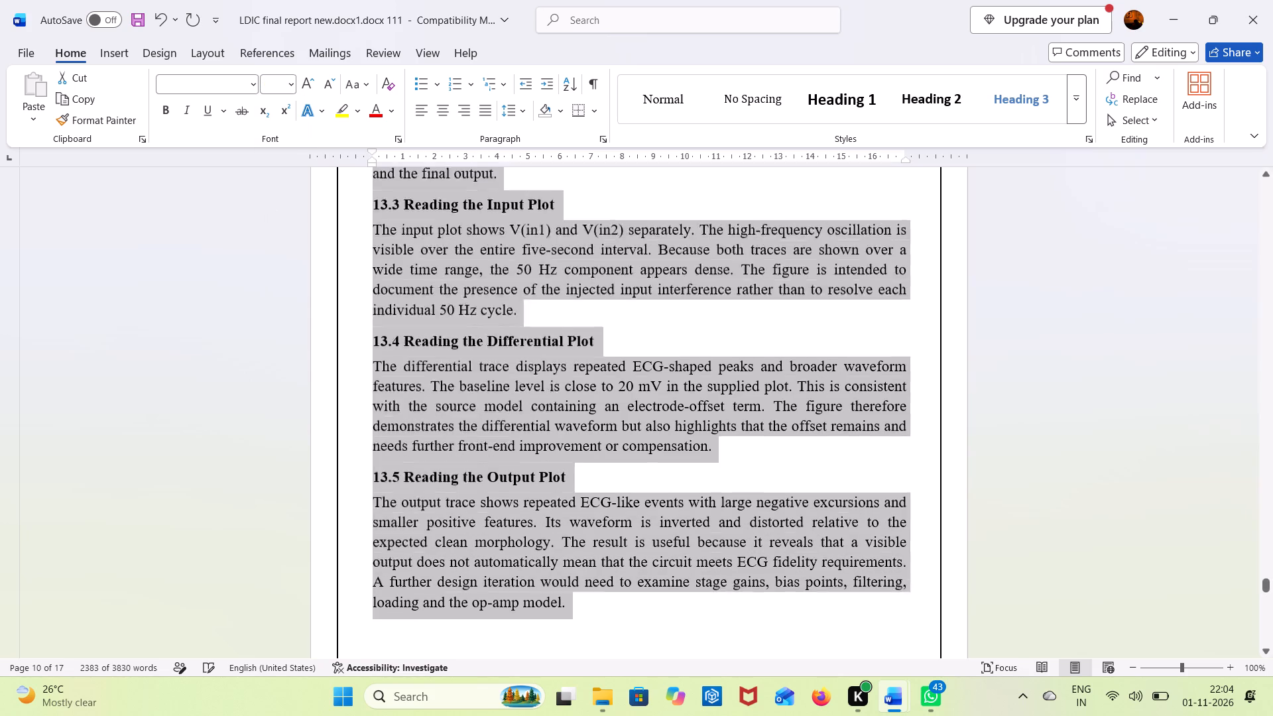
{"action": "scroll", "coordinate": [186, 387], "scroll_direction": "up", "scroll_amount": 20}
{"action": "scroll", "coordinate": [186, 387], "scroll_direction": "up", "scroll_amount": 14}
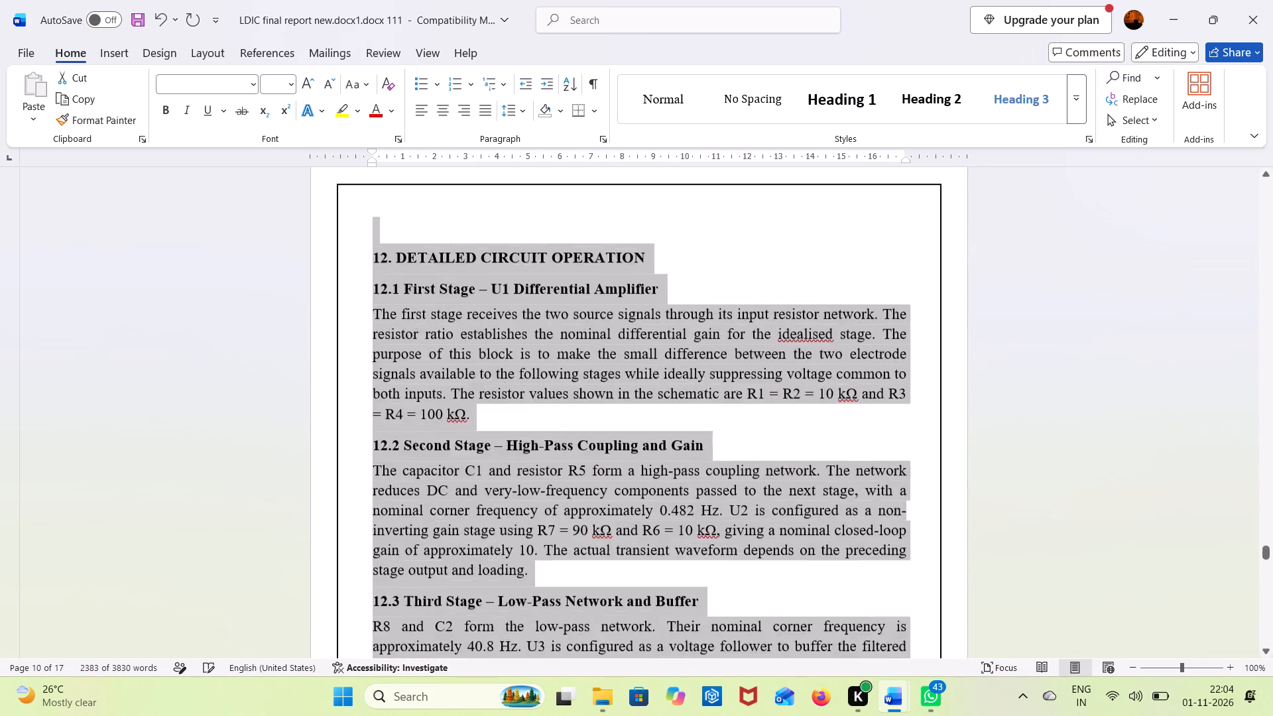
{"action": "scroll", "coordinate": [186, 387], "scroll_direction": "up", "scroll_amount": 20}
{"action": "scroll", "coordinate": [186, 387], "scroll_direction": "up", "scroll_amount": 14}
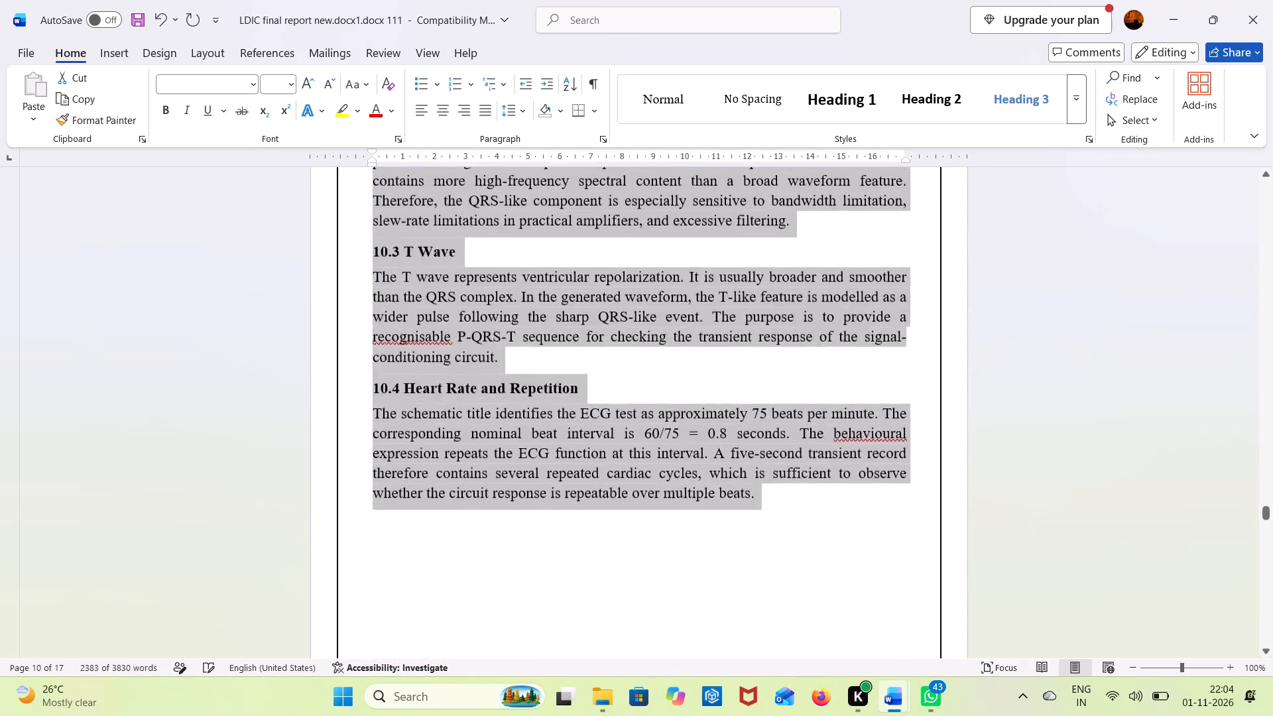
{"action": "scroll", "coordinate": [186, 387], "scroll_direction": "up", "scroll_amount": 20}
{"action": "scroll", "coordinate": [186, 387], "scroll_direction": "up", "scroll_amount": 14}
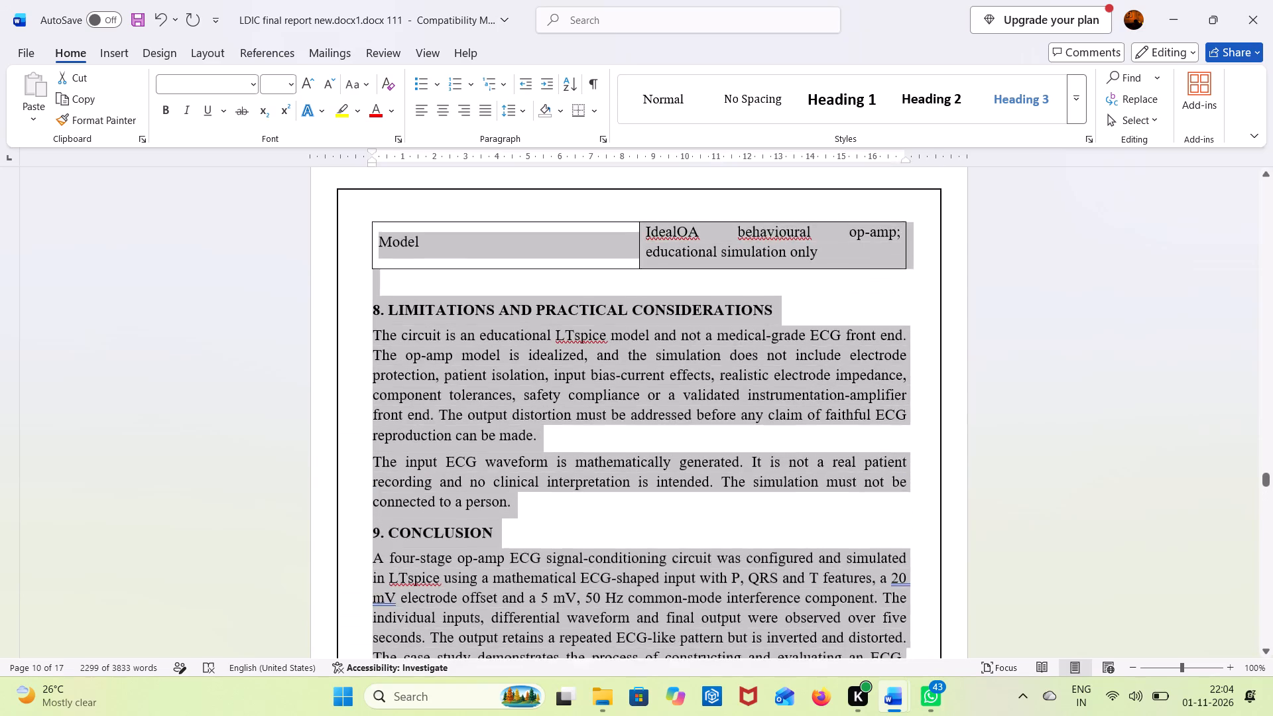
{"action": "scroll", "coordinate": [186, 387], "scroll_direction": "up", "scroll_amount": 2}
{"action": "scroll", "coordinate": [184, 443], "scroll_direction": "down", "scroll_amount": 5}
{"action": "left_click", "coordinate": [516, 345]}
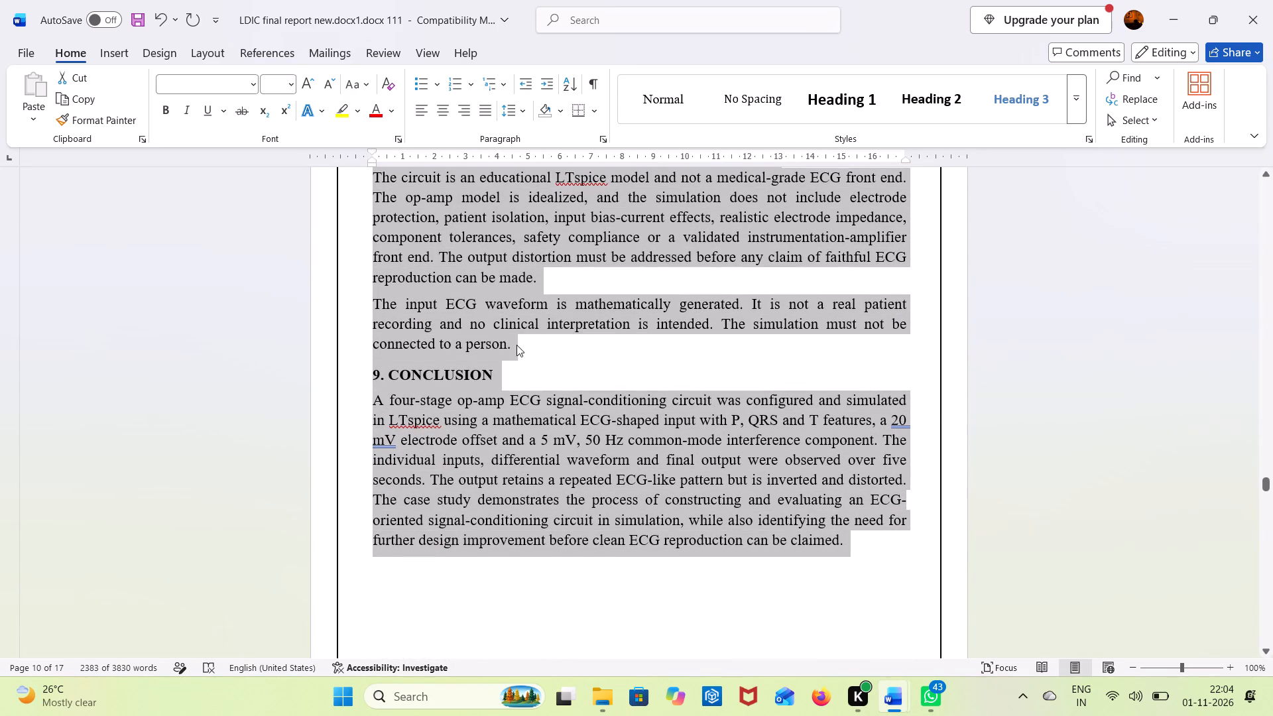
{"action": "key", "text": "Return"}
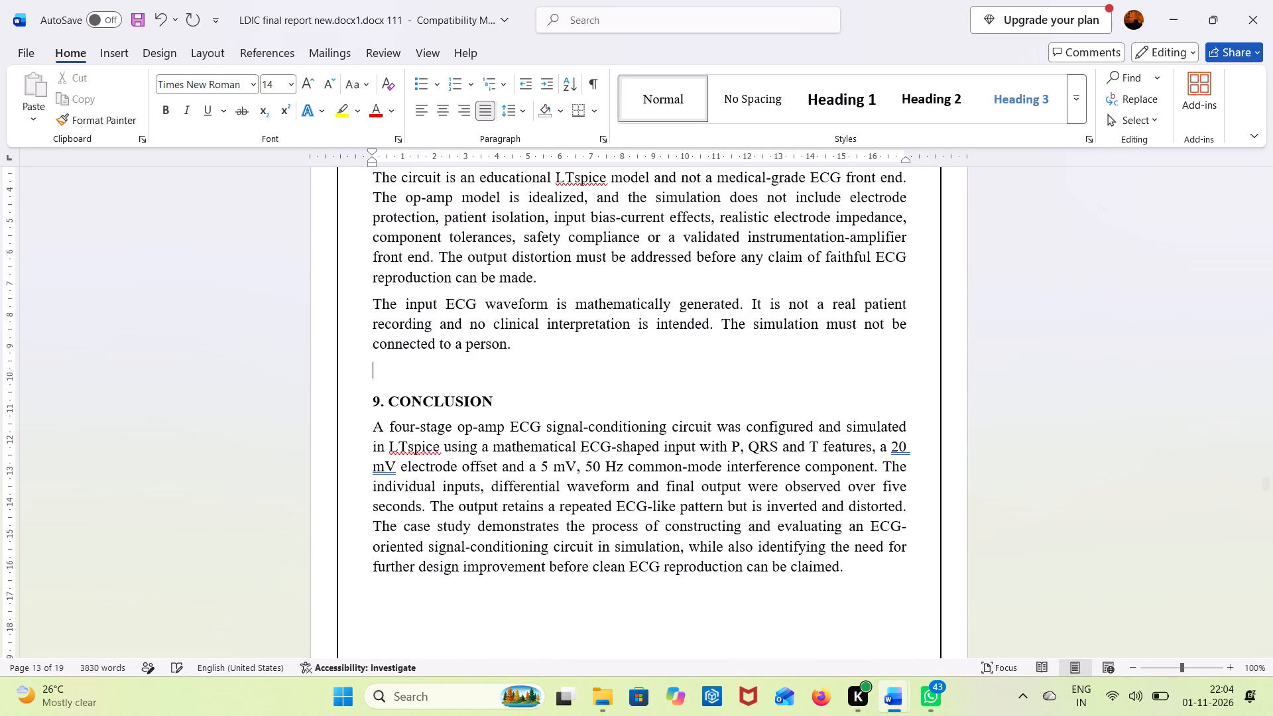
Insert a blank line between the 7. SIMULATION RESULTS AND DISCUSSION heading and the 7.1 Individual ECG Input Signals subheading.
{"action": "scroll", "coordinate": [513, 345], "scroll_direction": "up", "scroll_amount": 16}
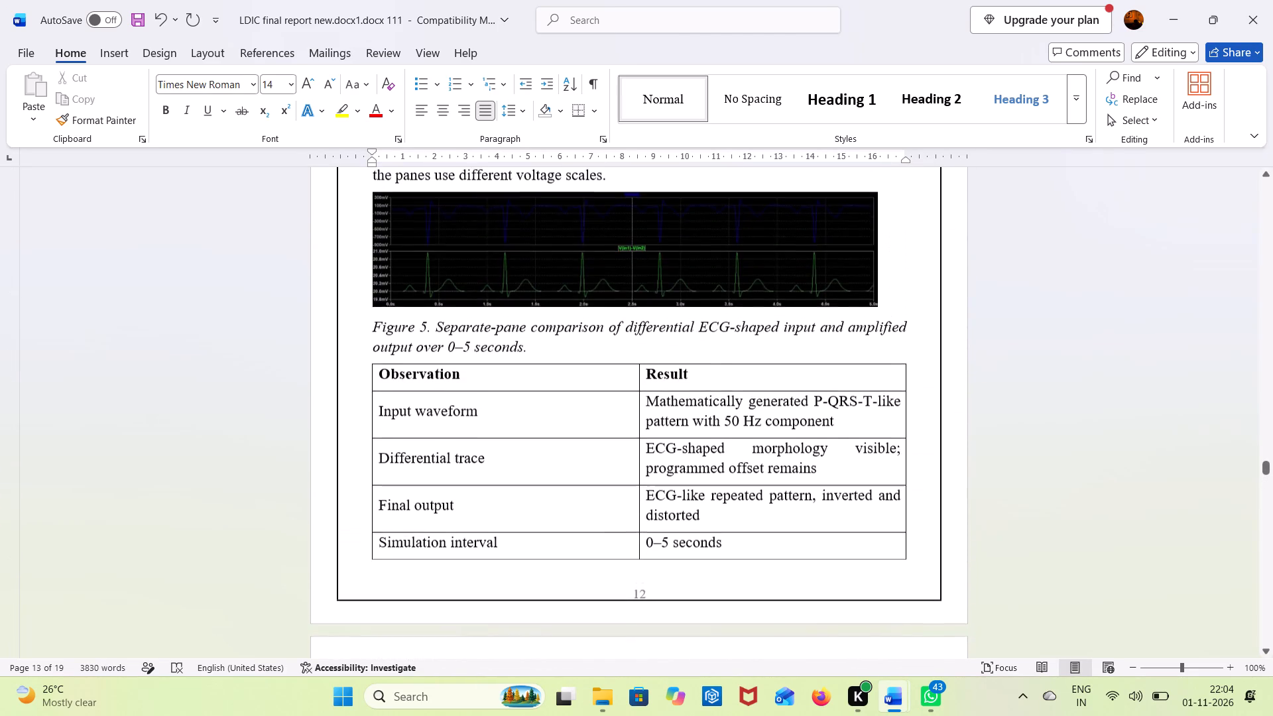
{"action": "scroll", "coordinate": [513, 345], "scroll_direction": "up", "scroll_amount": 18}
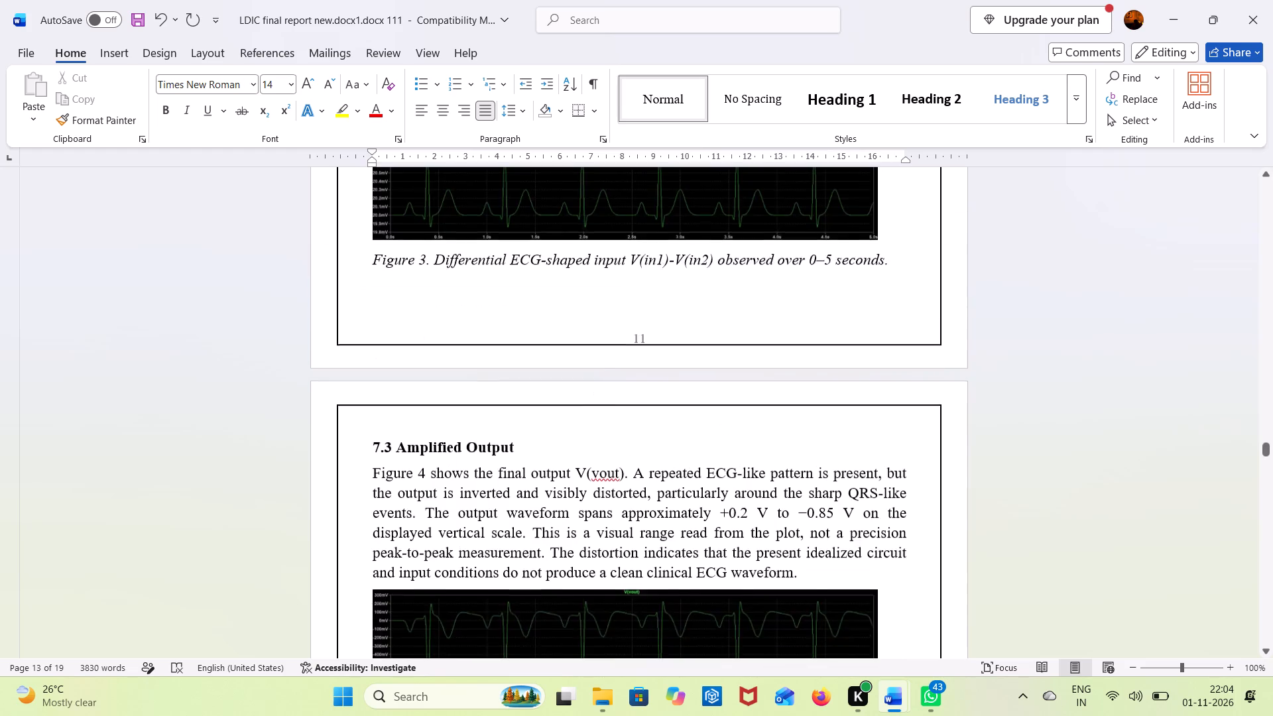
{"action": "scroll", "coordinate": [513, 345], "scroll_direction": "up", "scroll_amount": 19}
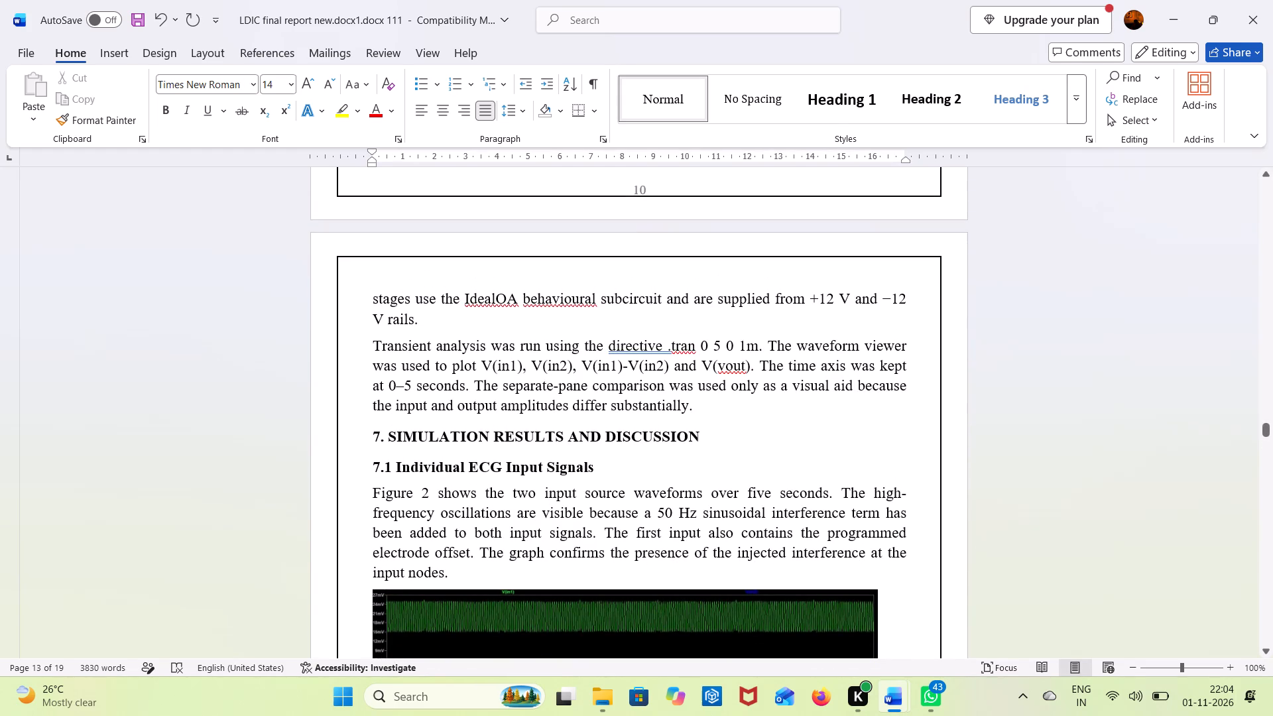
{"action": "left_click", "coordinate": [699, 411]}
{"action": "key", "text": "Return"}
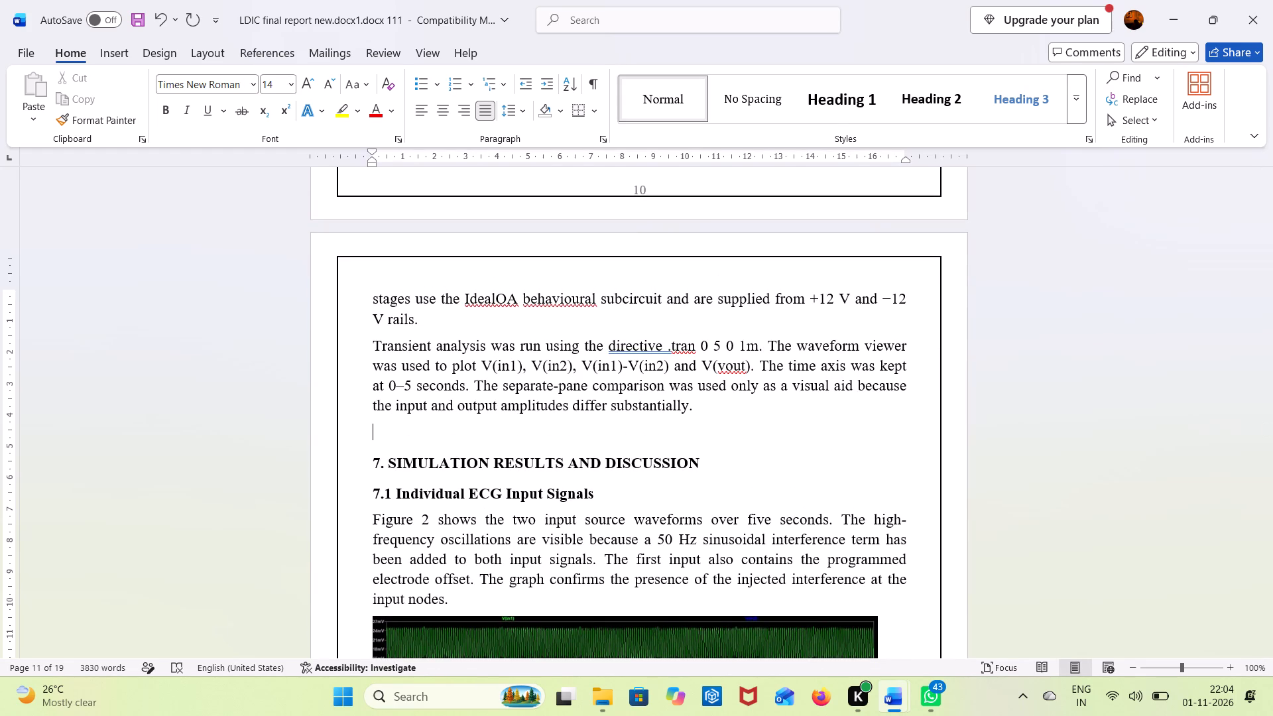
{"action": "key", "text": "BackSpace"}
{"action": "key", "text": "Down"}
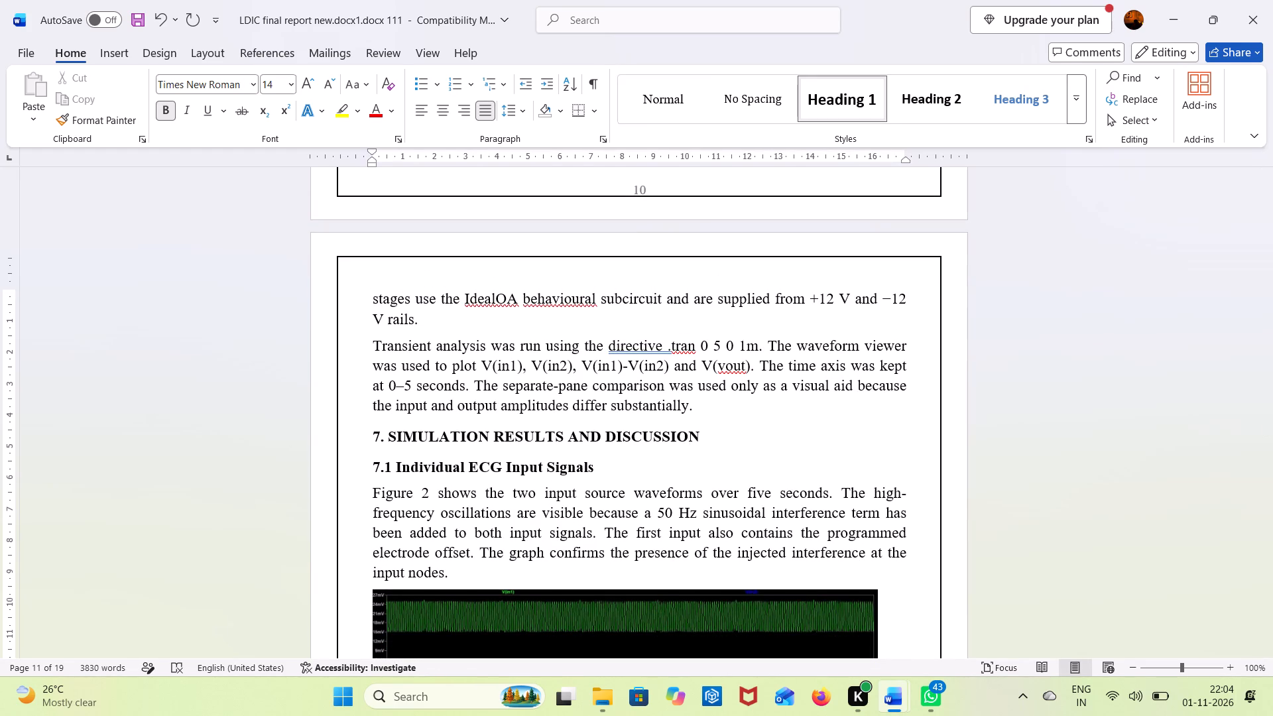
{"action": "key", "text": "Right"}
{"action": "key", "text": "Return"}
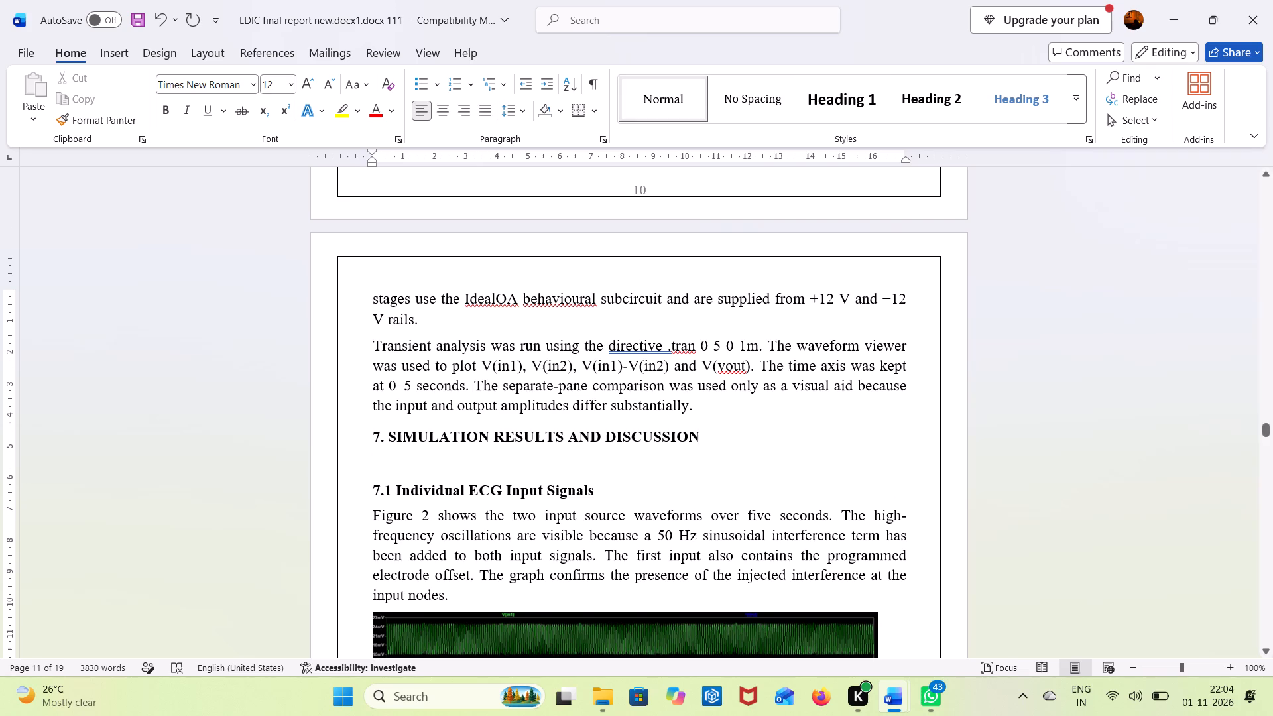
Set the font size of the new blank line below the section 7 heading to 14 pt.
{"action": "scroll", "coordinate": [640, 410], "scroll_direction": "down", "scroll_amount": 2}
{"action": "scroll", "coordinate": [640, 410], "scroll_direction": "up", "scroll_amount": 10}
{"action": "scroll", "coordinate": [640, 410], "scroll_direction": "up", "scroll_amount": 14}
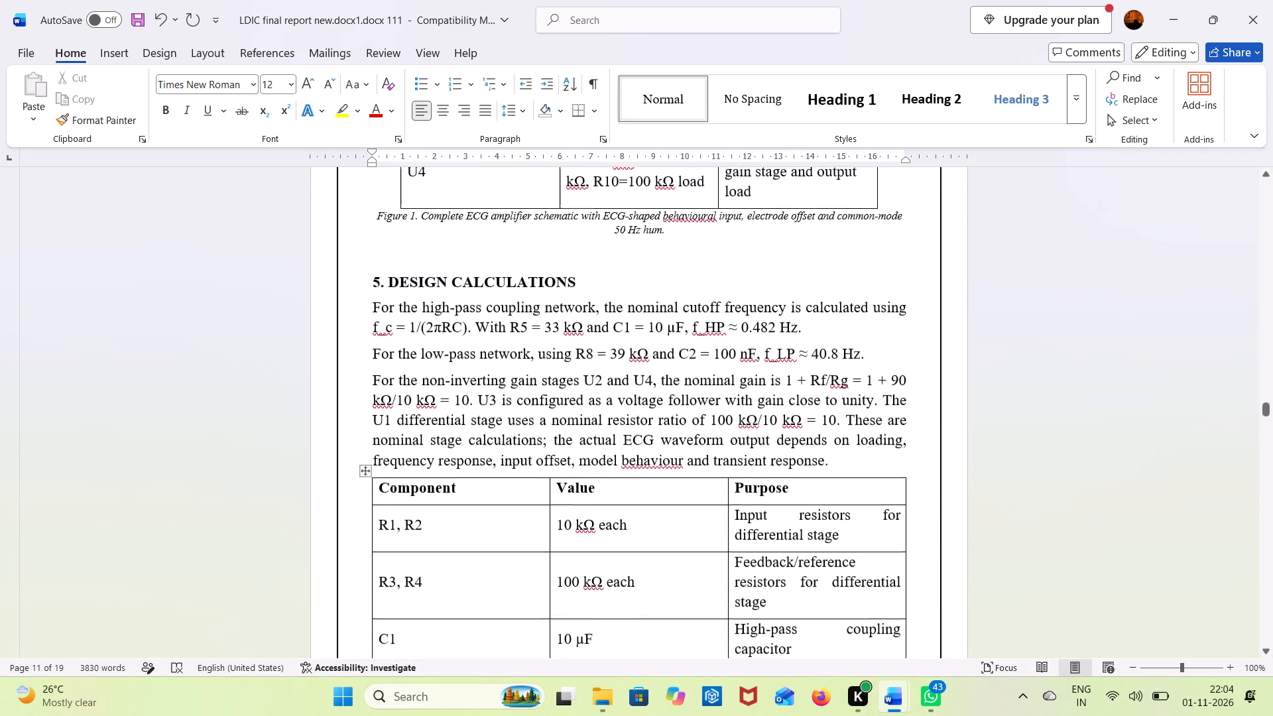
{"action": "scroll", "coordinate": [640, 410], "scroll_direction": "up", "scroll_amount": 7}
{"action": "scroll", "coordinate": [640, 410], "scroll_direction": "up", "scroll_amount": 17}
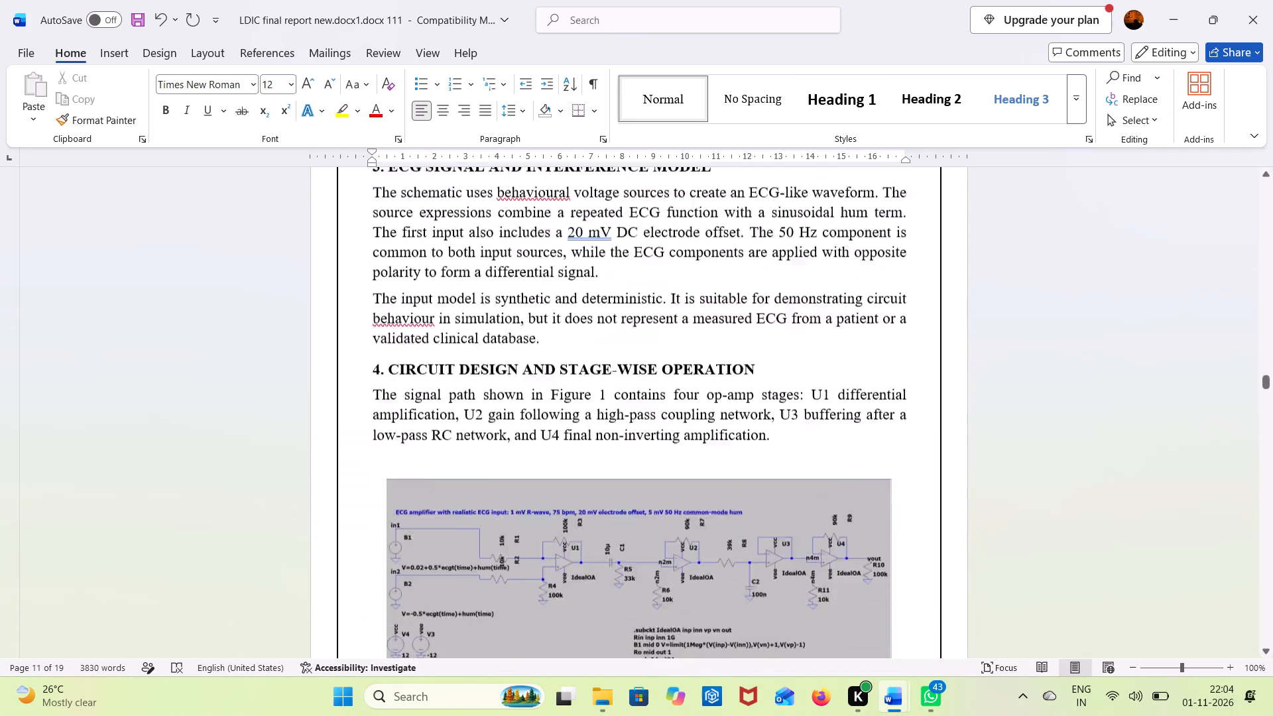
{"action": "scroll", "coordinate": [640, 410], "scroll_direction": "up", "scroll_amount": 8}
{"action": "scroll", "coordinate": [528, 412], "scroll_direction": "down", "scroll_amount": 8}
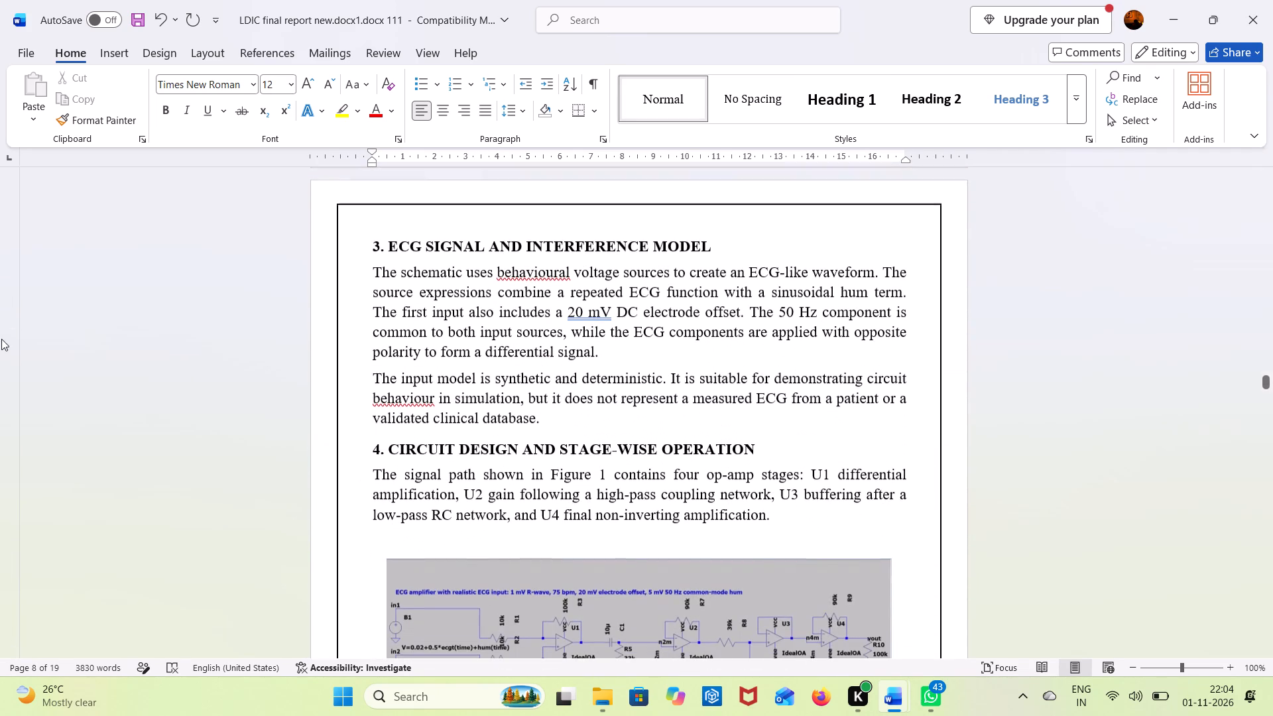
{"action": "left_click", "coordinate": [293, 88]}
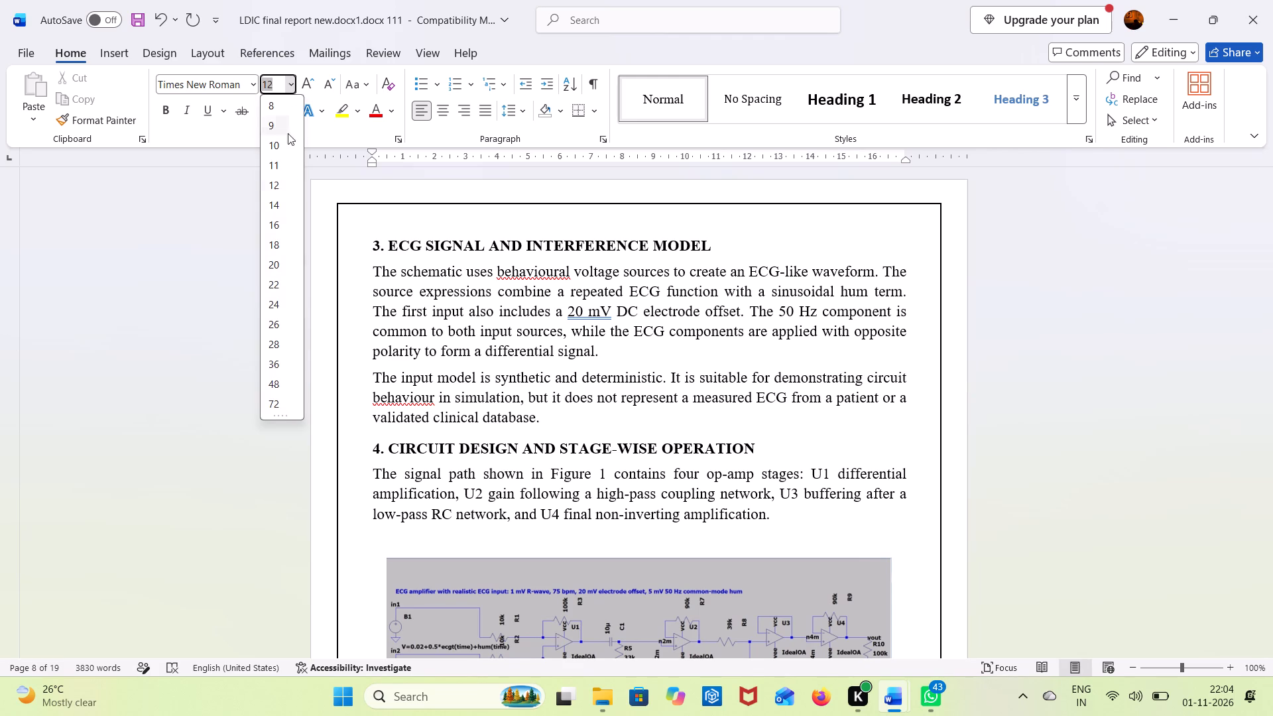
{"action": "left_click", "coordinate": [276, 207]}
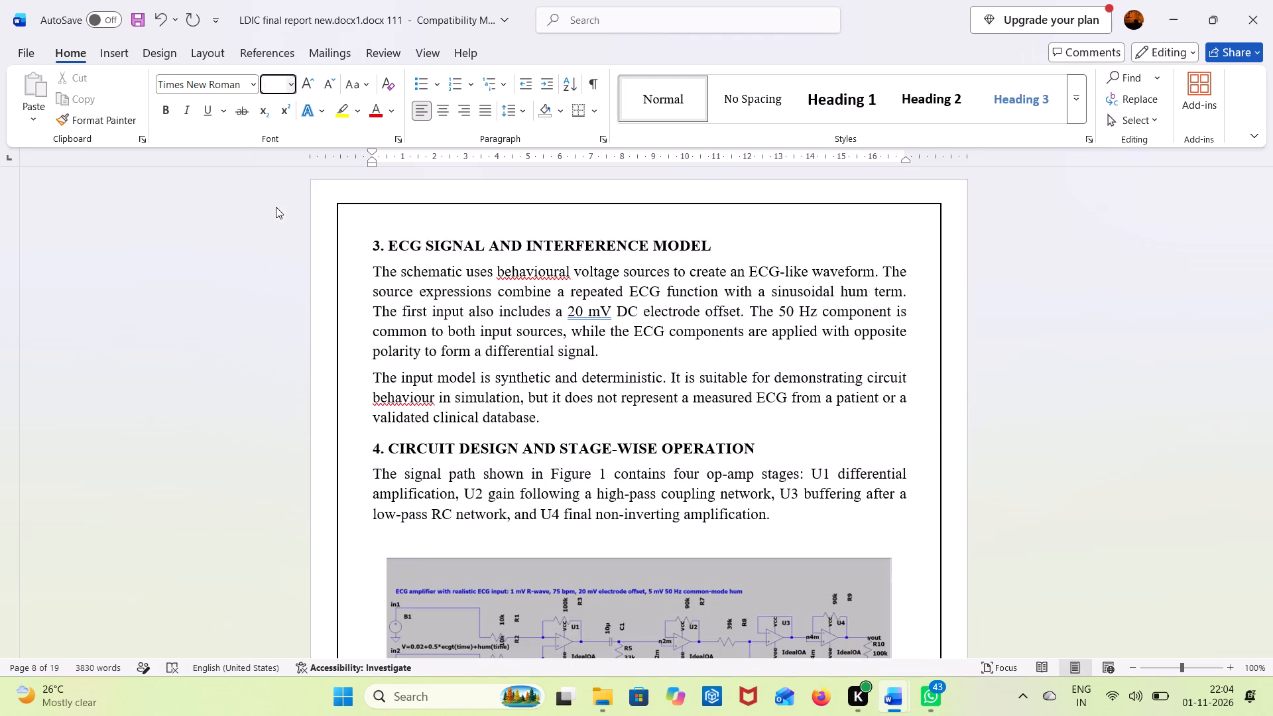
{"action": "scroll", "coordinate": [436, 241], "scroll_direction": "down", "scroll_amount": 5}
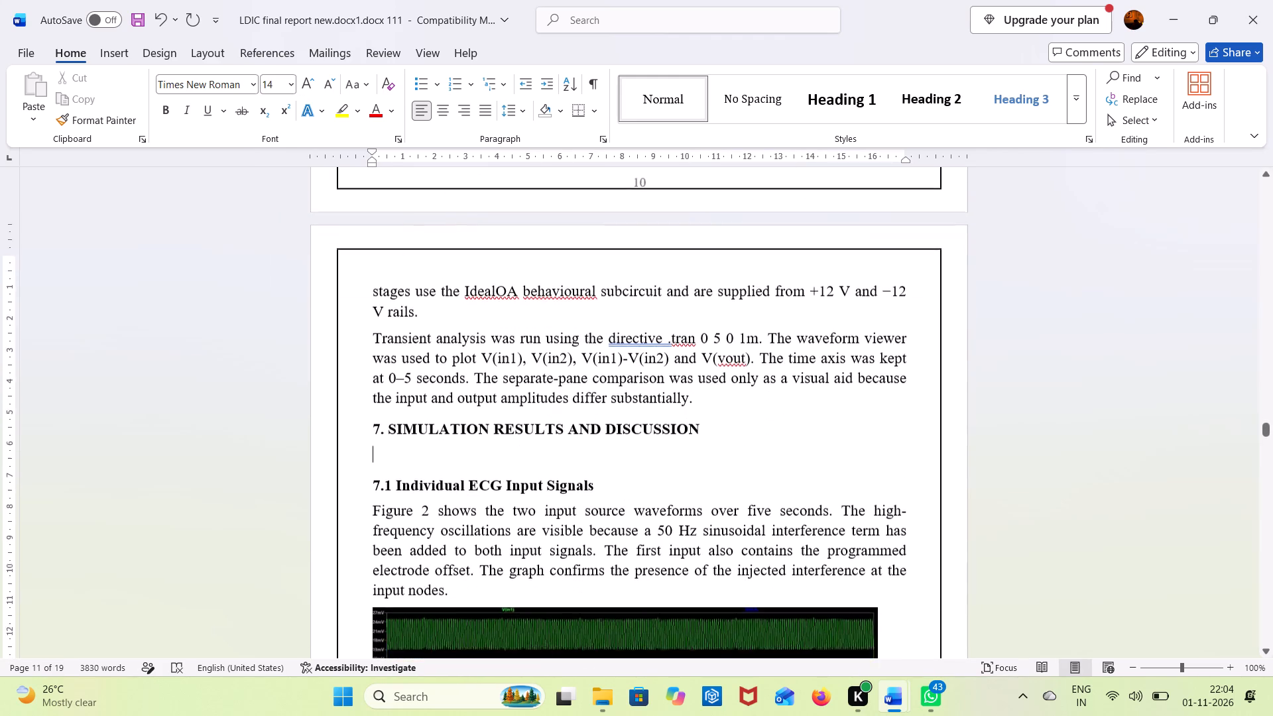
Set the font size of the 7.1 Individual ECG Input Signals subheading and its paragraph to 14 pt.
{"action": "scroll", "coordinate": [464, 256], "scroll_direction": "down", "scroll_amount": 2}
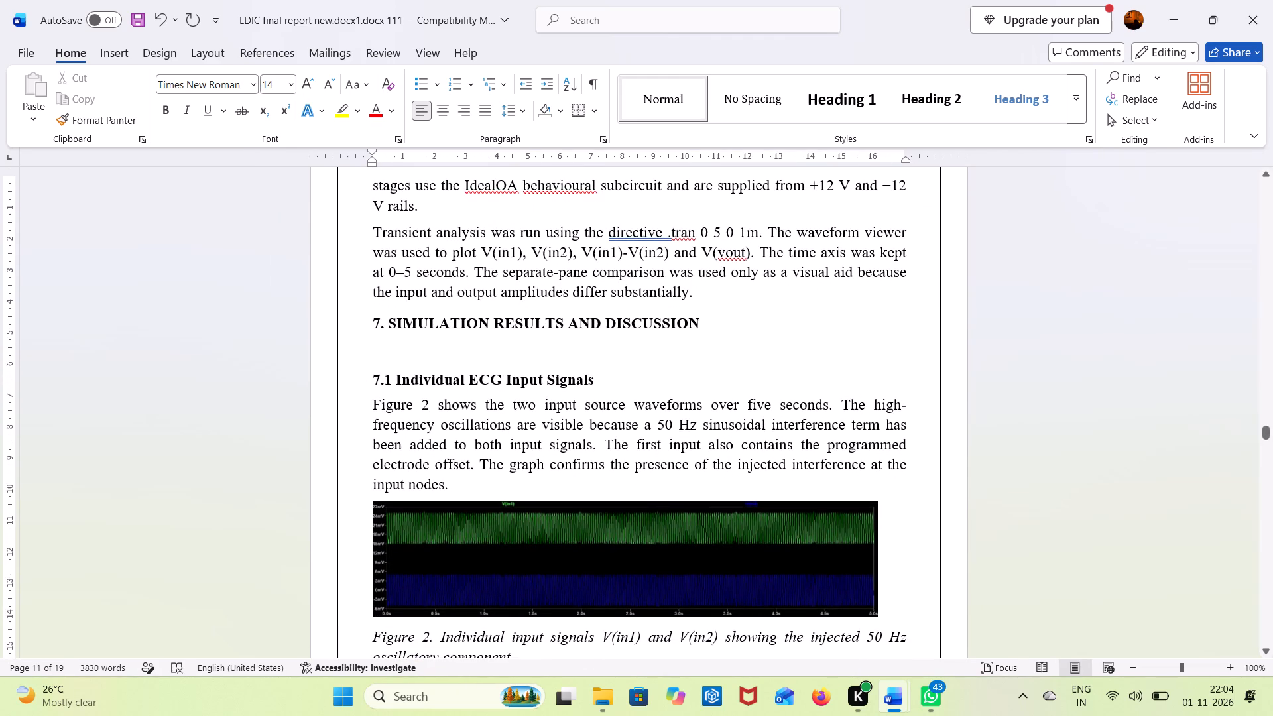
{"action": "left_click_drag", "start_coordinate": [368, 369], "coordinate": [627, 548]}
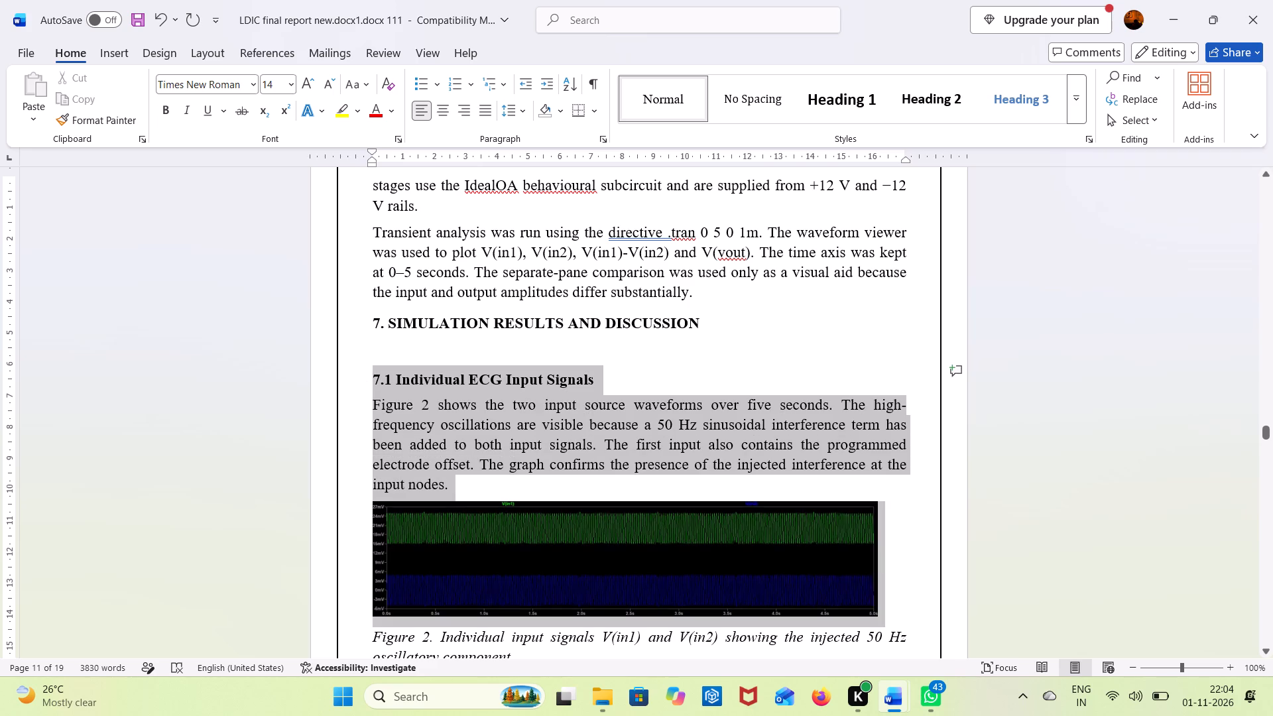
{"action": "left_click_drag", "start_coordinate": [627, 548], "coordinate": [894, 471]}
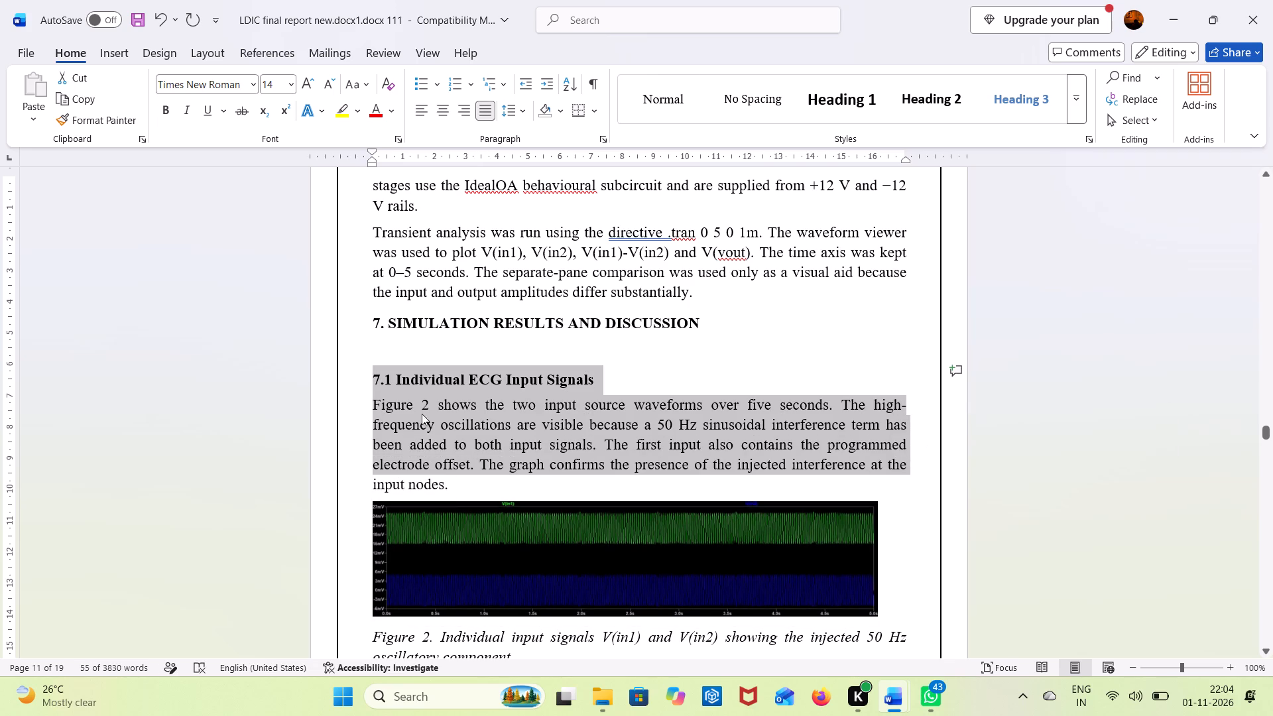
{"action": "left_click", "coordinate": [462, 480]}
{"action": "left_click_drag", "start_coordinate": [456, 483], "coordinate": [385, 388]}
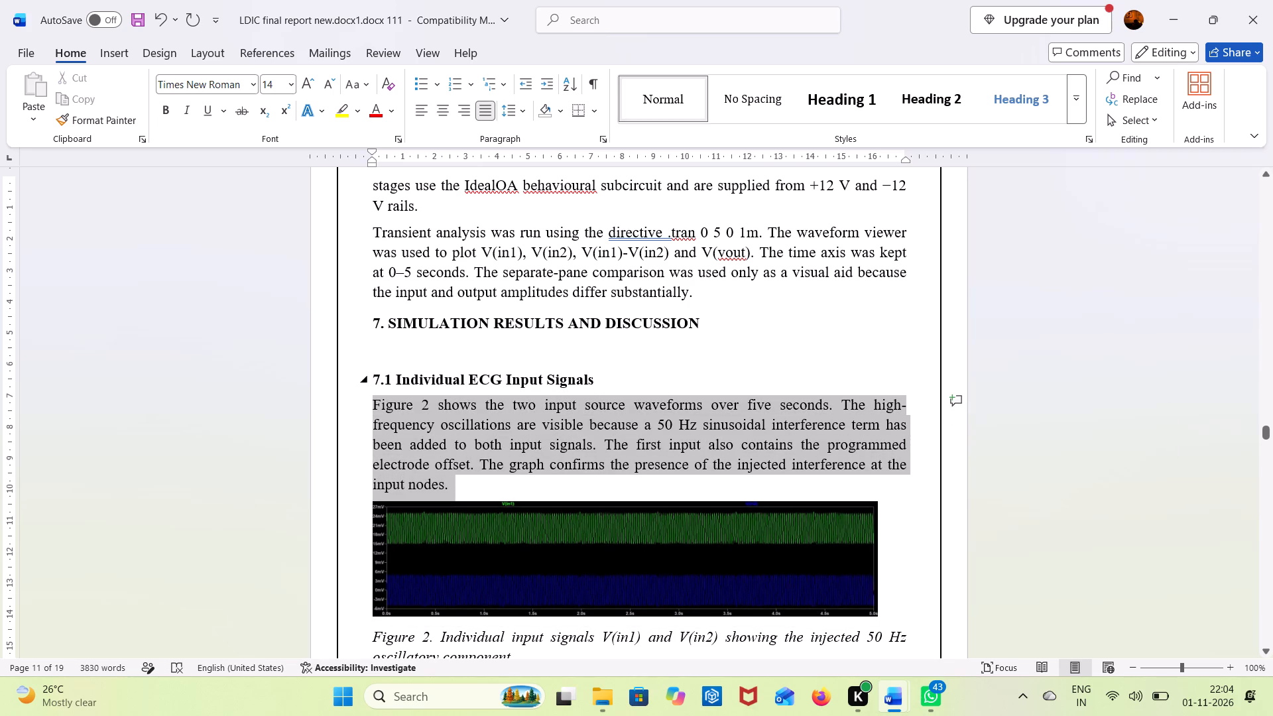
{"action": "left_click_drag", "start_coordinate": [385, 388], "coordinate": [371, 383]}
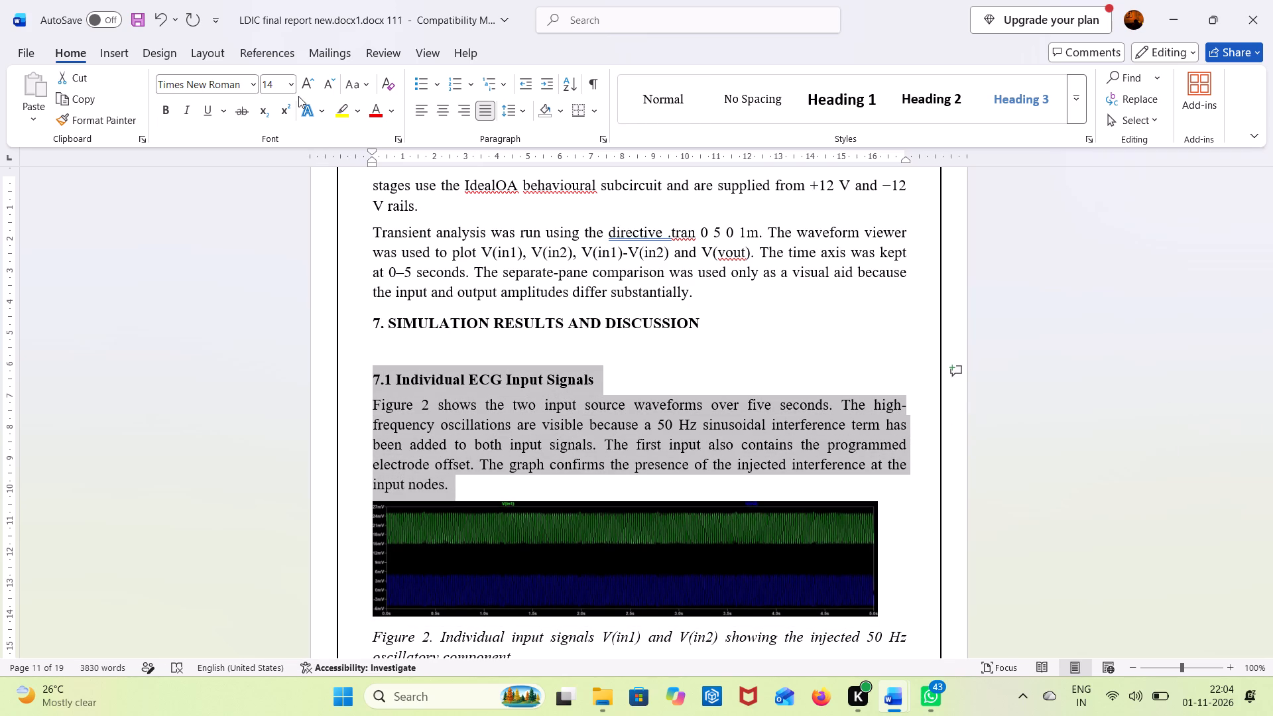
{"action": "left_click", "coordinate": [290, 81]}
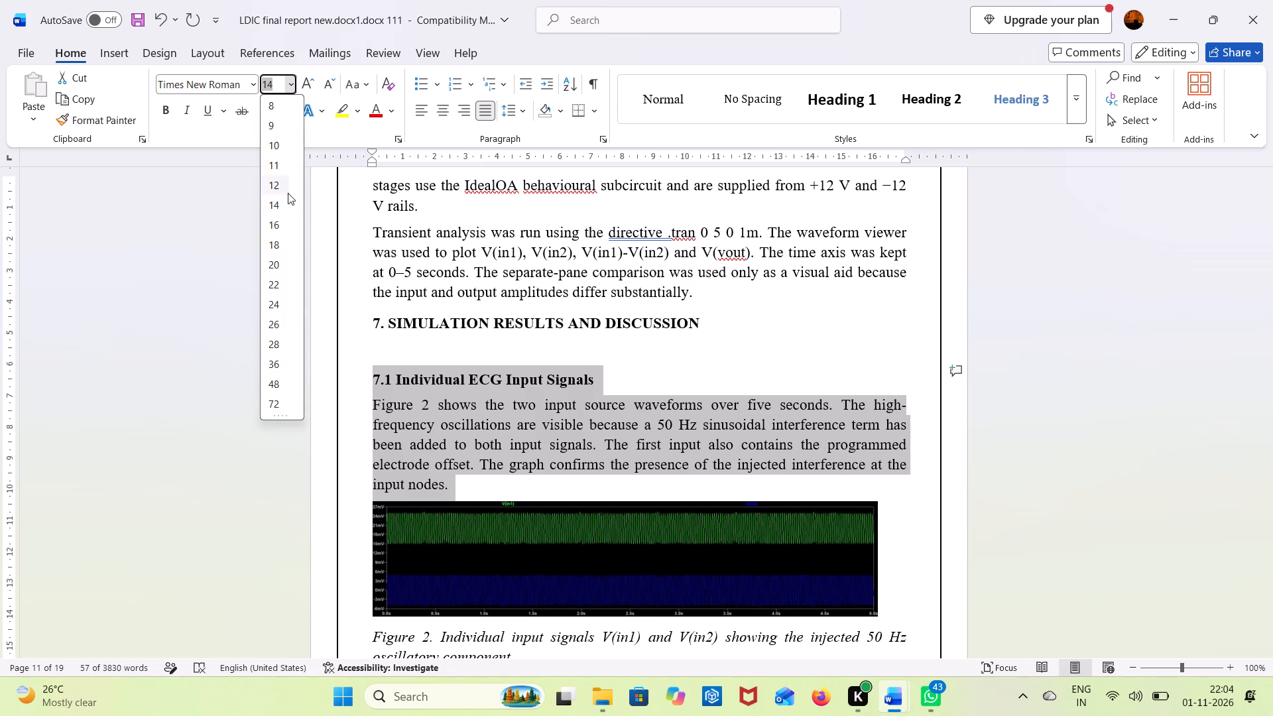
{"action": "left_click", "coordinate": [286, 204]}
{"action": "scroll", "coordinate": [430, 333], "scroll_direction": "down", "scroll_amount": 1}
{"action": "left_click", "coordinate": [188, 412]}
Set the font size of the 8. LIMITATIONS AND PRACTICAL CONSIDERATIONS heading to 16 pt.
{"action": "scroll", "coordinate": [501, 322], "scroll_direction": "down", "scroll_amount": 1}
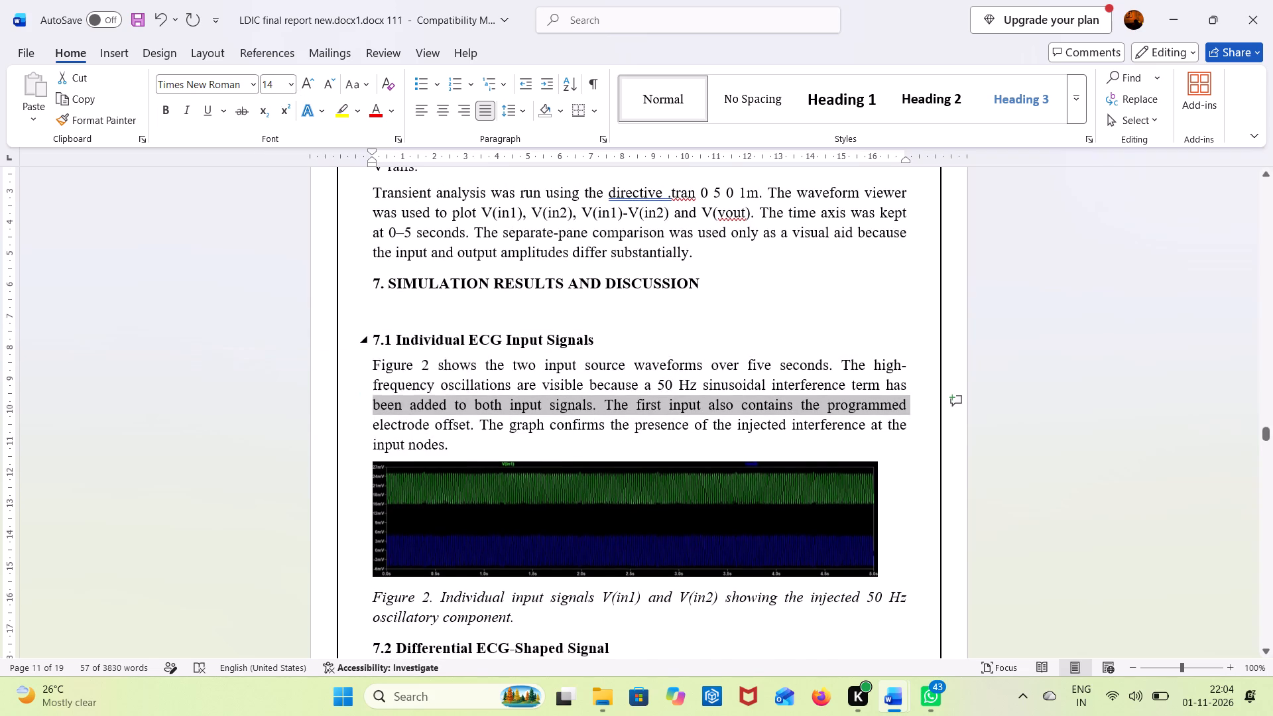
{"action": "scroll", "coordinate": [540, 264], "scroll_direction": "down", "scroll_amount": 19}
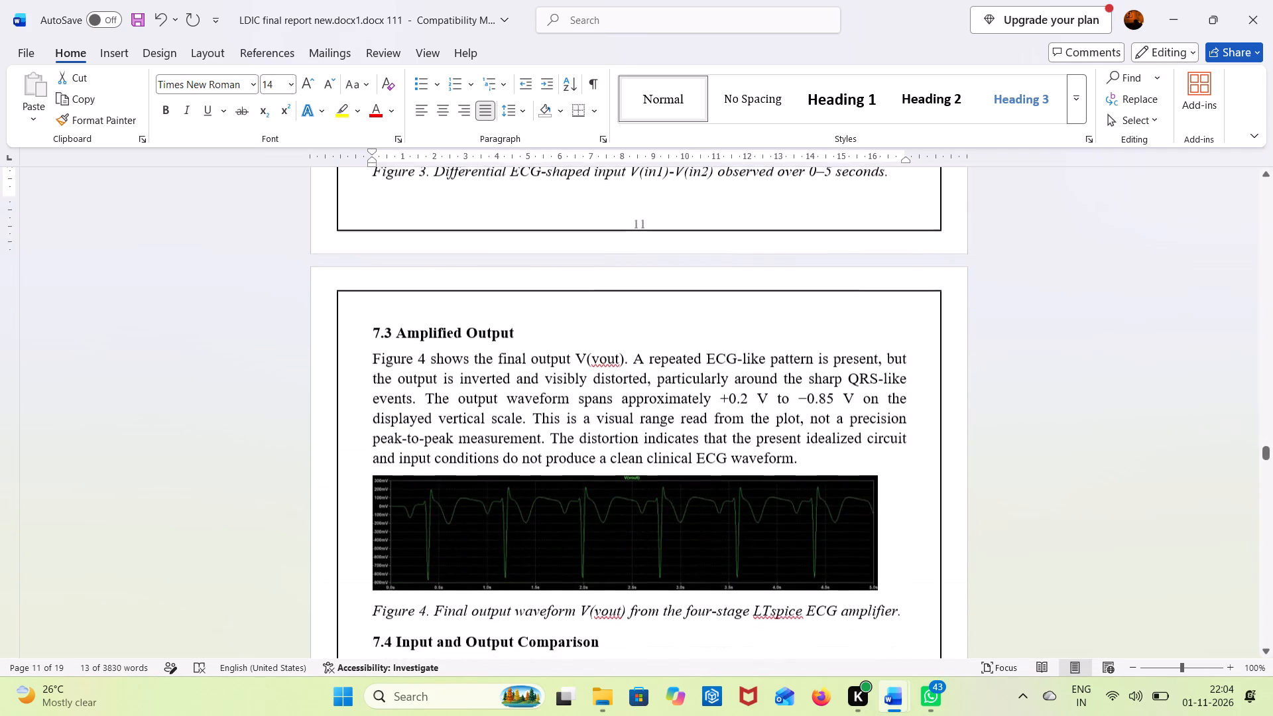
{"action": "scroll", "coordinate": [540, 262], "scroll_direction": "down", "scroll_amount": 20}
{"action": "scroll", "coordinate": [540, 262], "scroll_direction": "down", "scroll_amount": 6}
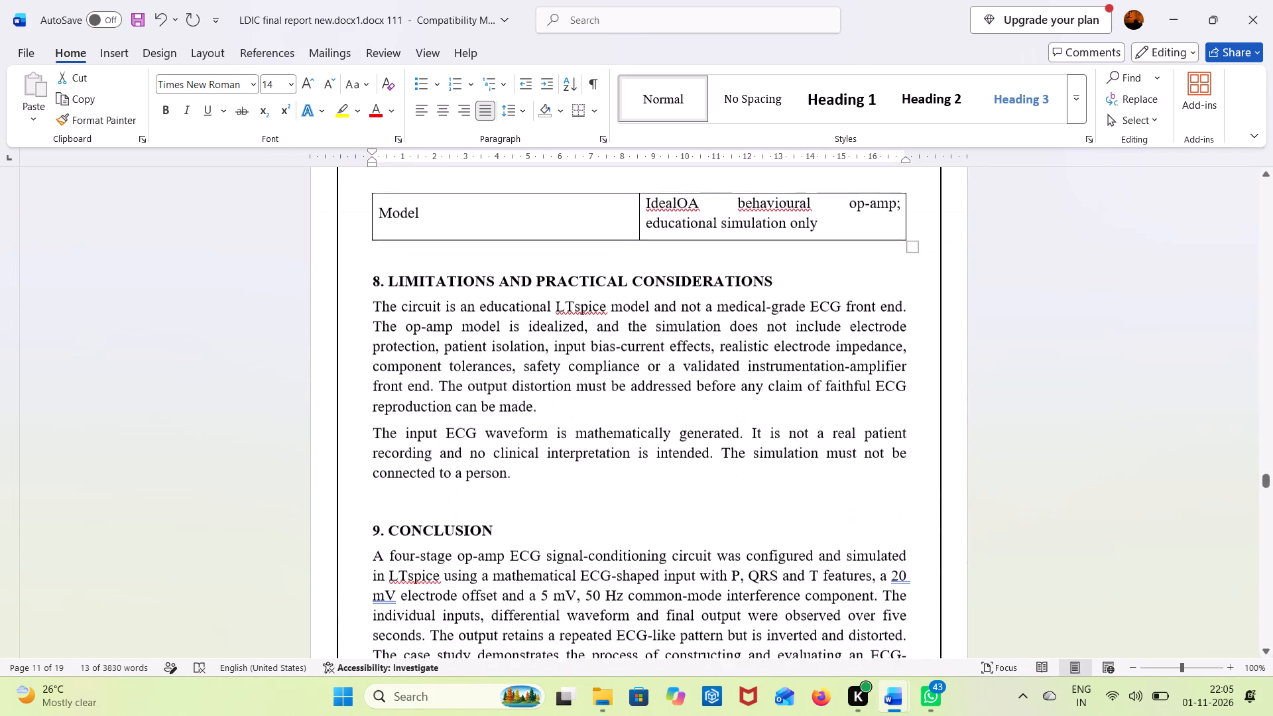
{"action": "left_click_drag", "start_coordinate": [780, 276], "coordinate": [425, 276]}
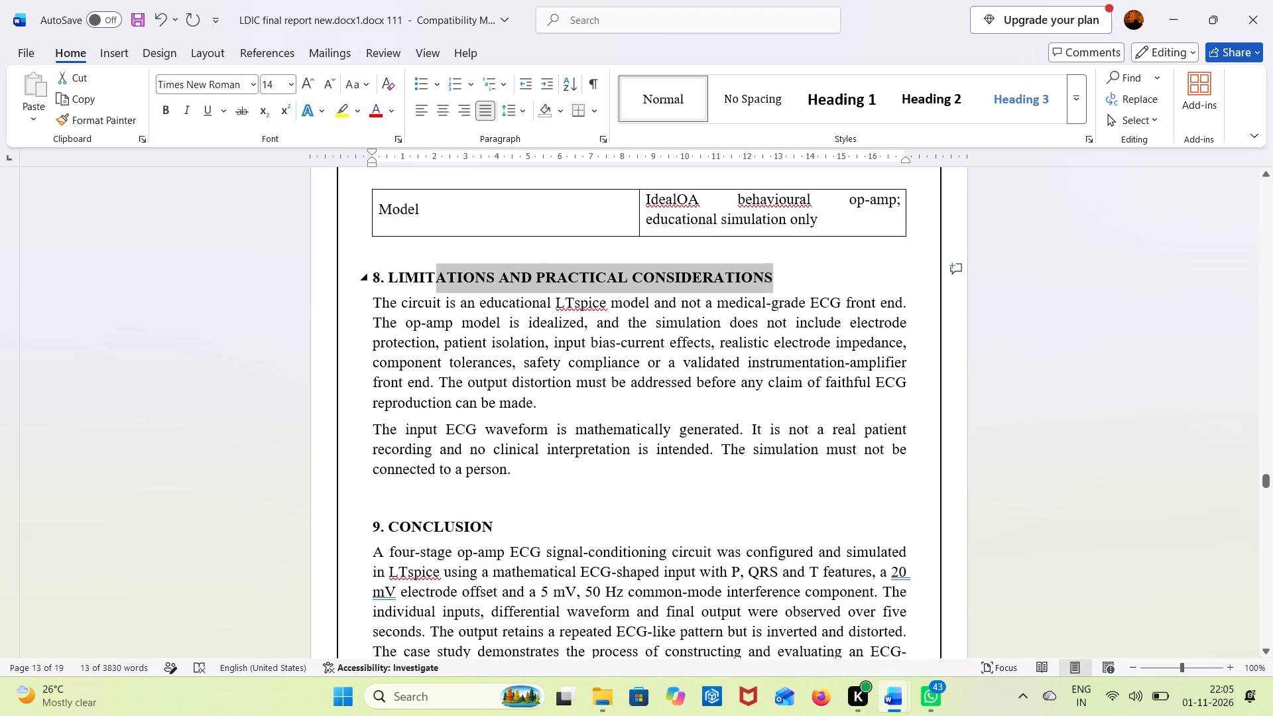
{"action": "left_click_drag", "start_coordinate": [425, 276], "coordinate": [341, 274]}
{"action": "left_click", "coordinate": [292, 89]}
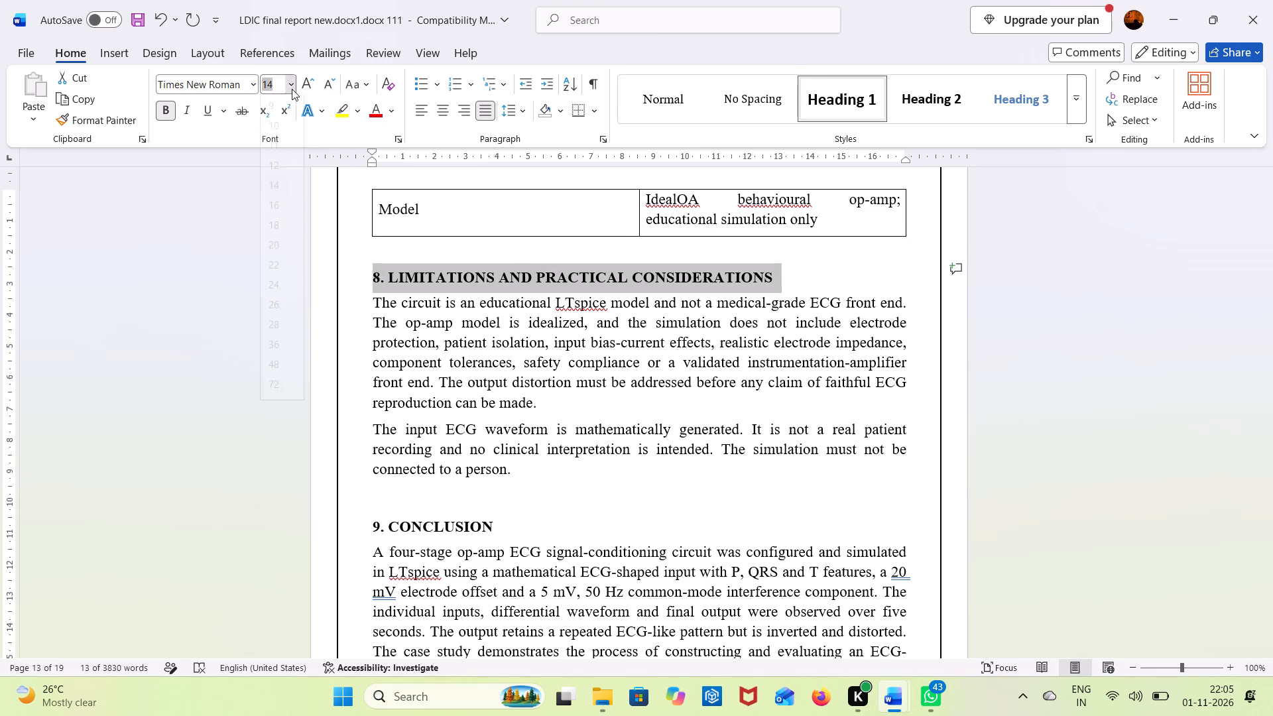
{"action": "left_click", "coordinate": [275, 231]}
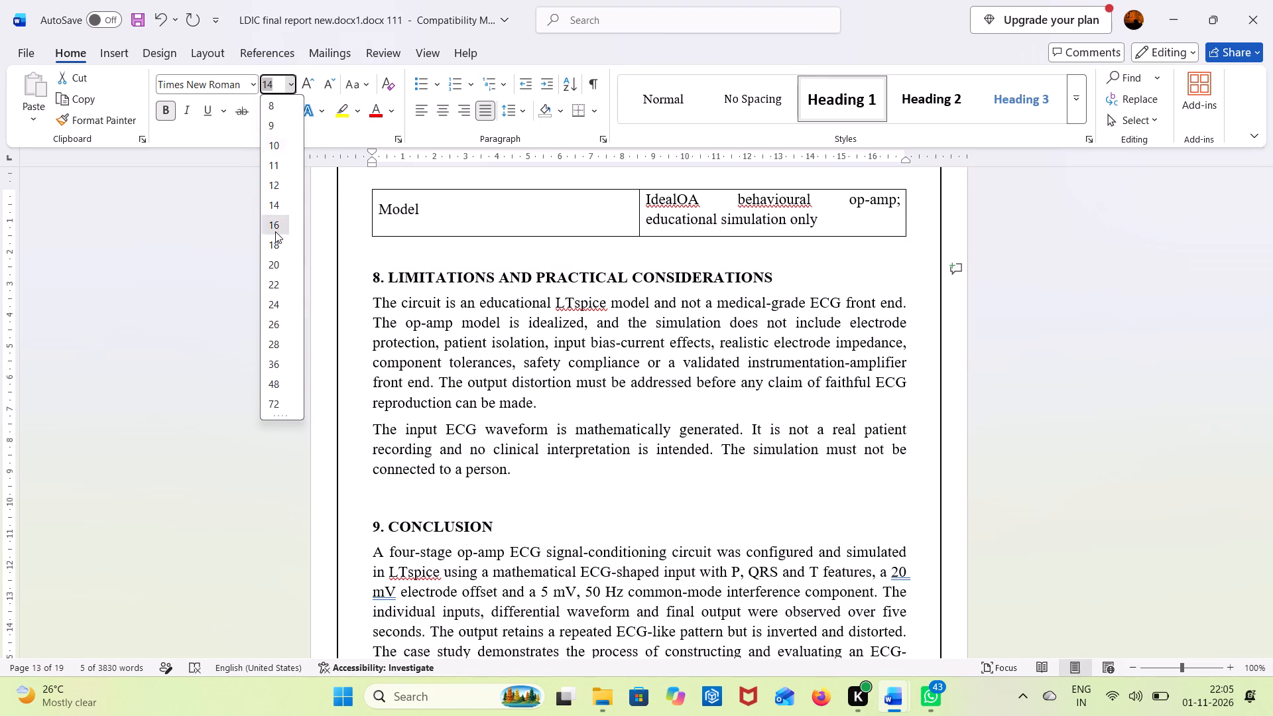
{"action": "left_click", "coordinate": [291, 296]}
{"action": "left_click", "coordinate": [261, 351]}
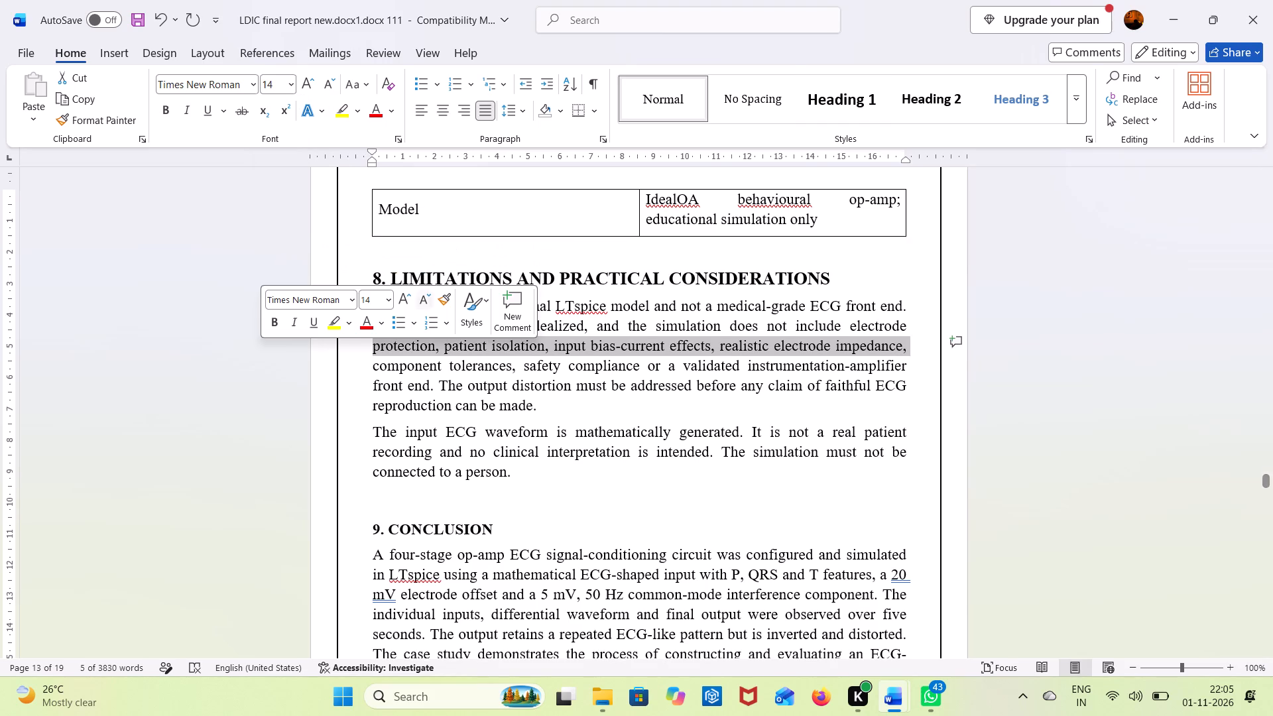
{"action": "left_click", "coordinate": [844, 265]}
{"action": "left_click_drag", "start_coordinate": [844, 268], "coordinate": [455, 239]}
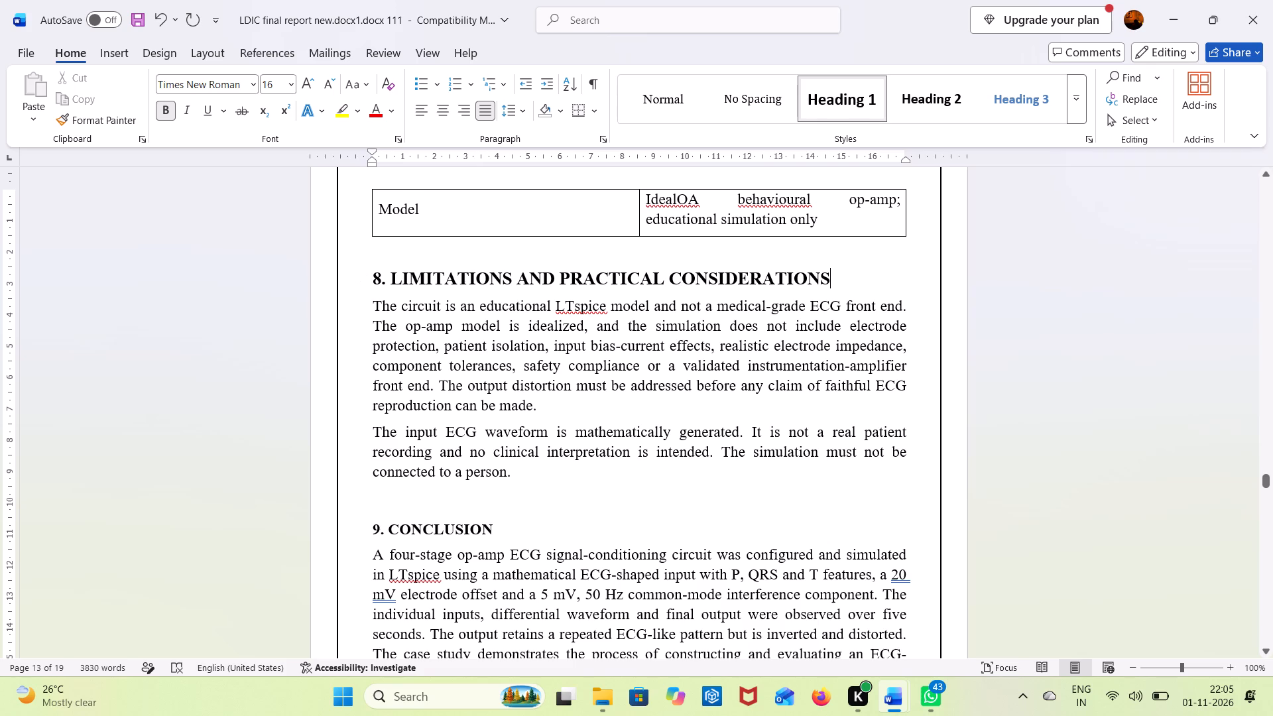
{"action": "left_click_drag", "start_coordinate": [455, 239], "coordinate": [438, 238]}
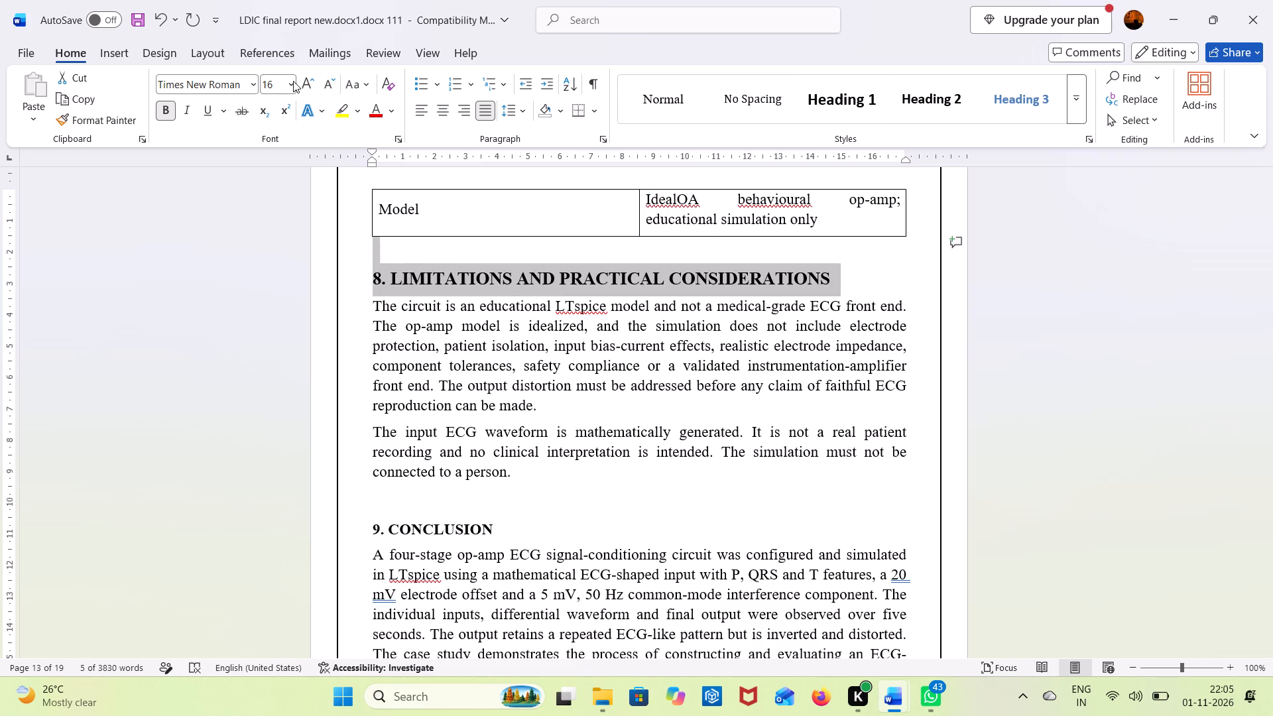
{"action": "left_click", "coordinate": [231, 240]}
Increase the font size of the 9. CONCLUSION heading to 16 pt.
{"action": "left_click_drag", "start_coordinate": [508, 523], "coordinate": [504, 524]}
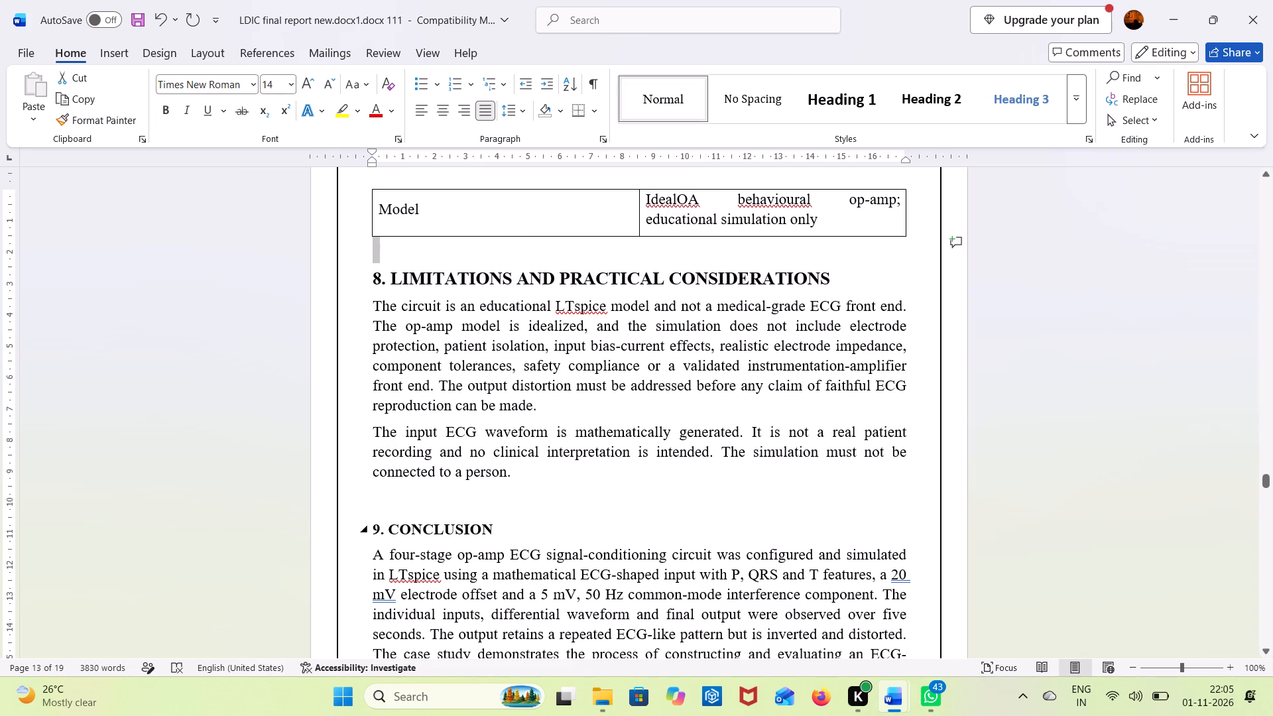
{"action": "left_click_drag", "start_coordinate": [504, 524], "coordinate": [351, 522]}
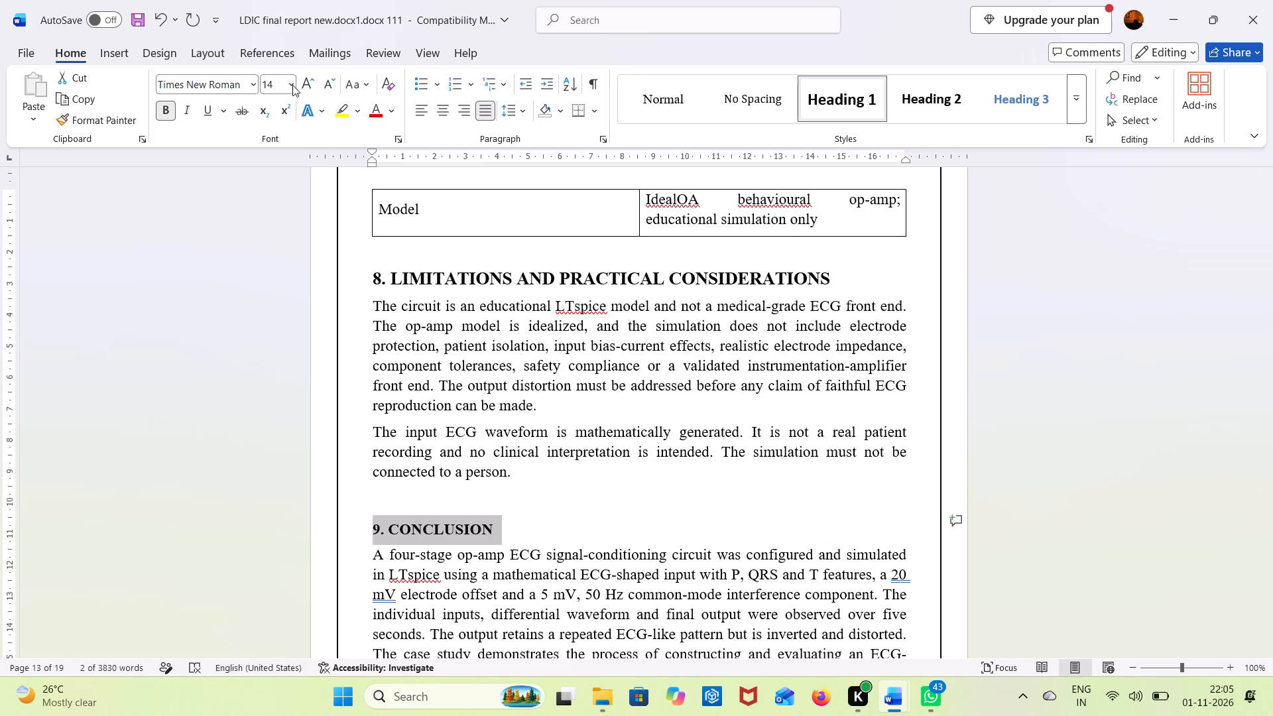
{"action": "left_click", "coordinate": [304, 85]}
Increase the font size of the 10. DETAILED ECG WAVEFORM THEORY heading to 16 pt.
{"action": "scroll", "coordinate": [406, 377], "scroll_direction": "down", "scroll_amount": 19}
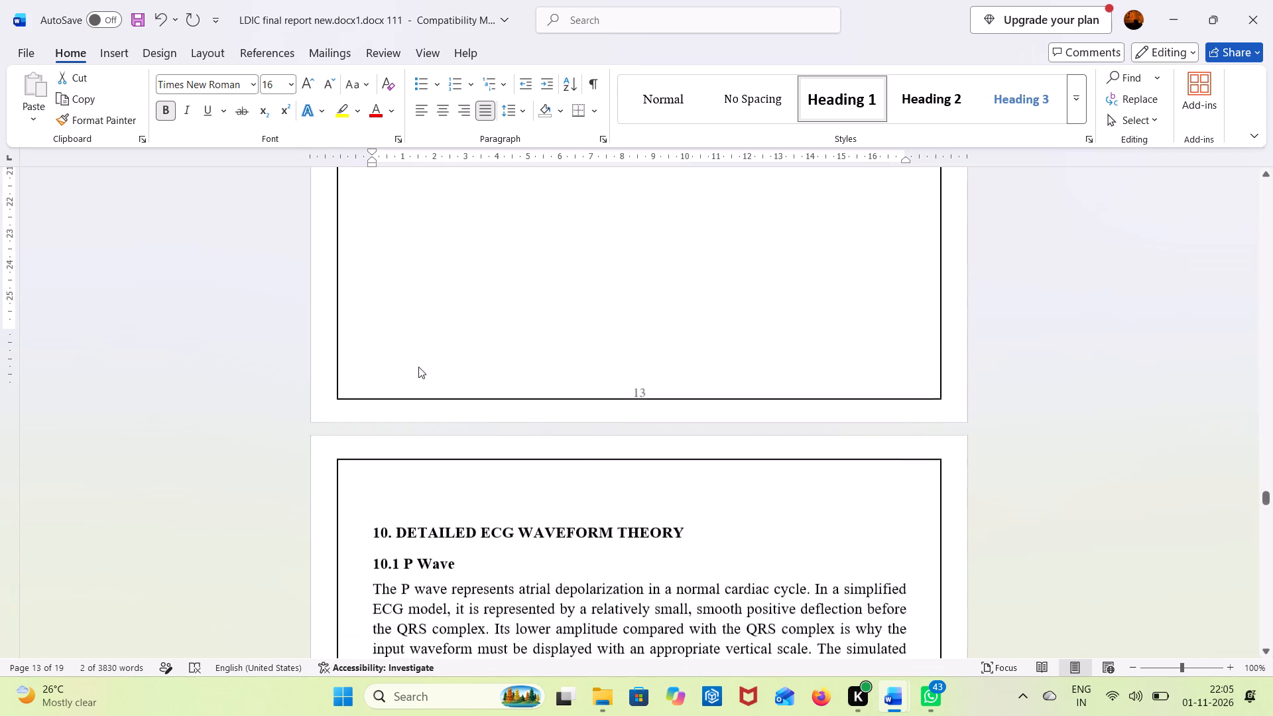
{"action": "scroll", "coordinate": [418, 367], "scroll_direction": "down", "scroll_amount": 4}
{"action": "left_click_drag", "start_coordinate": [699, 245], "coordinate": [400, 252]}
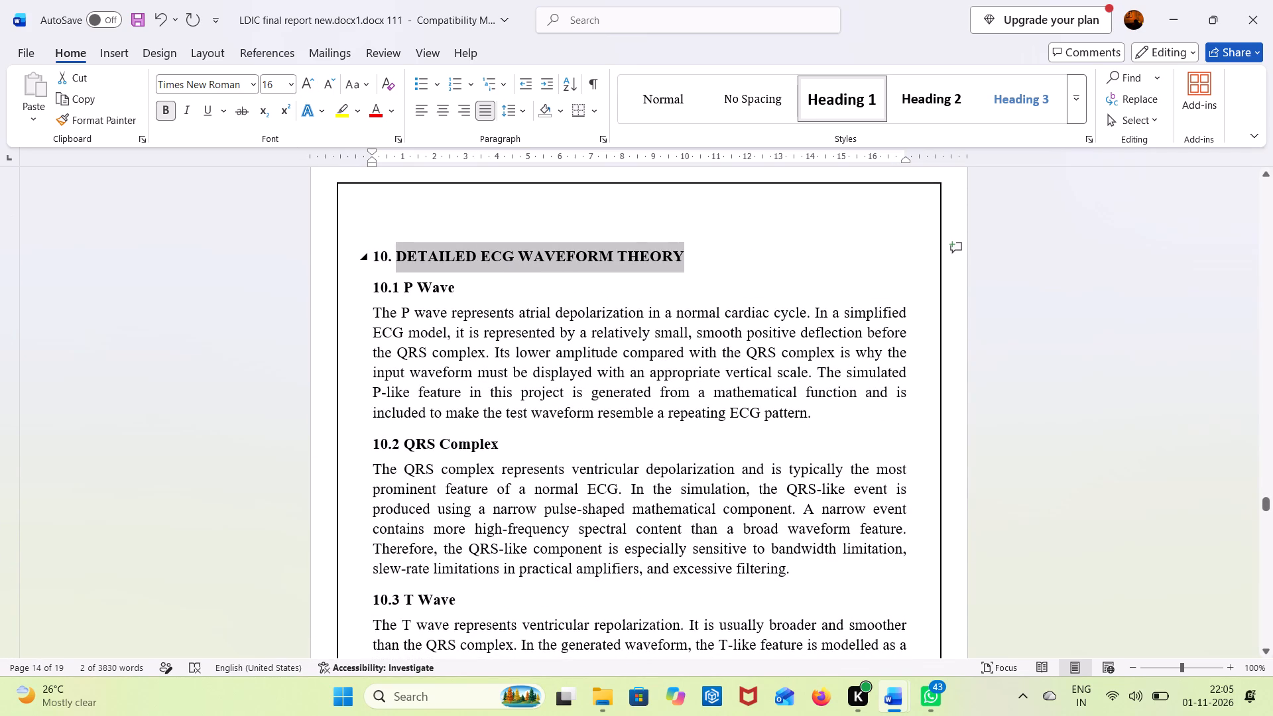
{"action": "left_click_drag", "start_coordinate": [400, 252], "coordinate": [353, 253]}
{"action": "left_click", "coordinate": [314, 89]}
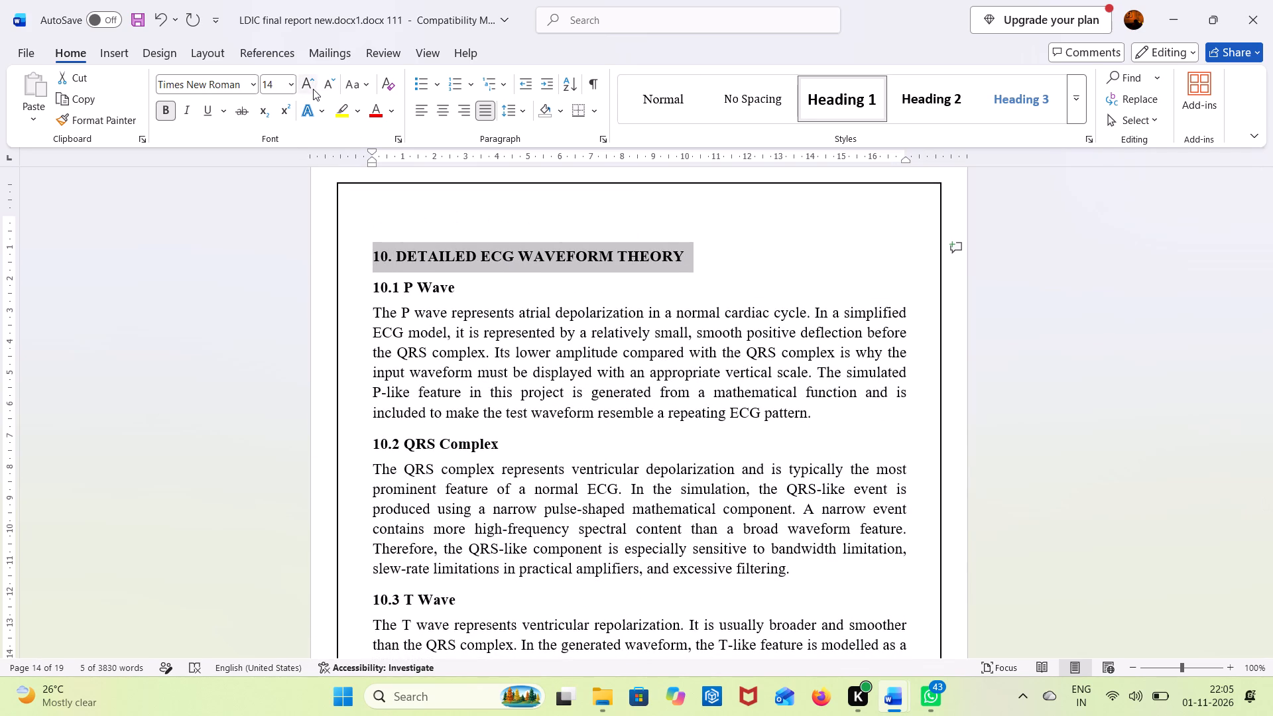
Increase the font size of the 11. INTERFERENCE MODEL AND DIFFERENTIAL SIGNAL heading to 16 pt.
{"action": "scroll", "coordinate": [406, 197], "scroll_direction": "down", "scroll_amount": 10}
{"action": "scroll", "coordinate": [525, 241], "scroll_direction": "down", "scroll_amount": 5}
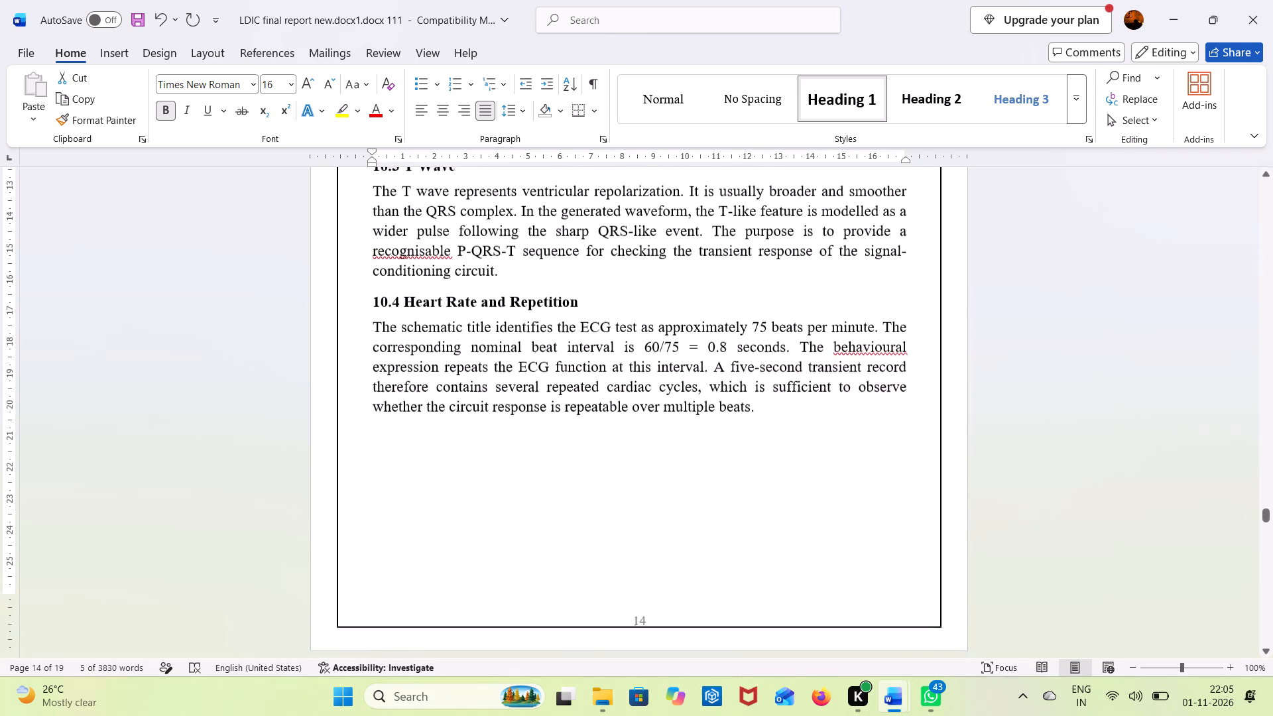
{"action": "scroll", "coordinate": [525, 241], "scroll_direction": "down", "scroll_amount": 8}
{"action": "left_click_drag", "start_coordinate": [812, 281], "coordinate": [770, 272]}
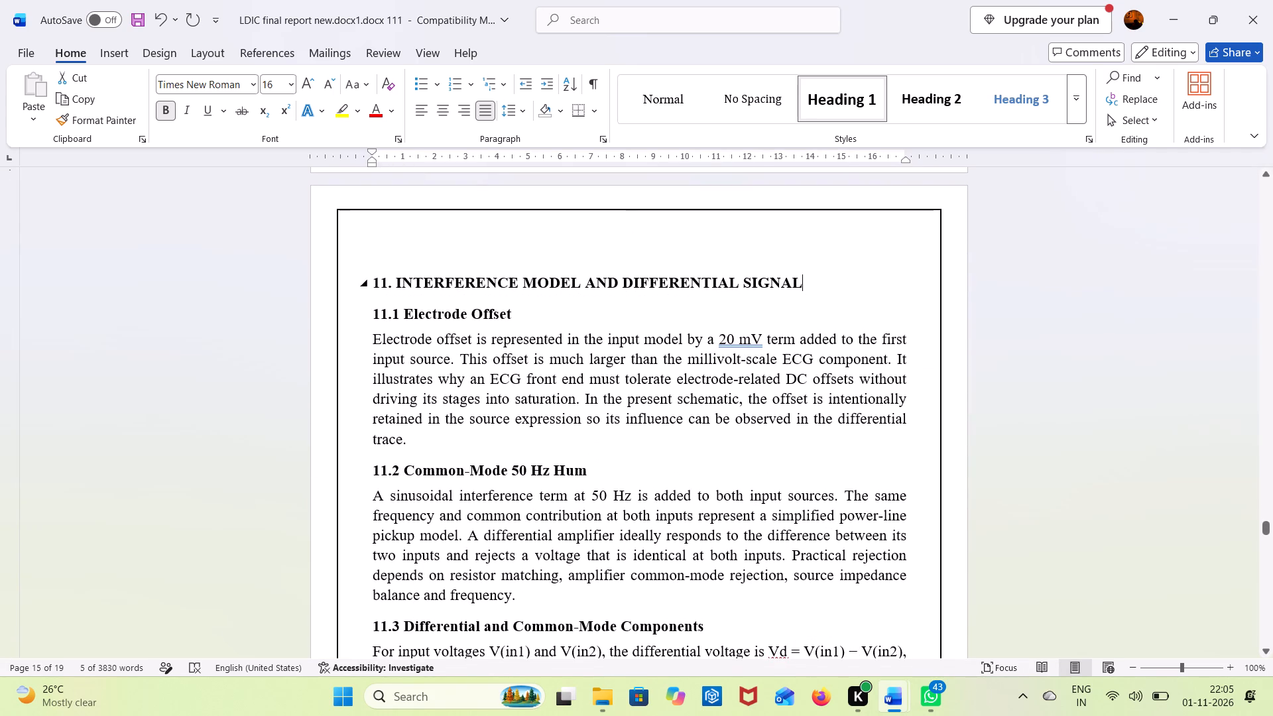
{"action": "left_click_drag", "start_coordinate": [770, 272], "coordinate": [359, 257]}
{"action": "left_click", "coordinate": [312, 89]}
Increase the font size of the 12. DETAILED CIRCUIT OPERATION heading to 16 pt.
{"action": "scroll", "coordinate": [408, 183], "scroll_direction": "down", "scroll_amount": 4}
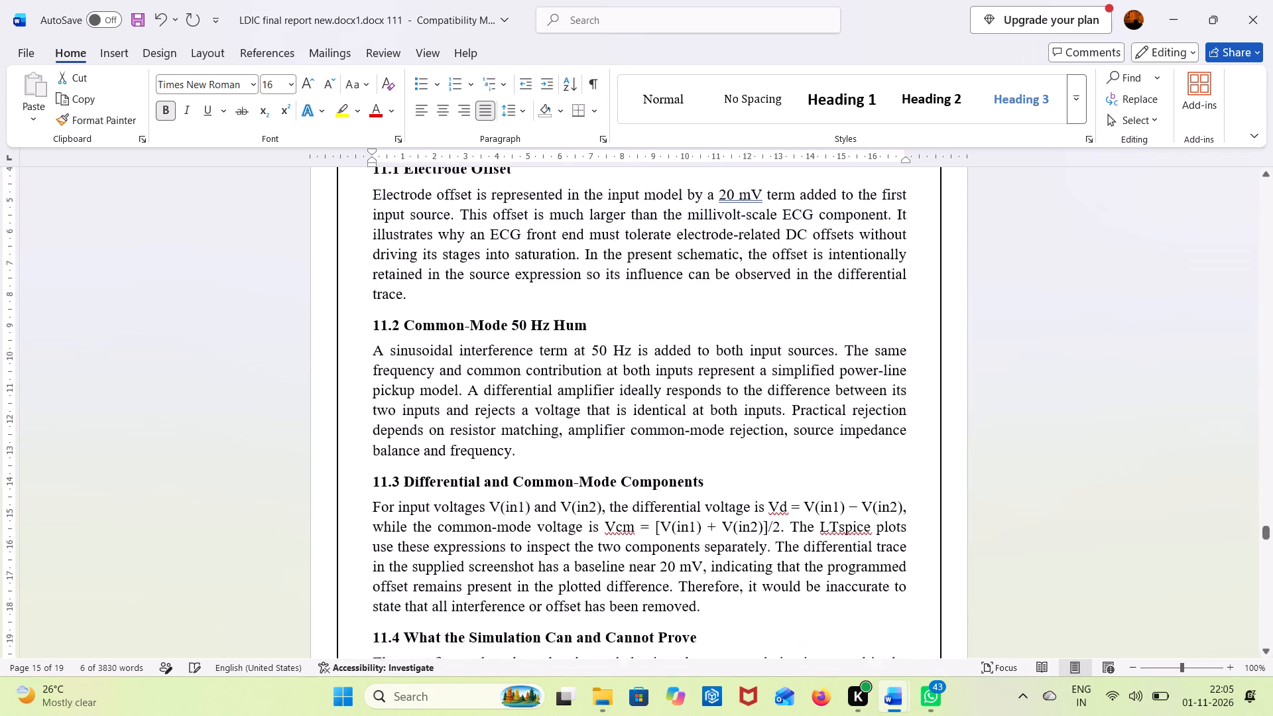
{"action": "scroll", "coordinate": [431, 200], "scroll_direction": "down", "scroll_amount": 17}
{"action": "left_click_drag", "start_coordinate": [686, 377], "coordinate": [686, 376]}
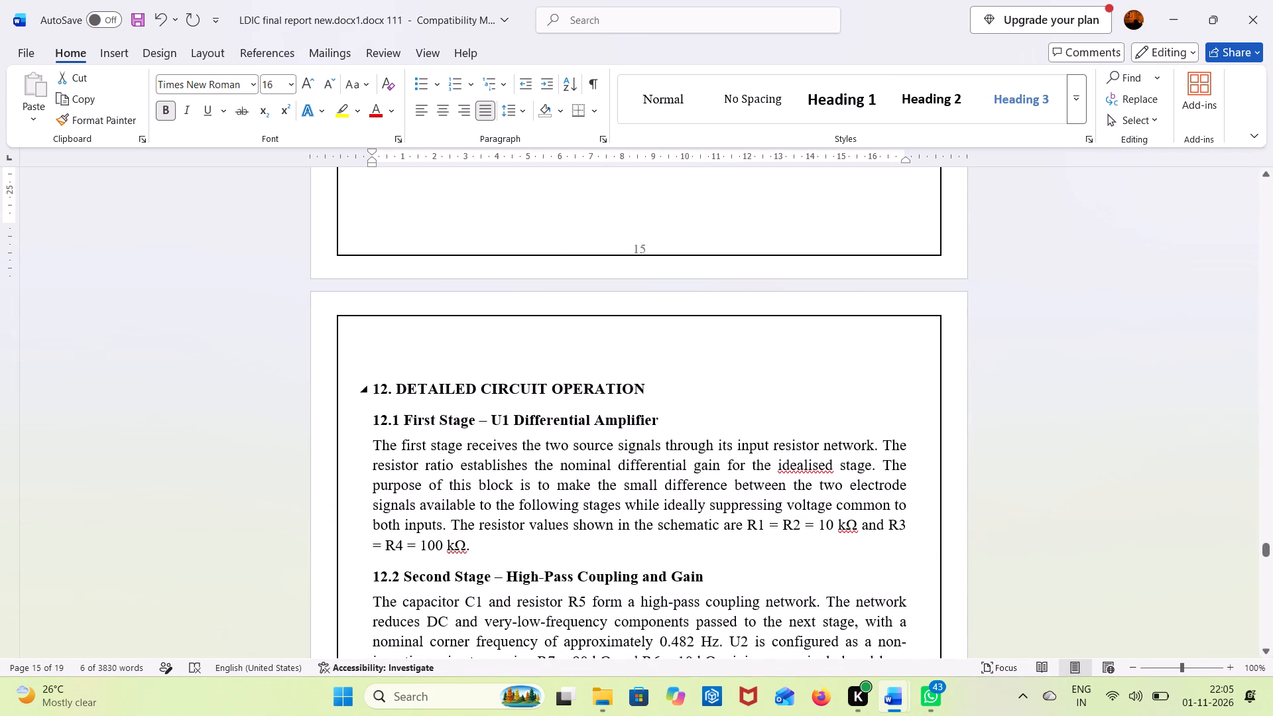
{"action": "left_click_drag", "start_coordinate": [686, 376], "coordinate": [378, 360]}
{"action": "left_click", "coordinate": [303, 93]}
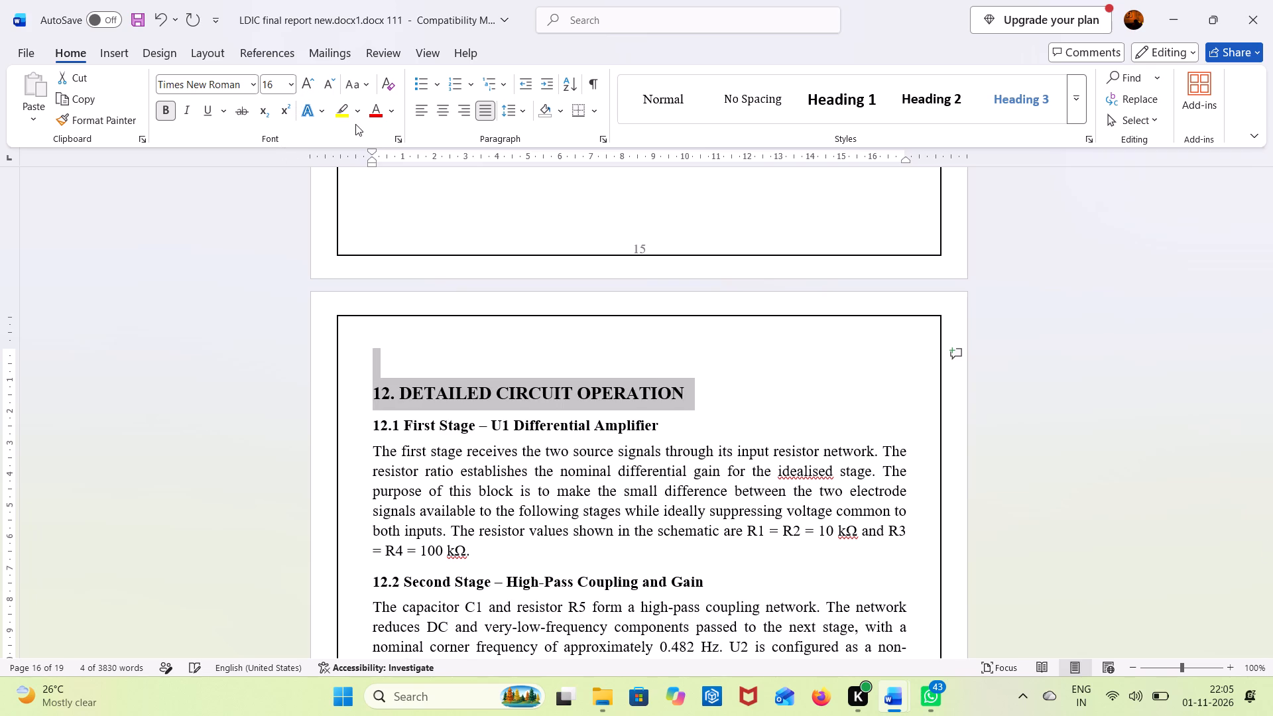
Increase the font size of the 13. SIMULATION PROCEDURE AND RESULT INTERPRETATION heading to 16 pt.
{"action": "scroll", "coordinate": [367, 137], "scroll_direction": "down", "scroll_amount": 20}
{"action": "scroll", "coordinate": [367, 137], "scroll_direction": "down", "scroll_amount": 8}
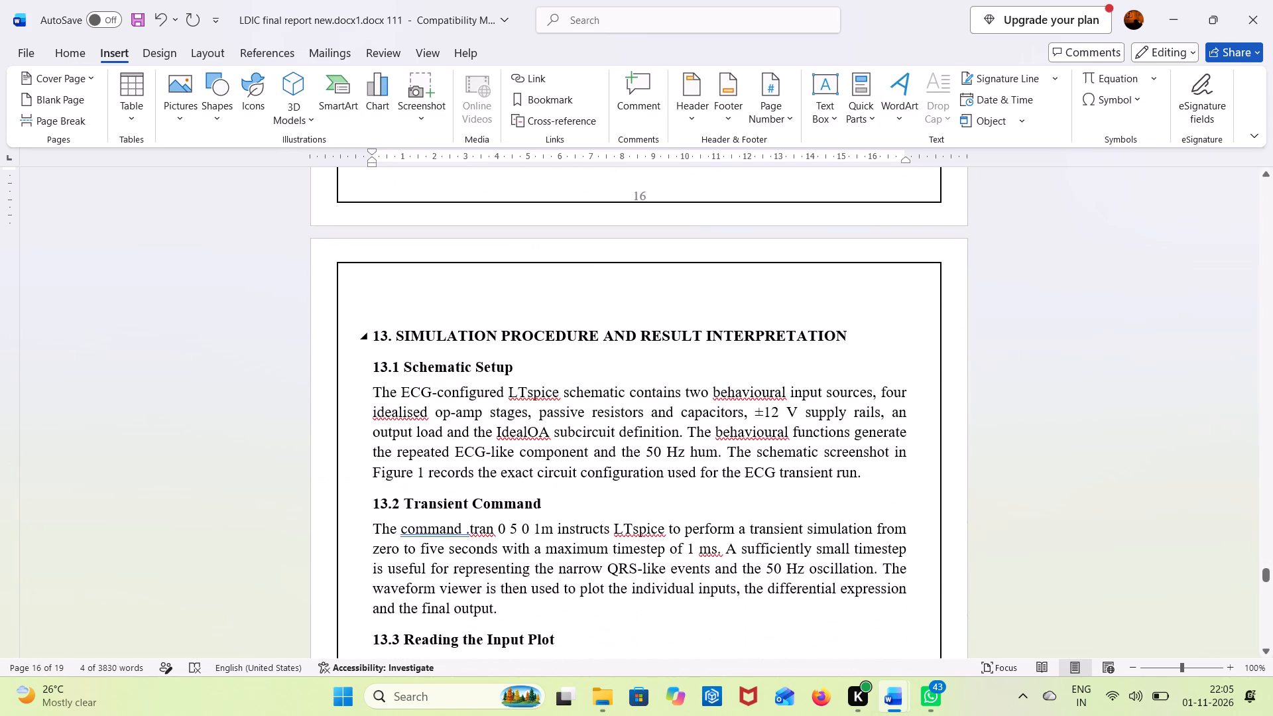
{"action": "left_click_drag", "start_coordinate": [865, 337], "coordinate": [342, 325]}
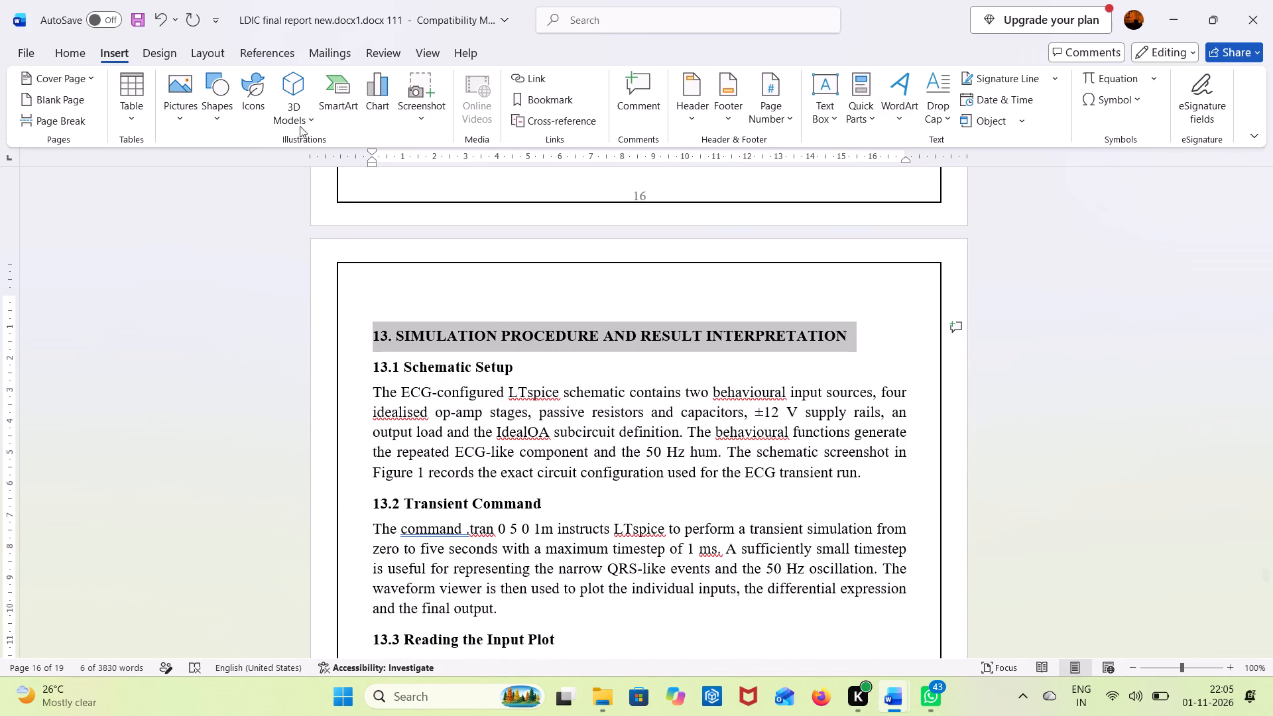
{"action": "left_click", "coordinate": [72, 60]}
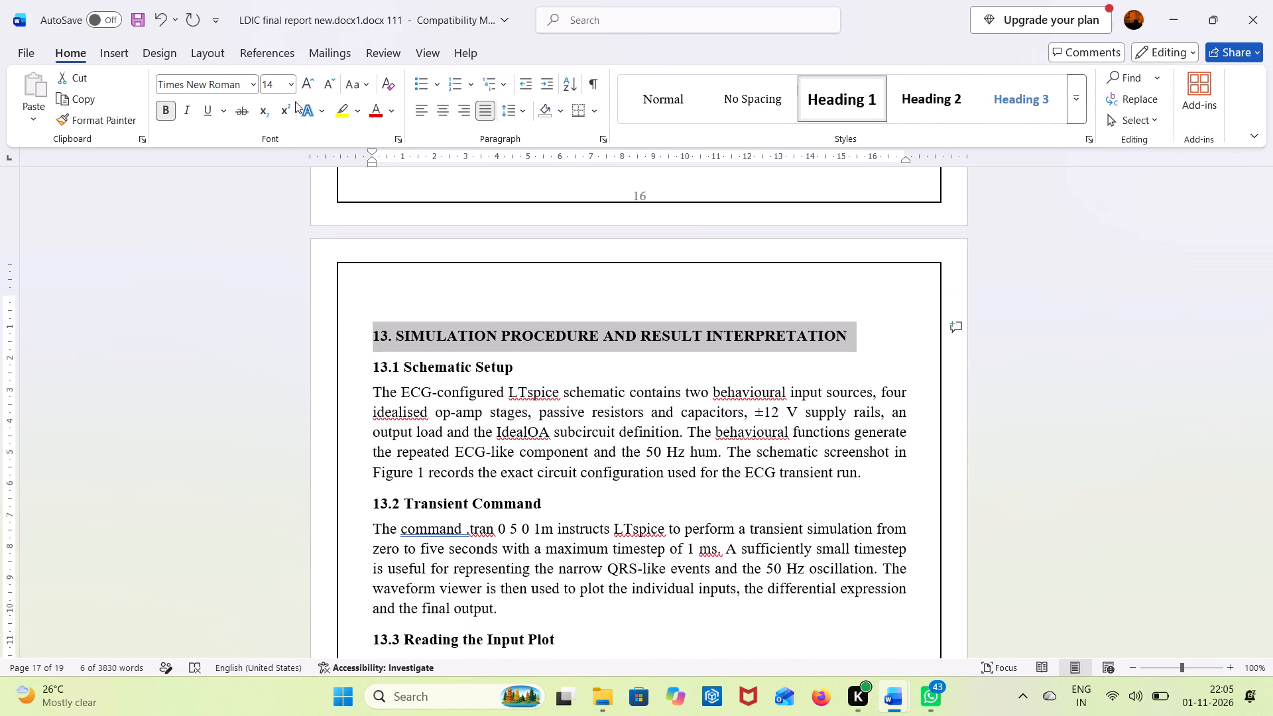
{"action": "left_click", "coordinate": [302, 89]}
Remove the space after "13." in the section 13 heading, and delete and re-enter the space between SIMULATION and PROCEDURE.
{"action": "scroll", "coordinate": [412, 150], "scroll_direction": "down", "scroll_amount": 6}
{"action": "scroll", "coordinate": [435, 182], "scroll_direction": "up", "scroll_amount": 1}
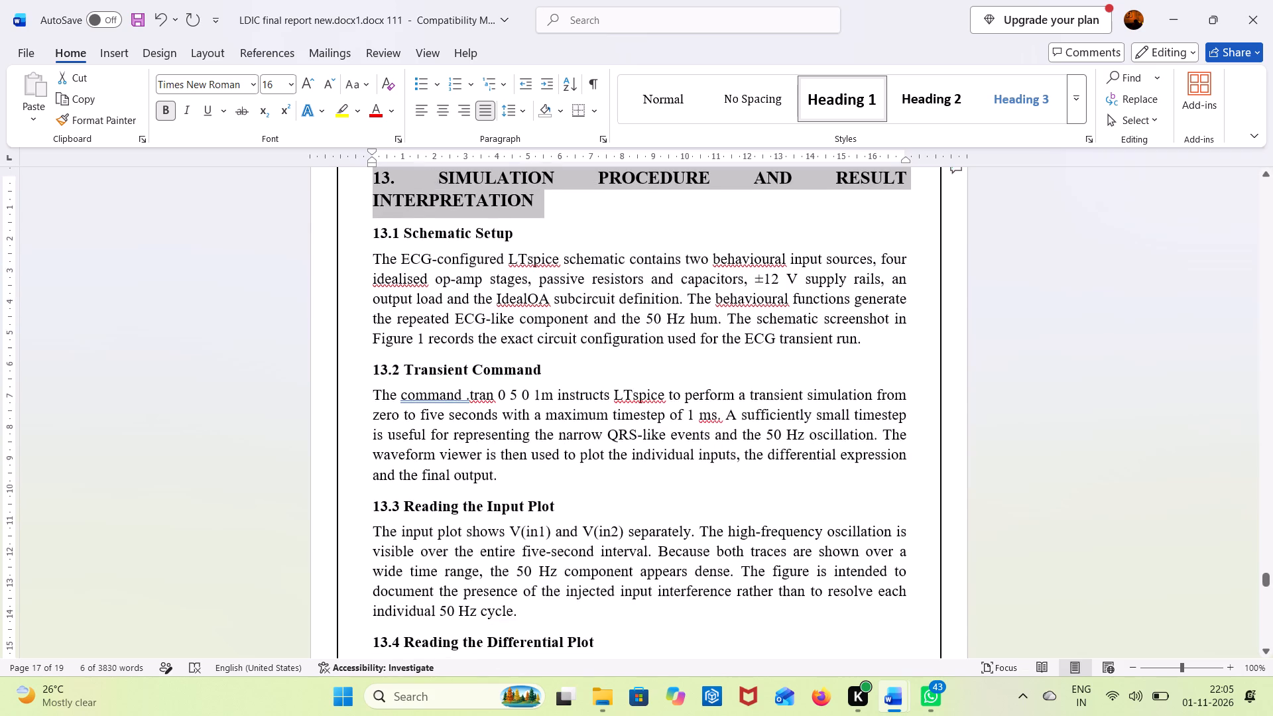
{"action": "scroll", "coordinate": [435, 182], "scroll_direction": "up", "scroll_amount": 2}
{"action": "left_click", "coordinate": [432, 302]}
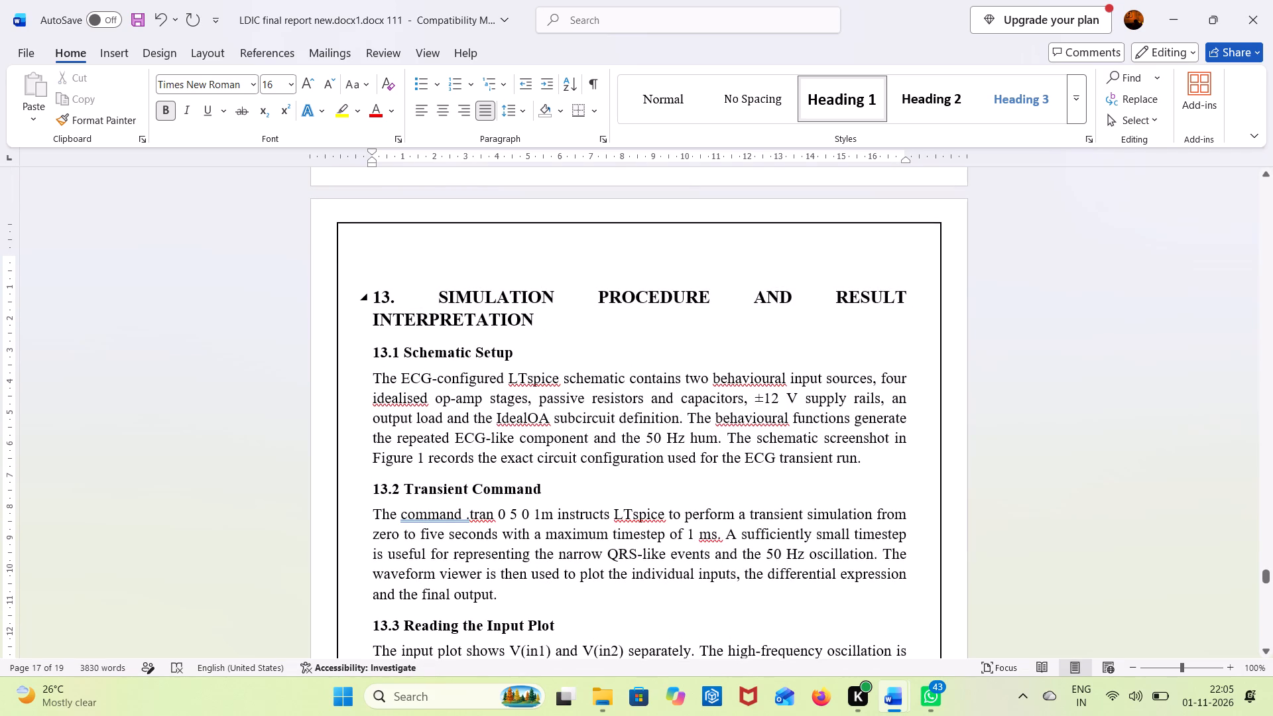
{"action": "key", "text": "BackSpace"}
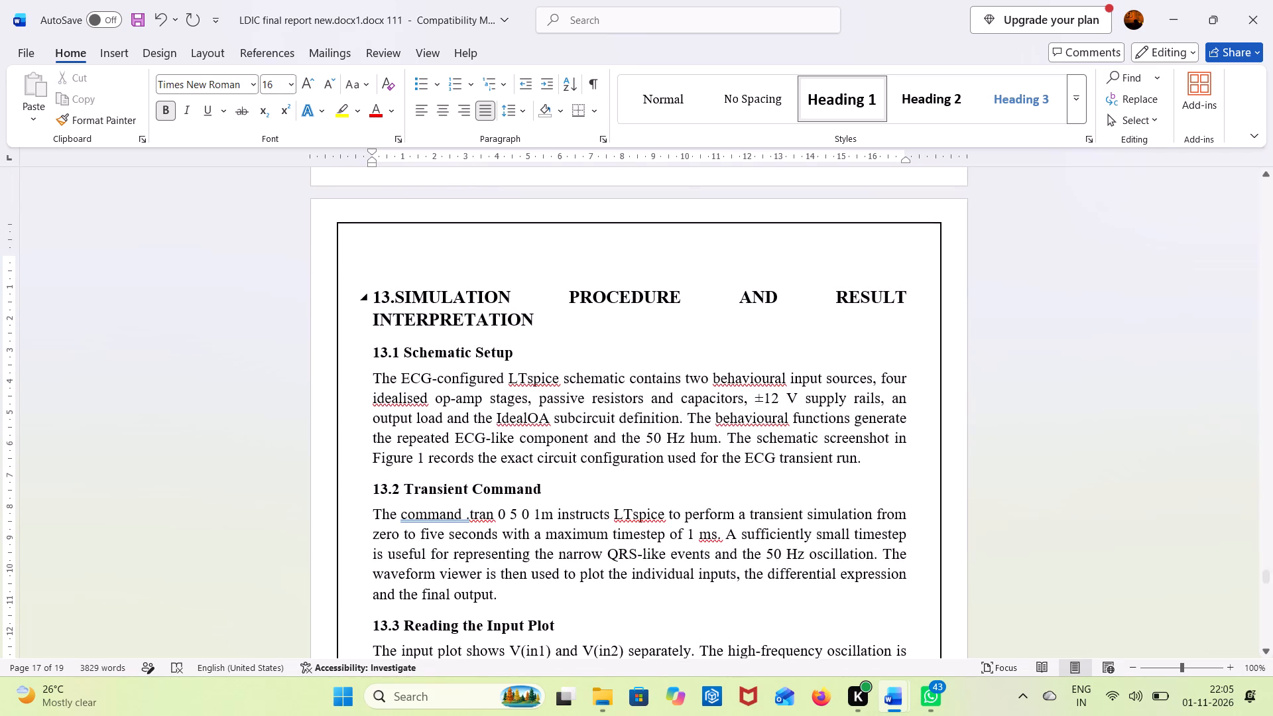
{"action": "left_click", "coordinate": [573, 296]}
{"action": "key", "text": "BackSpace"}
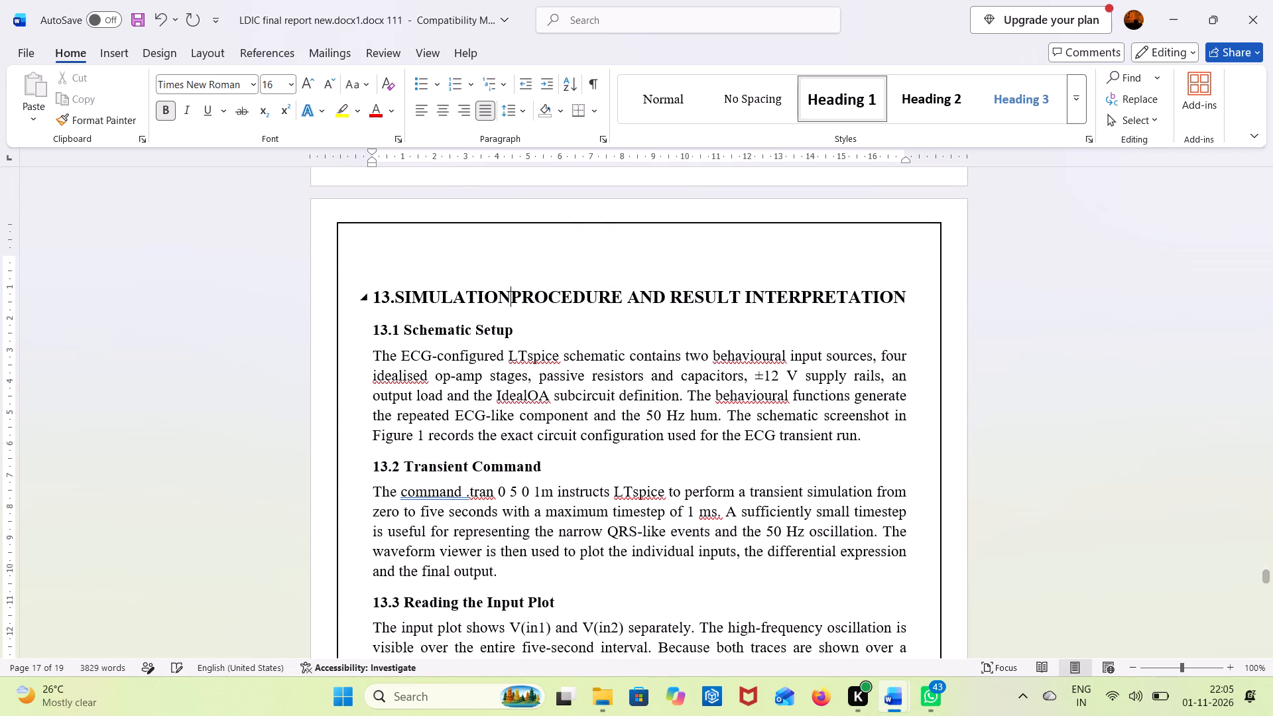
{"action": "key", "text": "space"}
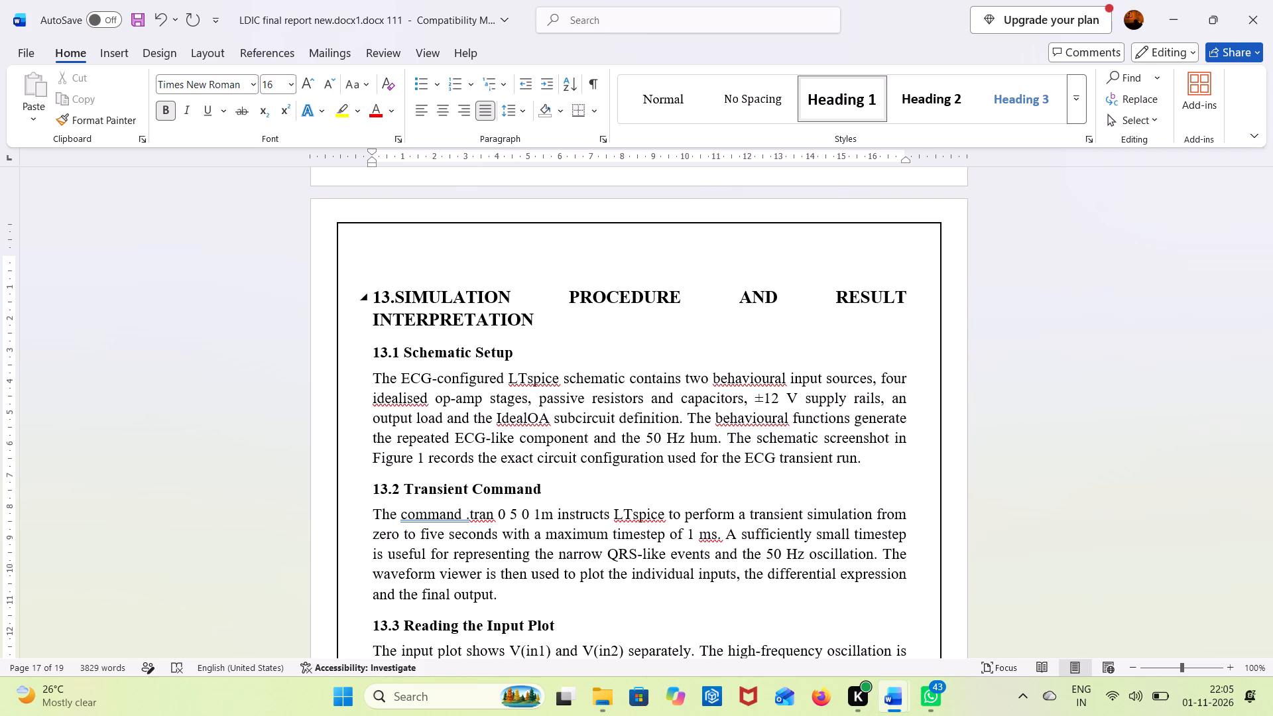
Reduce the section 13 heading text SIMULATION PROCEDURE AND RESULT INTERPRETATION to 14 pt, leaving out its number.
{"action": "left_click_drag", "start_coordinate": [554, 329], "coordinate": [529, 315]}
{"action": "left_click_drag", "start_coordinate": [529, 315], "coordinate": [387, 294]}
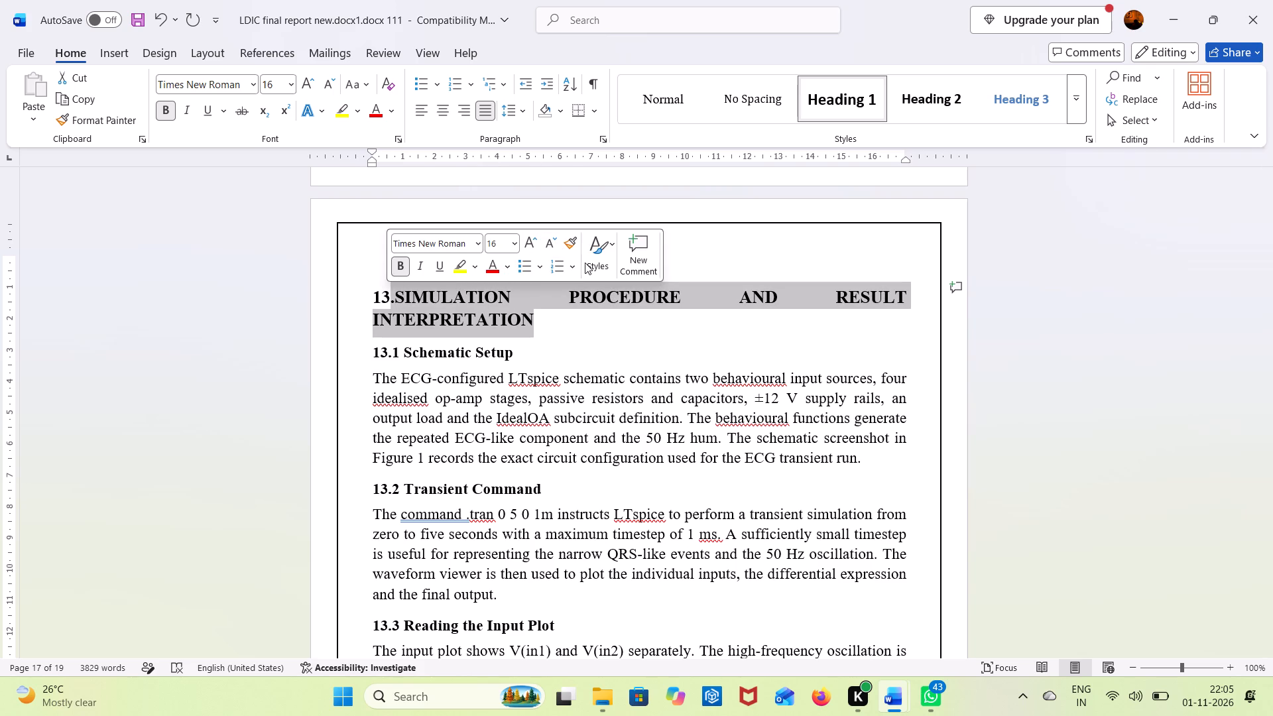
{"action": "left_click", "coordinate": [560, 243]}
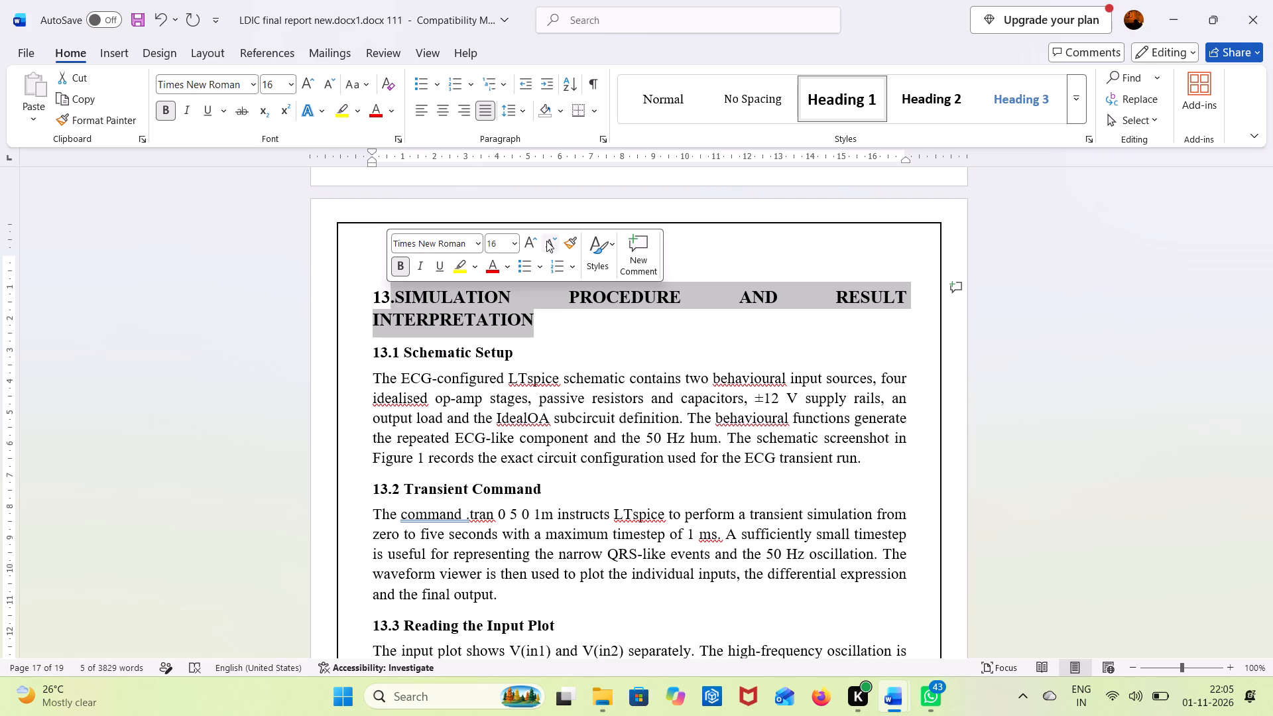
{"action": "left_click", "coordinate": [552, 240]}
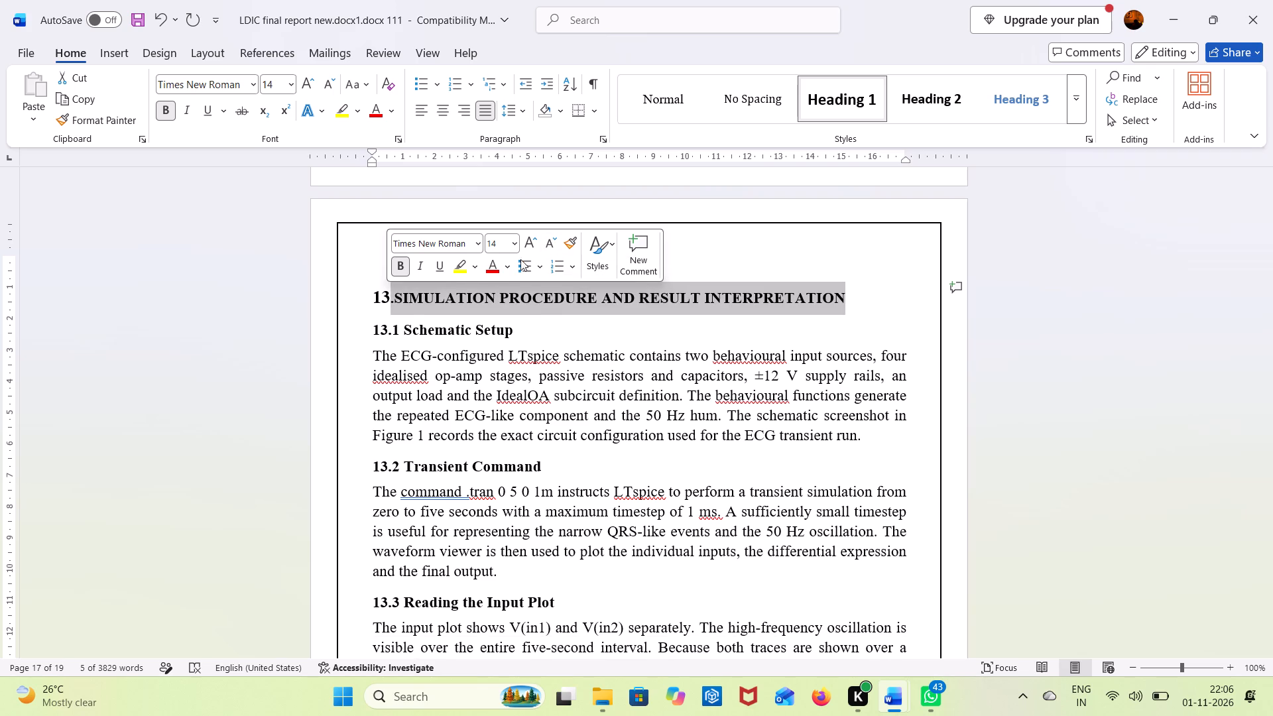
{"action": "left_click", "coordinate": [267, 284]}
{"action": "left_click", "coordinate": [170, 442]}
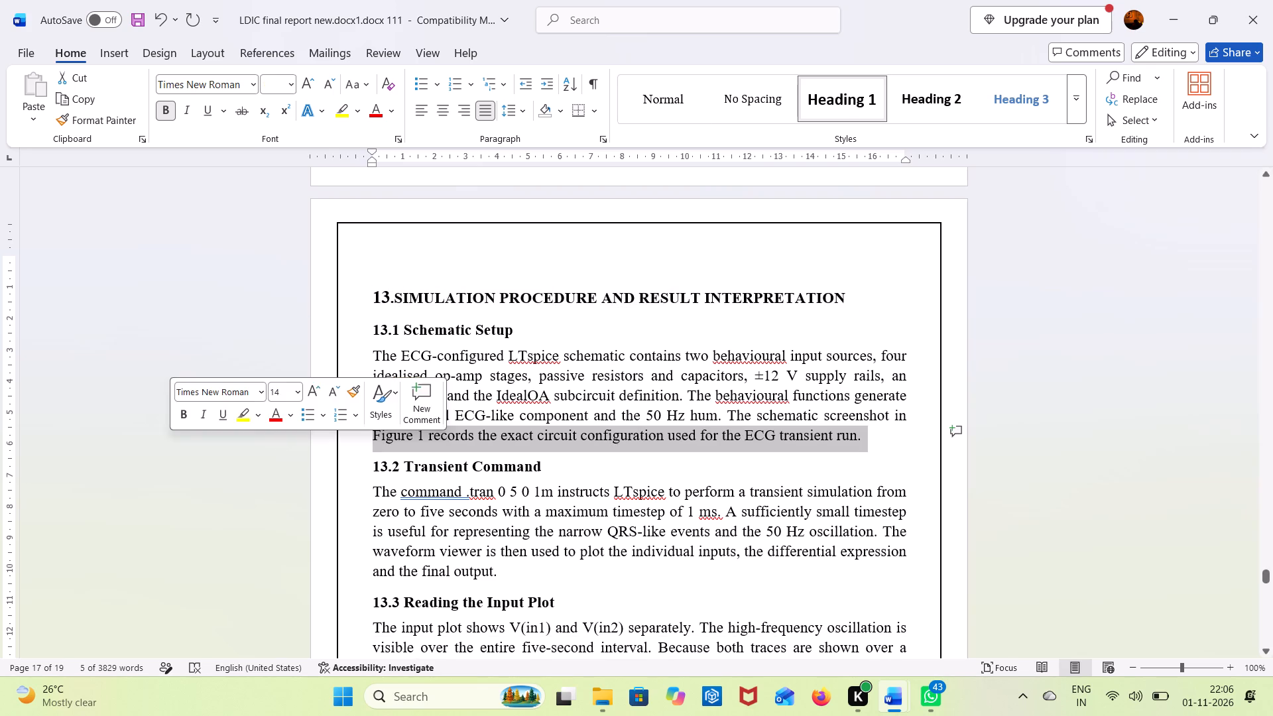
Reduce the font size of the 12. DETAILED CIRCUIT OPERATION heading to 14 pt.
{"action": "scroll", "coordinate": [386, 393], "scroll_direction": "down", "scroll_amount": 11}
{"action": "scroll", "coordinate": [434, 369], "scroll_direction": "down", "scroll_amount": 6}
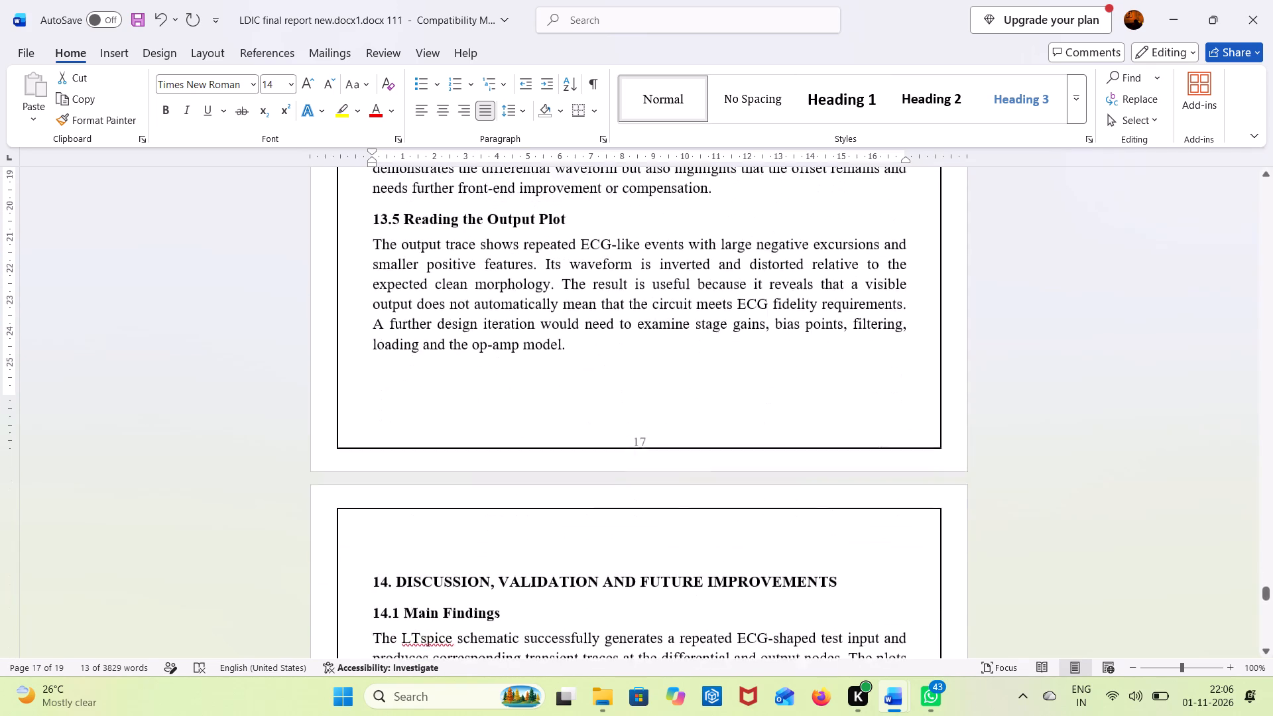
{"action": "scroll", "coordinate": [434, 370], "scroll_direction": "down", "scroll_amount": 8}
{"action": "scroll", "coordinate": [436, 359], "scroll_direction": "up", "scroll_amount": 10}
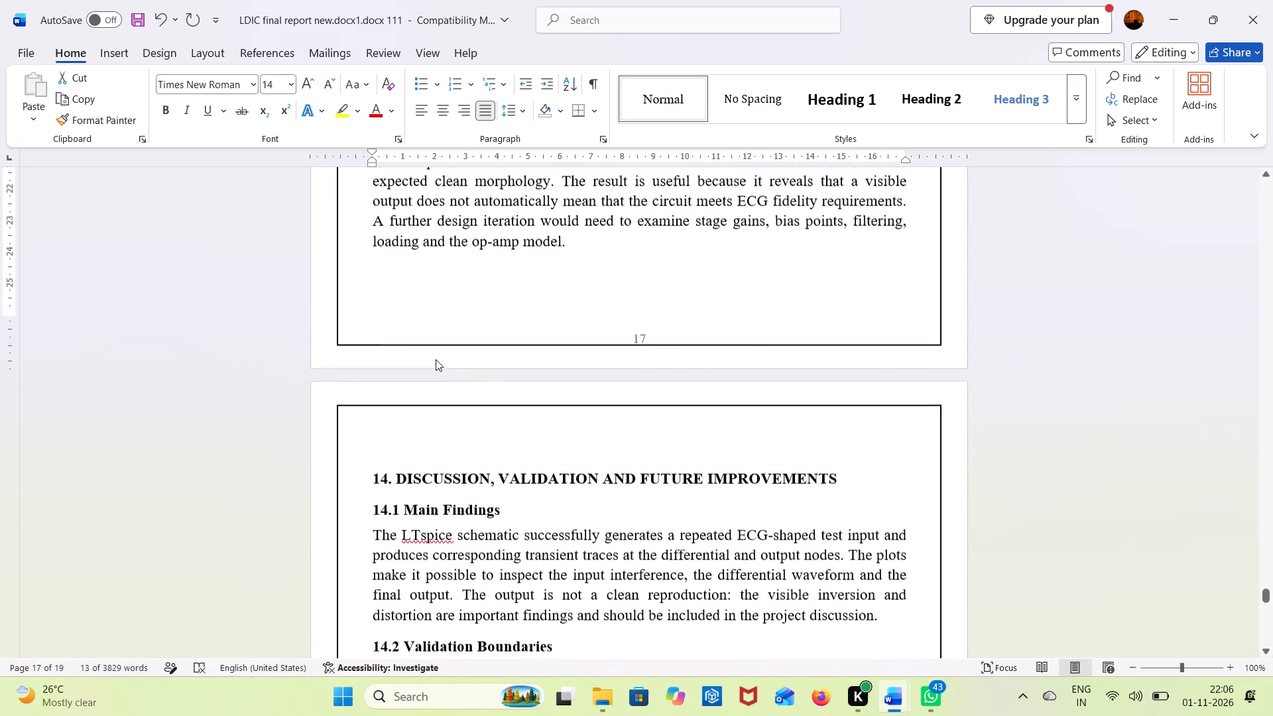
{"action": "scroll", "coordinate": [436, 359], "scroll_direction": "up", "scroll_amount": 20}
{"action": "scroll", "coordinate": [436, 359], "scroll_direction": "up", "scroll_amount": 14}
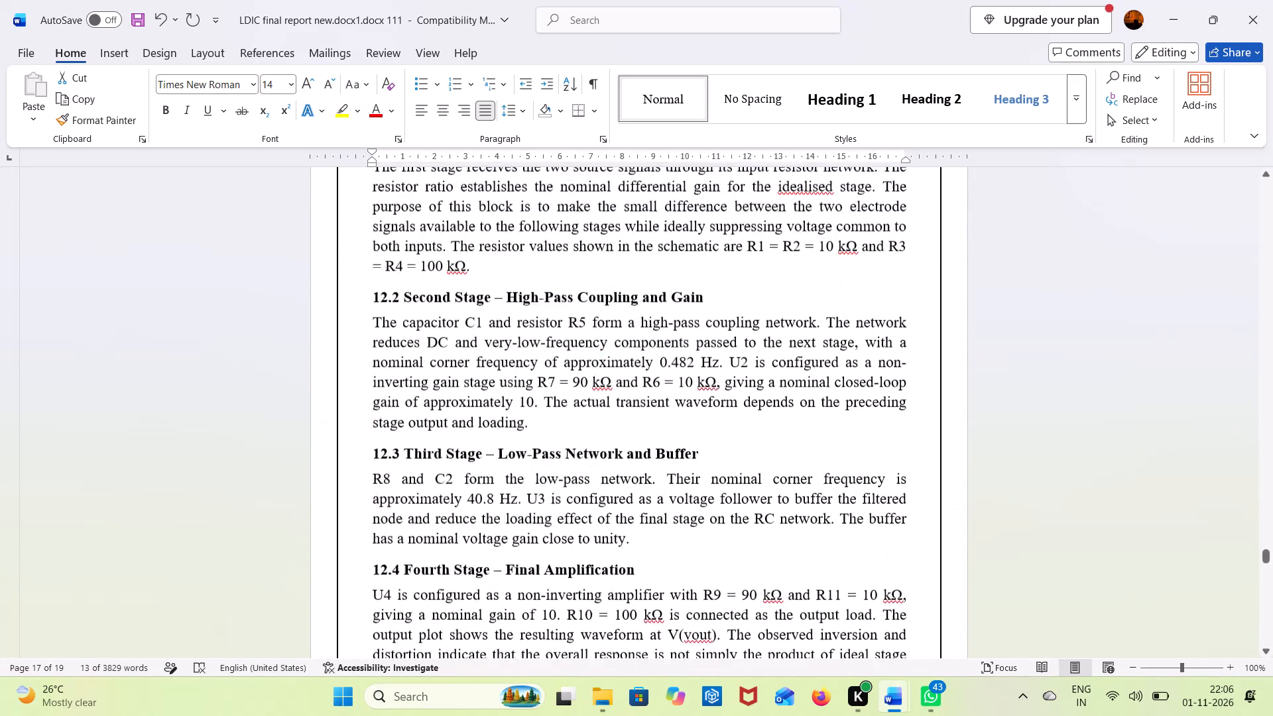
{"action": "scroll", "coordinate": [436, 360], "scroll_direction": "up", "scroll_amount": 7}
{"action": "left_click_drag", "start_coordinate": [720, 381], "coordinate": [477, 376]}
{"action": "left_click", "coordinate": [336, 83]}
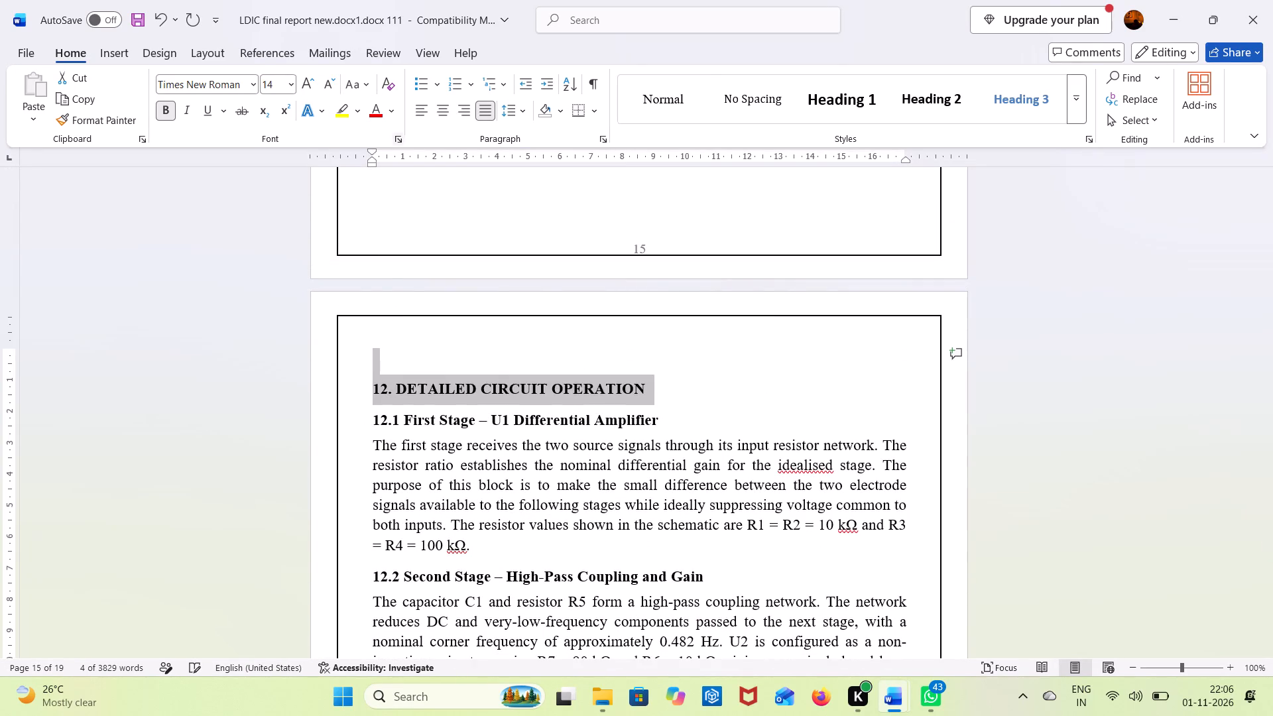
Reduce the font size of the 11. INTERFERENCE MODEL AND DIFFERENTIAL SIGNAL heading to 14 pt.
{"action": "scroll", "coordinate": [471, 221], "scroll_direction": "down", "scroll_amount": 5}
{"action": "scroll", "coordinate": [486, 237], "scroll_direction": "up", "scroll_amount": 20}
{"action": "scroll", "coordinate": [486, 237], "scroll_direction": "up", "scroll_amount": 5}
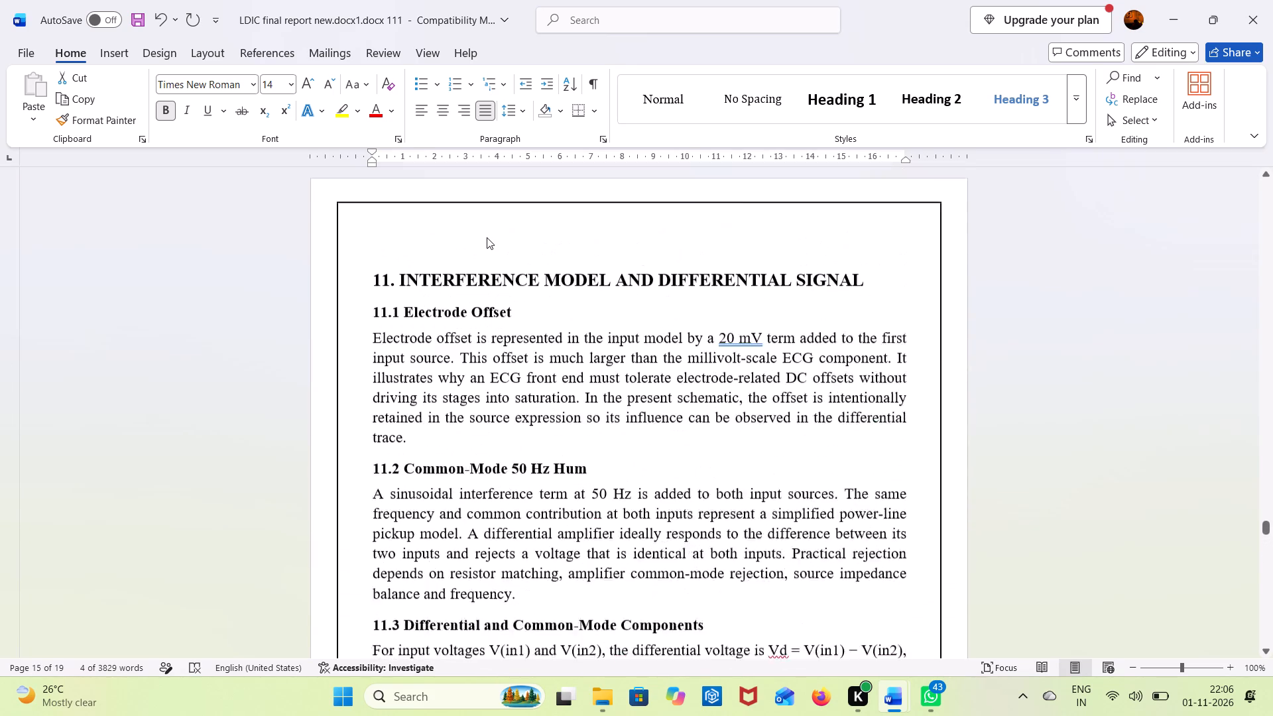
{"action": "scroll", "coordinate": [487, 237], "scroll_direction": "up", "scroll_amount": 4}
{"action": "left_click_drag", "start_coordinate": [877, 402], "coordinate": [345, 406]}
{"action": "right_click_drag", "start_coordinate": [409, 408], "coordinate": [345, 406]}
{"action": "left_click", "coordinate": [333, 86]}
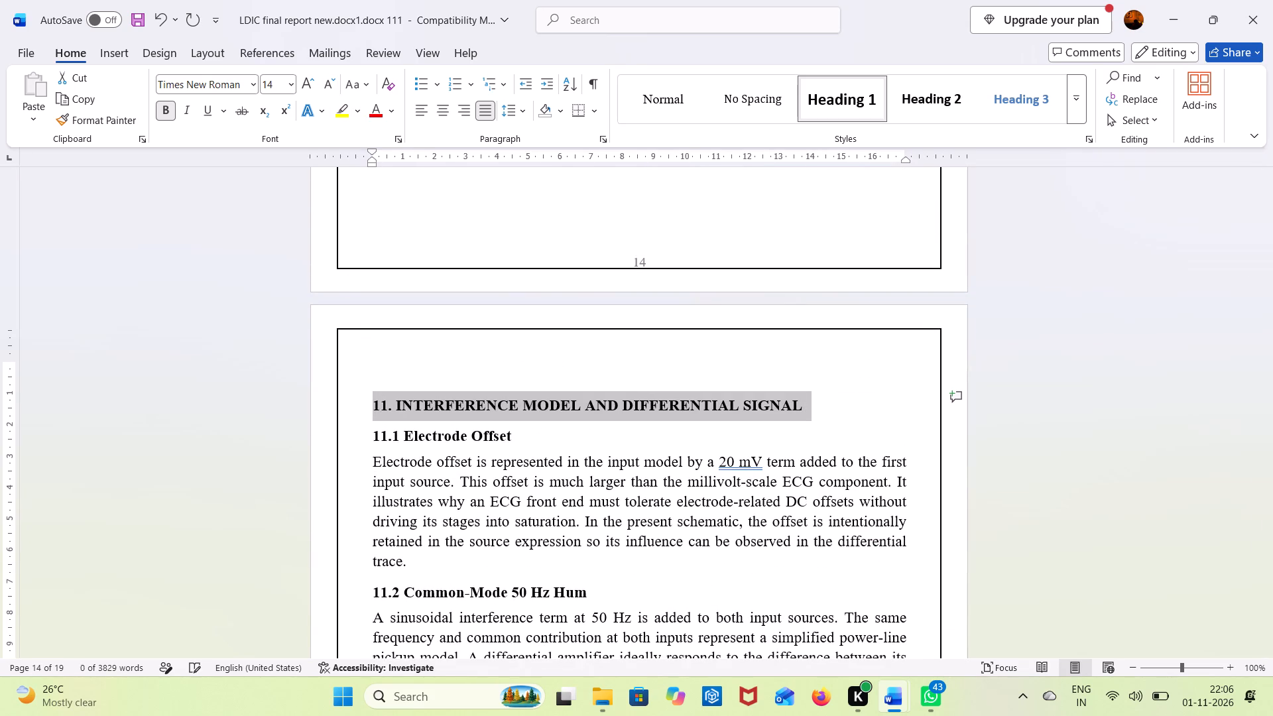
Reduce the font size of the 10. DETAILED ECG WAVEFORM THEORY heading to 14 pt.
{"action": "scroll", "coordinate": [432, 304], "scroll_direction": "up", "scroll_amount": 20}
{"action": "scroll", "coordinate": [432, 304], "scroll_direction": "up", "scroll_amount": 4}
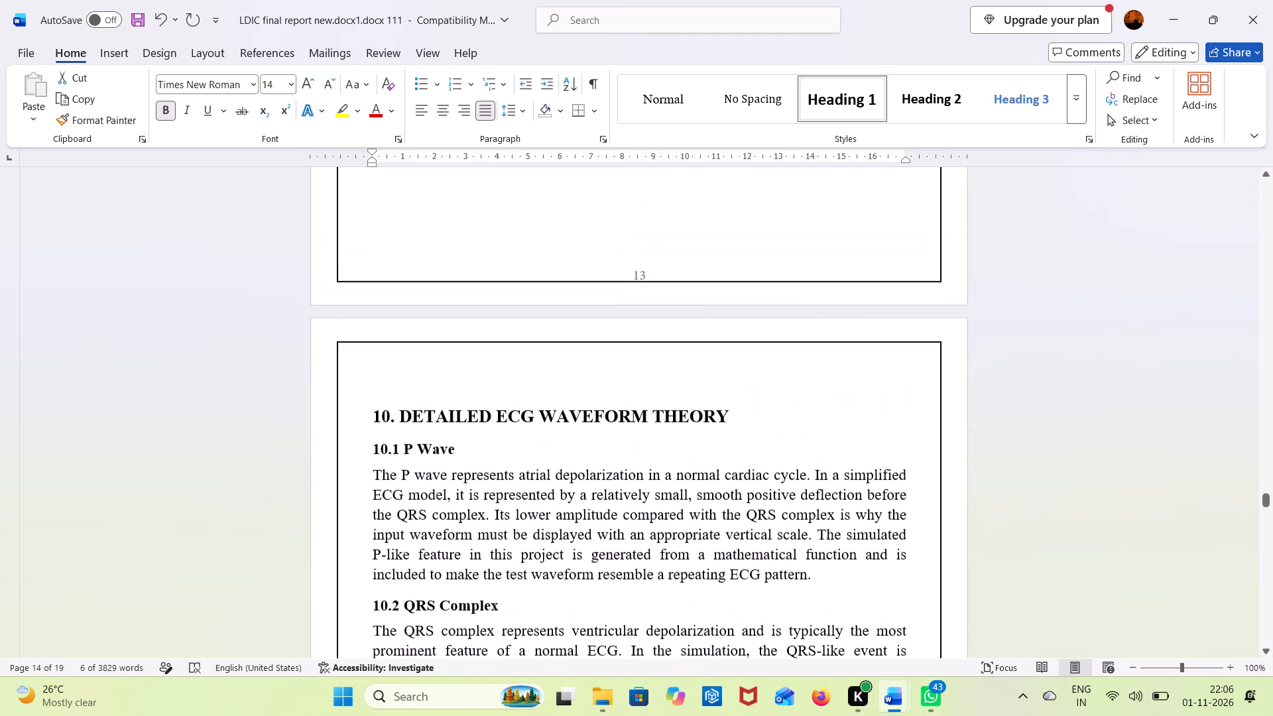
{"action": "left_click_drag", "start_coordinate": [740, 408], "coordinate": [361, 420]}
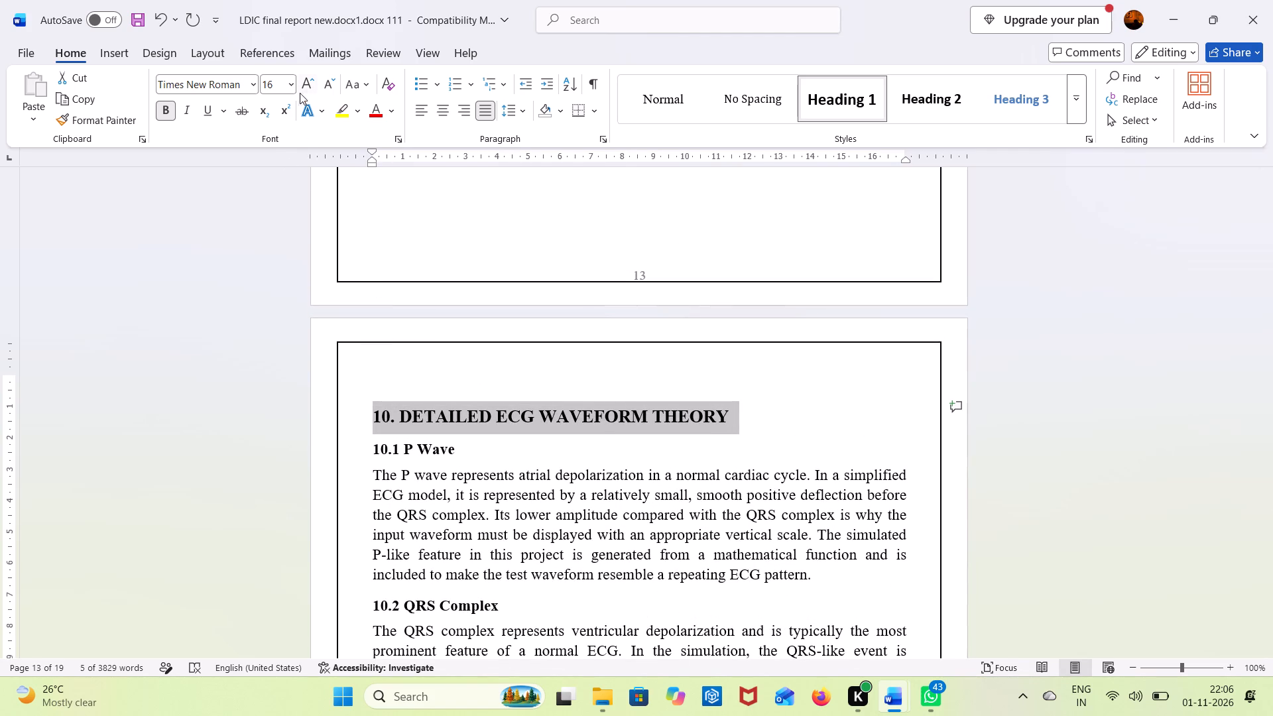
{"action": "left_click", "coordinate": [330, 85]}
Reduce the font size of the 9. CONCLUSION heading and the blank line above it to 14 pt.
{"action": "scroll", "coordinate": [379, 296], "scroll_direction": "up", "scroll_amount": 13}
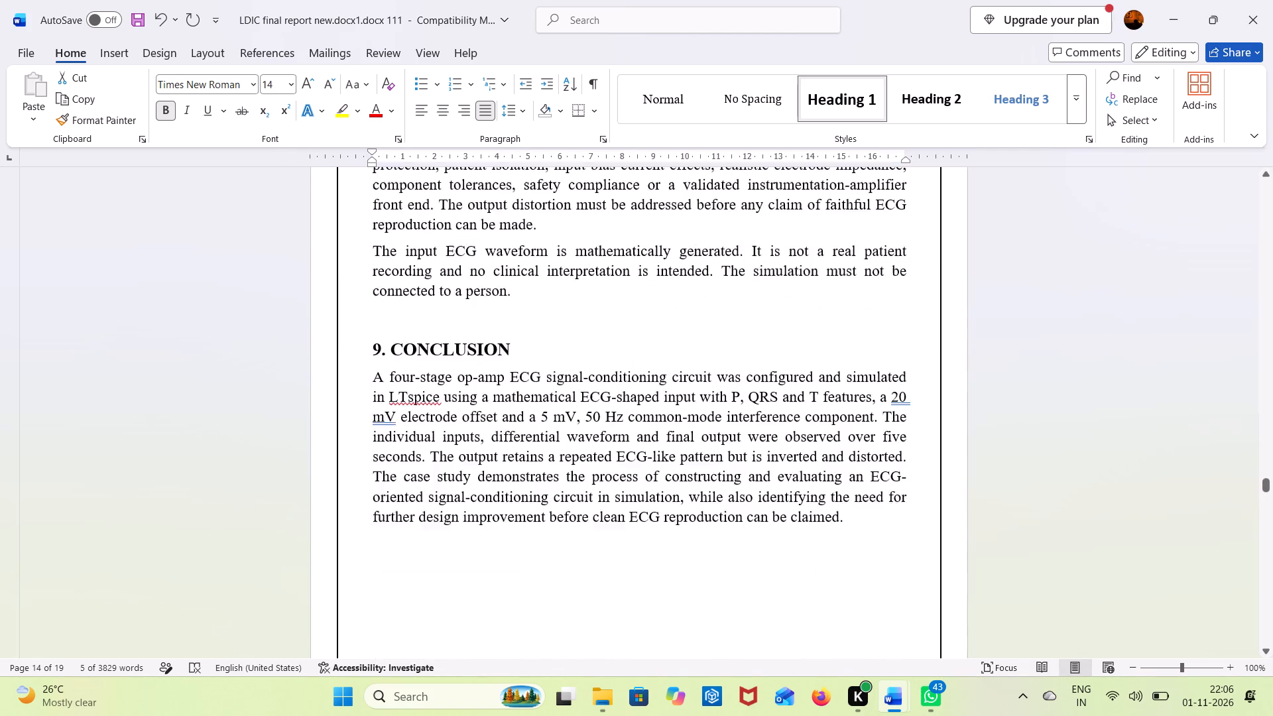
{"action": "scroll", "coordinate": [379, 297], "scroll_direction": "up", "scroll_amount": 5}
{"action": "left_click_drag", "start_coordinate": [518, 491], "coordinate": [515, 489]}
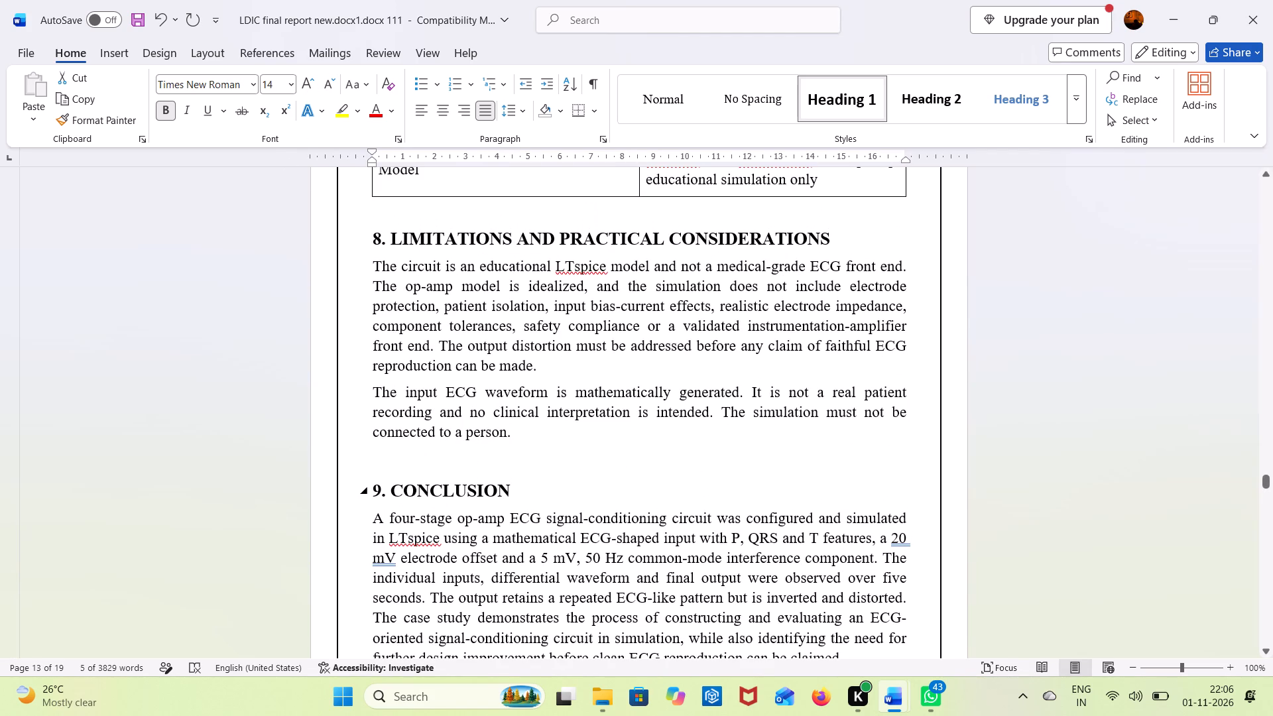
{"action": "left_click_drag", "start_coordinate": [515, 489], "coordinate": [315, 471]}
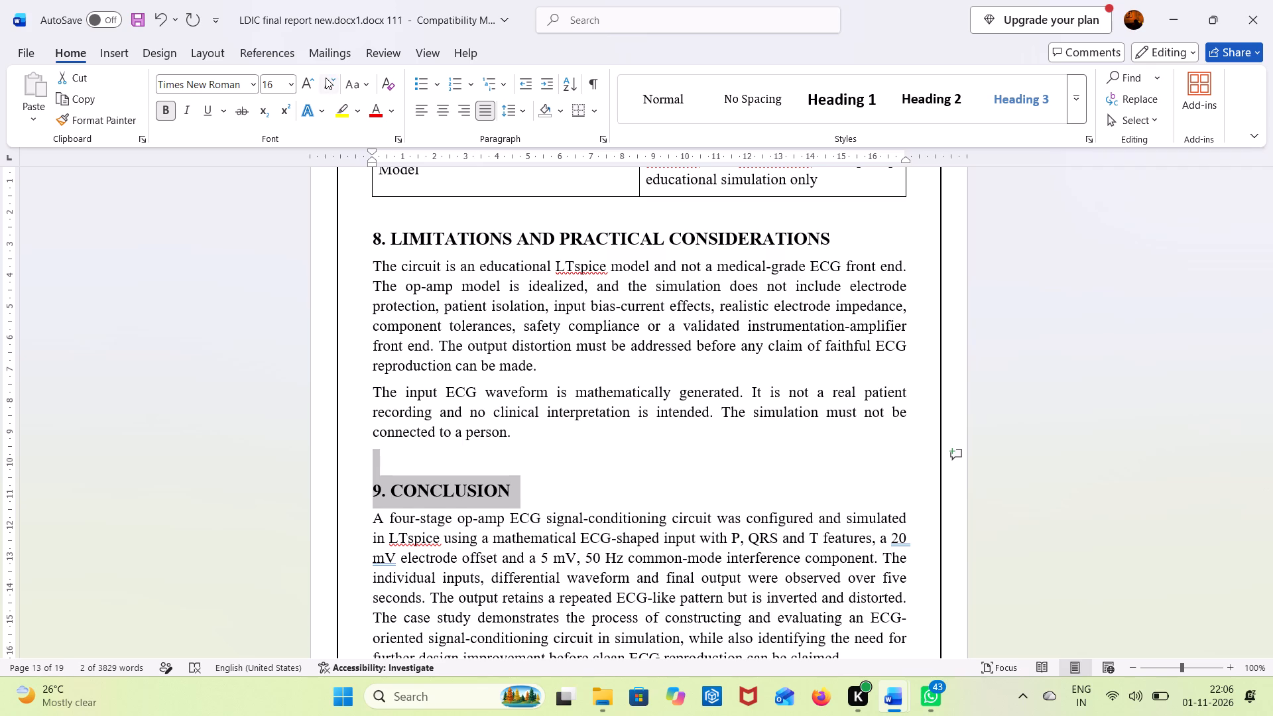
{"action": "left_click", "coordinate": [326, 78]}
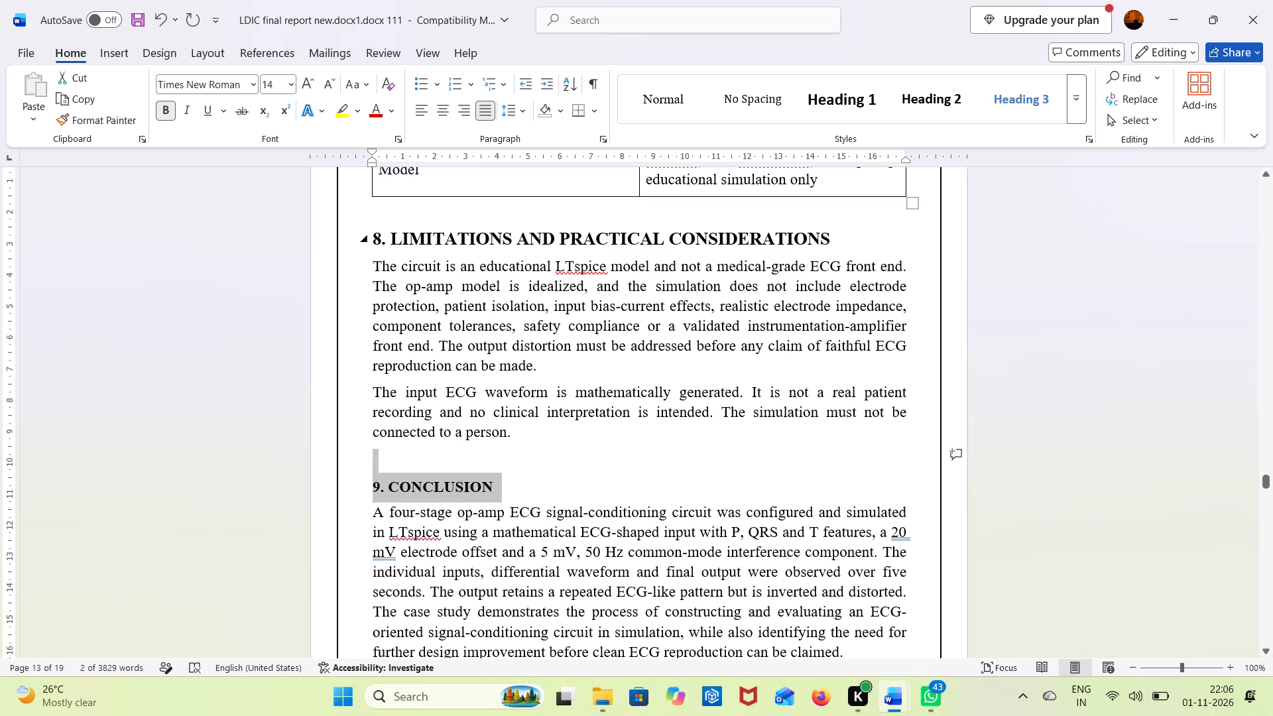
Reduce the font size of the 8. LIMITATIONS AND PRACTICAL CONSIDERATIONS heading to 14 pt.
{"action": "left_click_drag", "start_coordinate": [845, 245], "coordinate": [332, 239]}
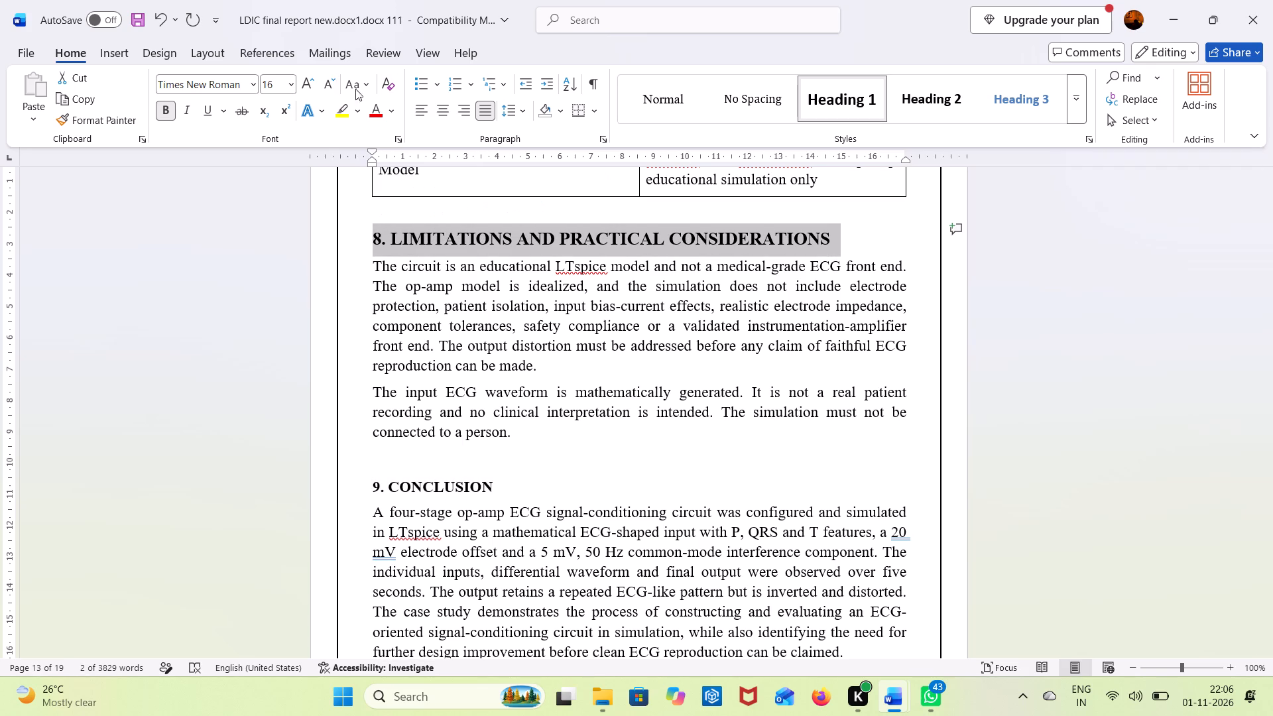
{"action": "left_click", "coordinate": [327, 79]}
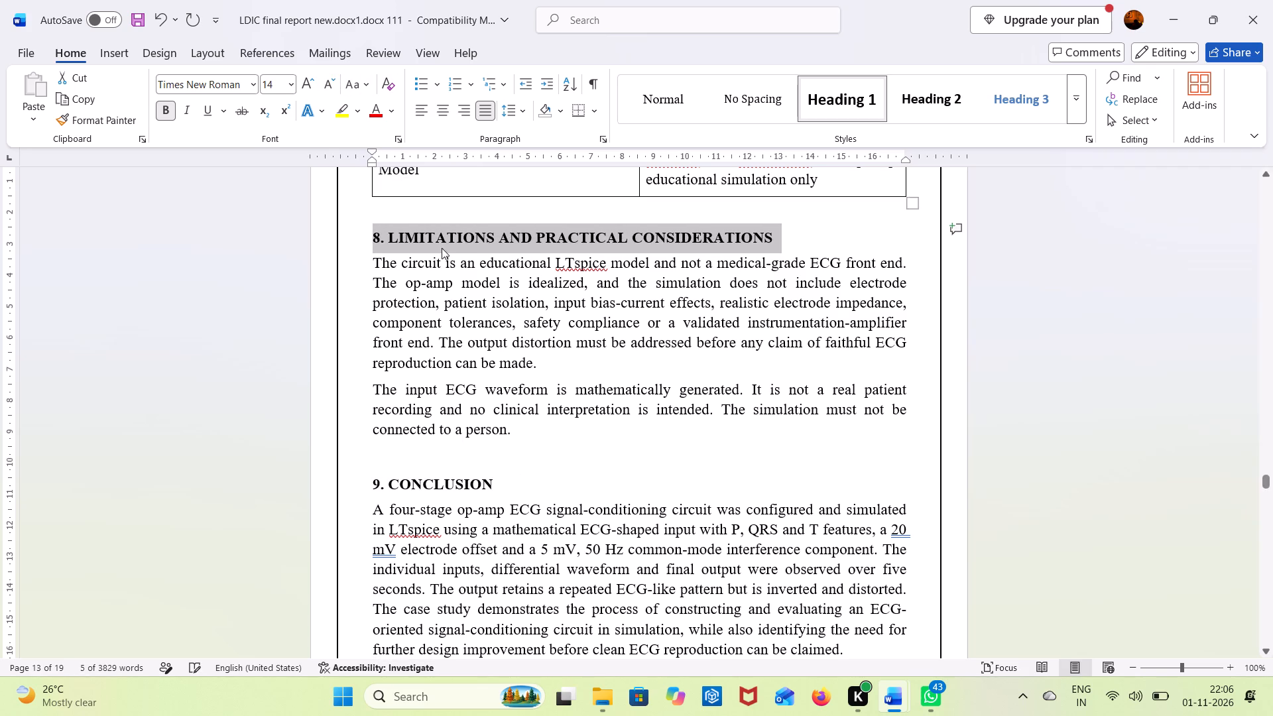
Review the formatting of the body sections from 8. LIMITATIONS back to the design specifications table, including figures and tables.
{"action": "scroll", "coordinate": [442, 249], "scroll_direction": "up", "scroll_amount": 17}
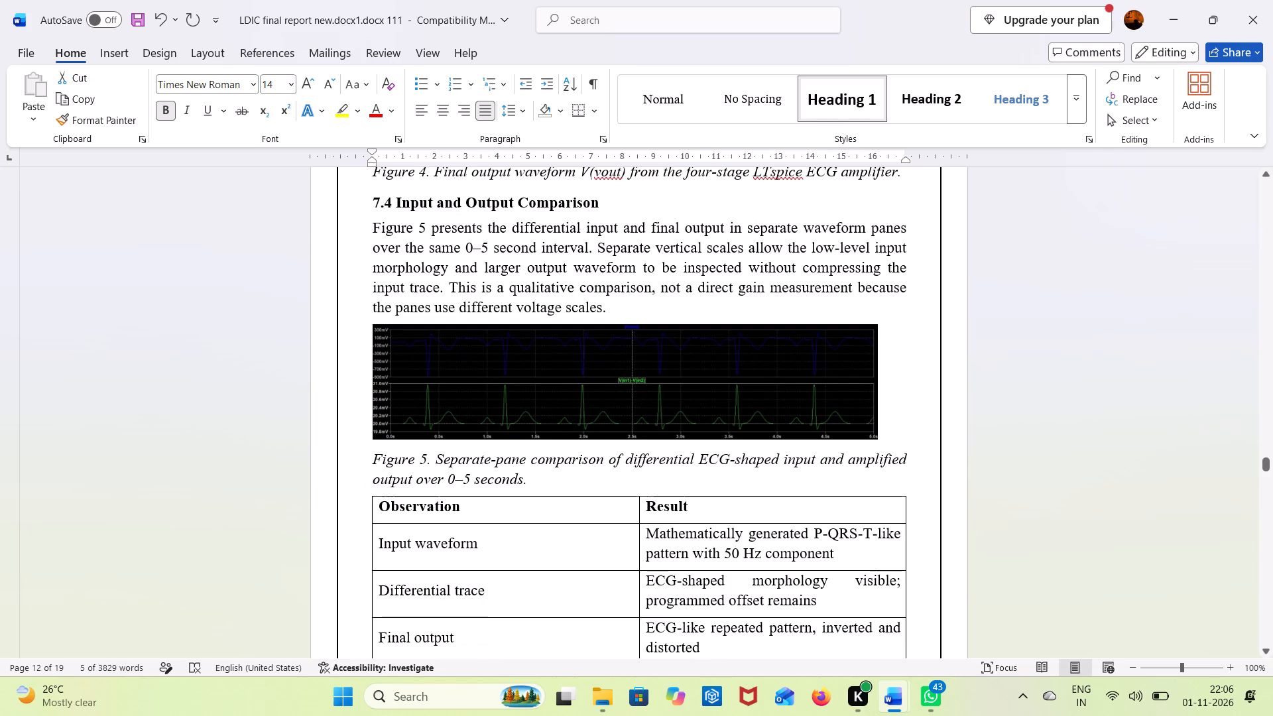
{"action": "left_click", "coordinate": [446, 249]}
{"action": "scroll", "coordinate": [333, 339], "scroll_direction": "down", "scroll_amount": 1}
{"action": "scroll", "coordinate": [333, 339], "scroll_direction": "up", "scroll_amount": 6}
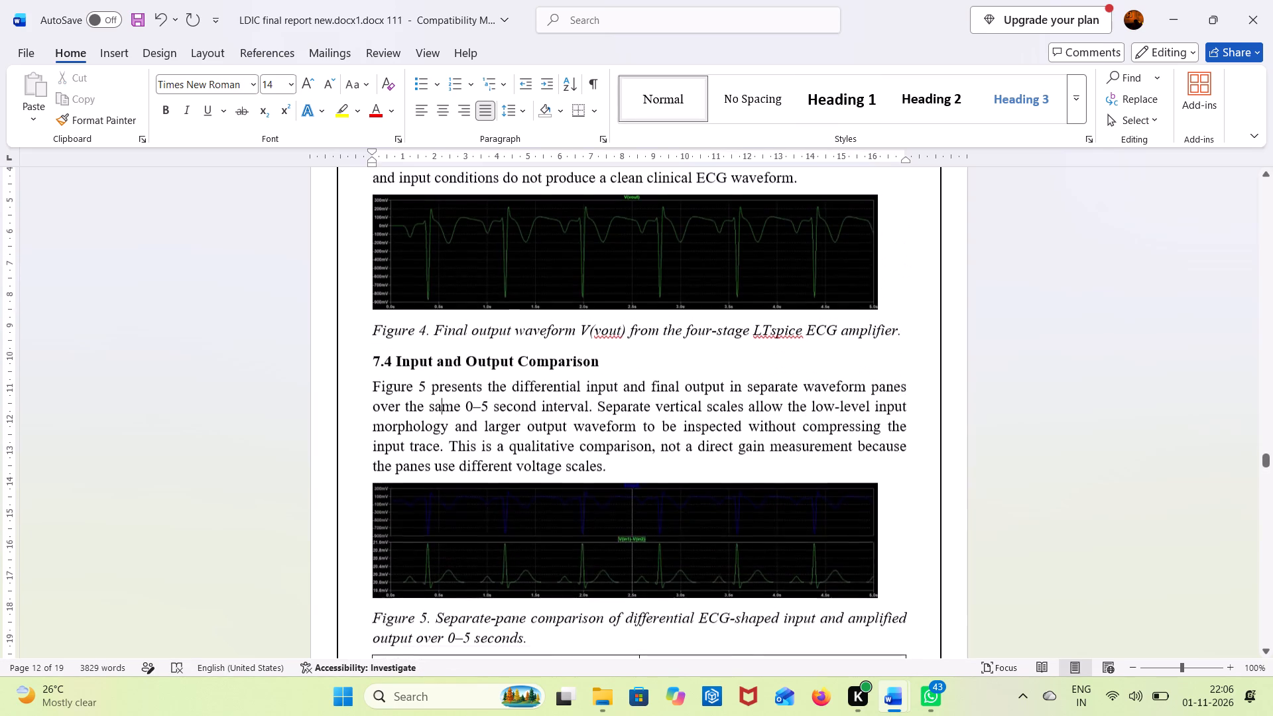
{"action": "right_click", "coordinate": [333, 339]}
{"action": "scroll", "coordinate": [333, 338], "scroll_direction": "up", "scroll_amount": 3}
{"action": "left_click", "coordinate": [259, 320]}
{"action": "scroll", "coordinate": [337, 312], "scroll_direction": "up", "scroll_amount": 14}
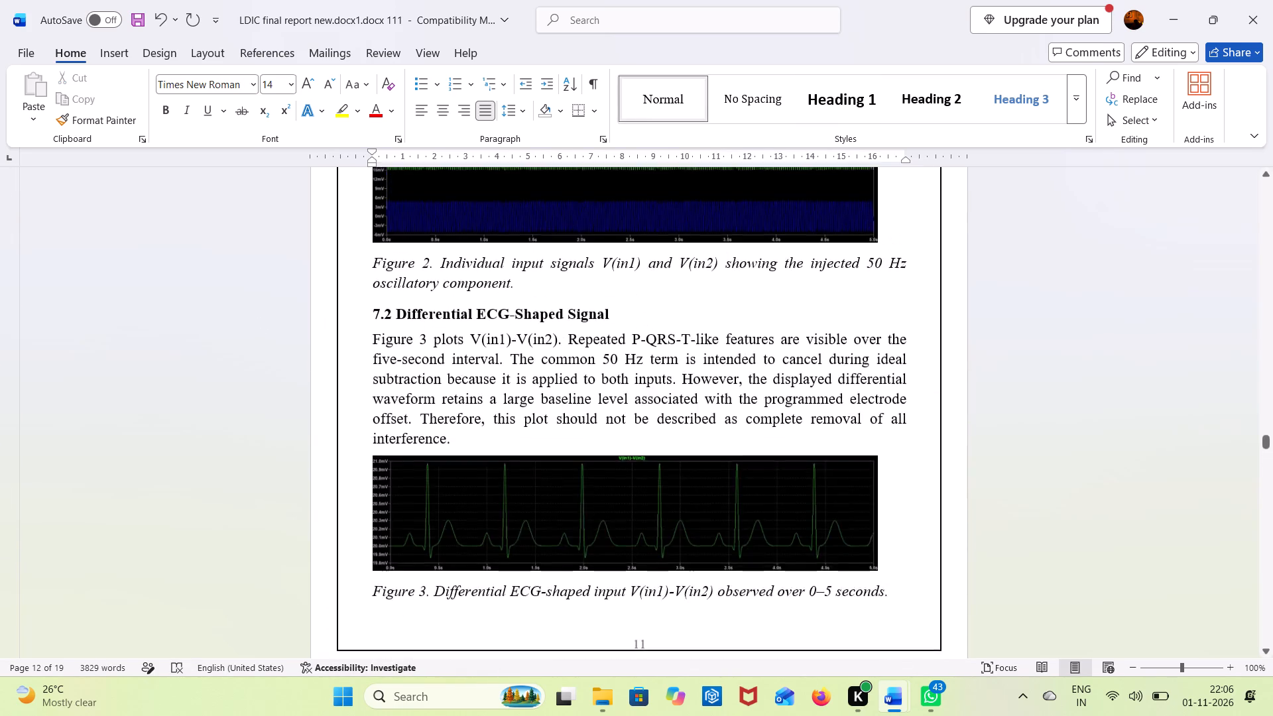
{"action": "scroll", "coordinate": [335, 312], "scroll_direction": "up", "scroll_amount": 13}
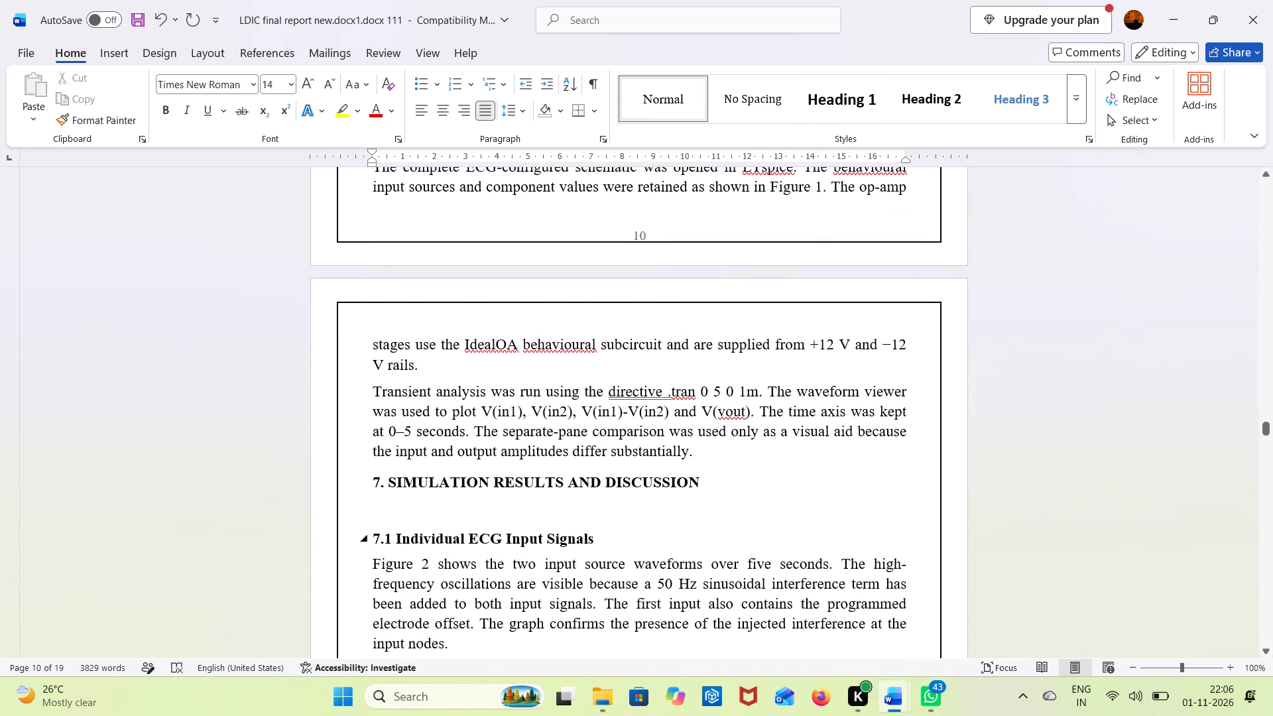
{"action": "scroll", "coordinate": [694, 471], "scroll_direction": "up", "scroll_amount": 15}
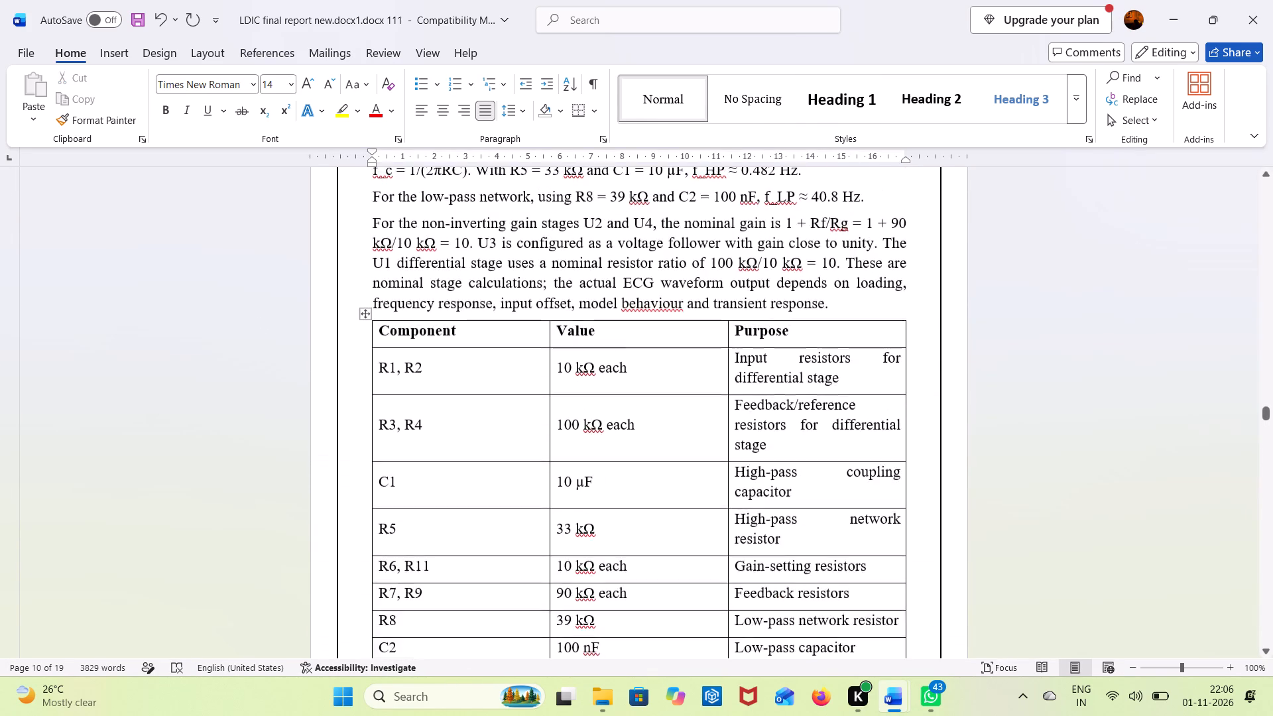
{"action": "scroll", "coordinate": [694, 471], "scroll_direction": "up", "scroll_amount": 9}
{"action": "scroll", "coordinate": [694, 471], "scroll_direction": "up", "scroll_amount": 16}
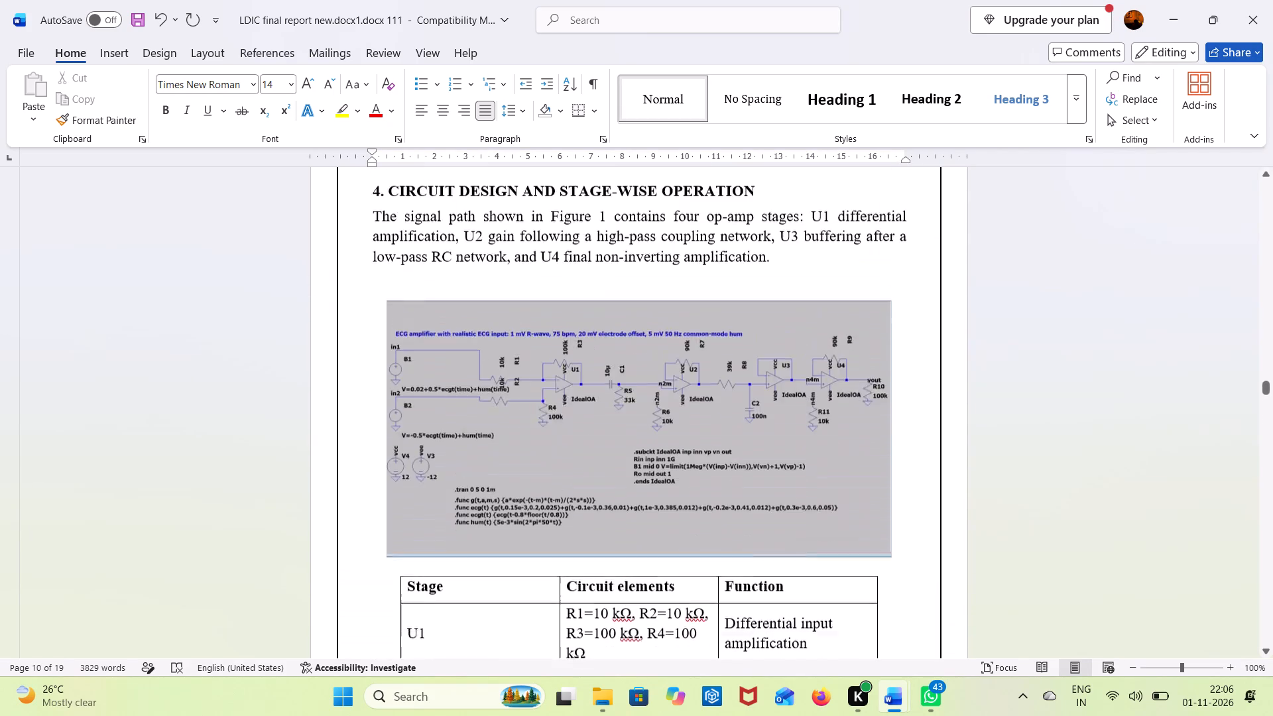
{"action": "scroll", "coordinate": [694, 471], "scroll_direction": "up", "scroll_amount": 19}
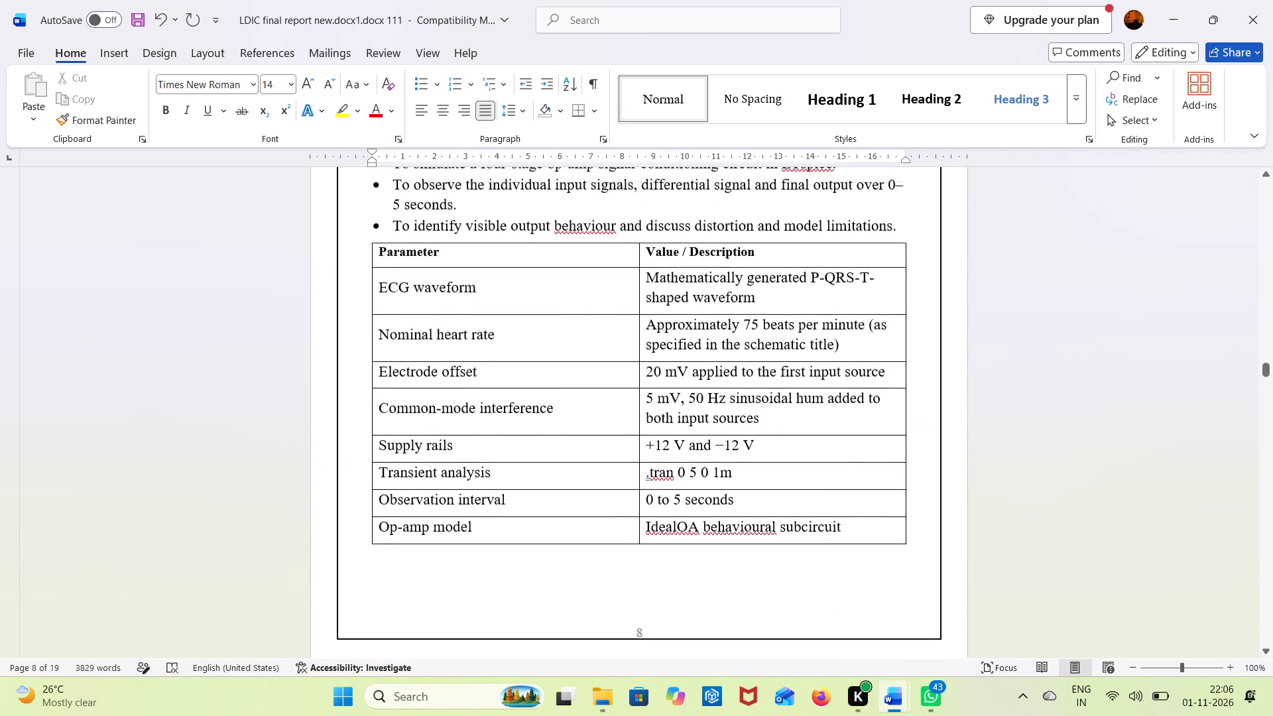
Review the front matter from the list of tables back through the contents, acknowledgement and declaration to the cover page.
{"action": "scroll", "coordinate": [688, 474], "scroll_direction": "up", "scroll_amount": 2}
{"action": "scroll", "coordinate": [688, 474], "scroll_direction": "up", "scroll_amount": 20}
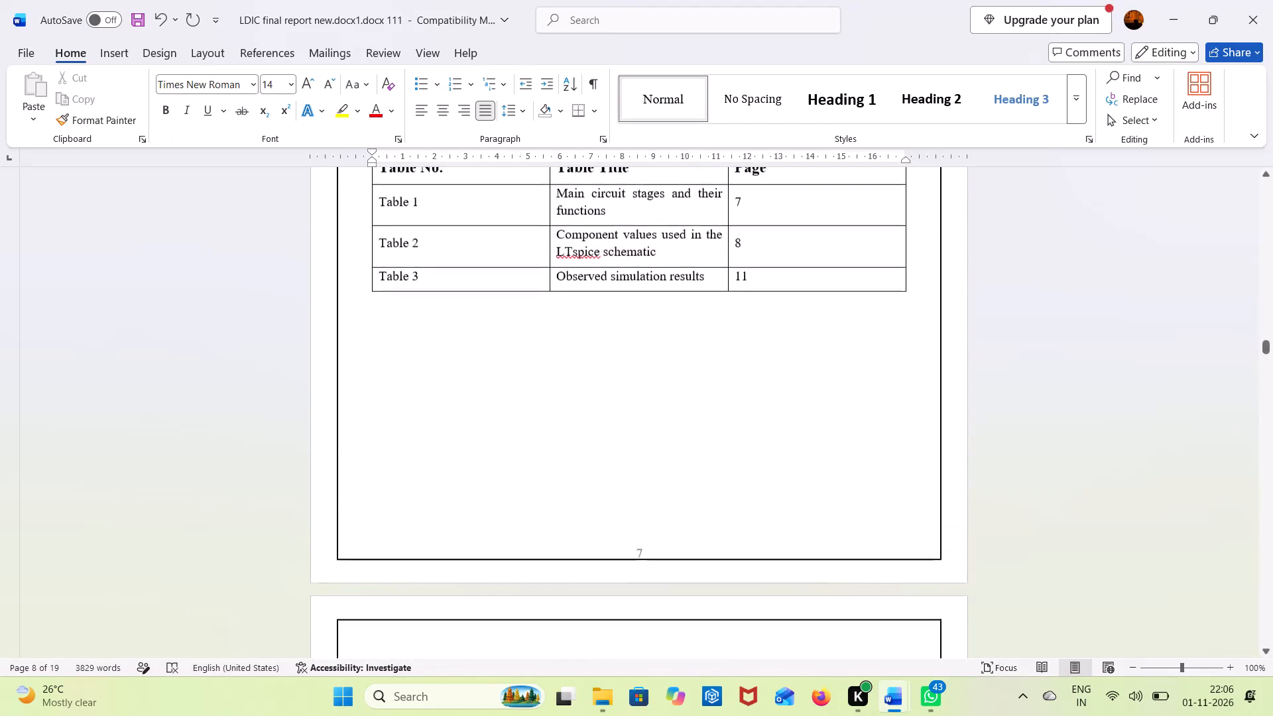
{"action": "scroll", "coordinate": [688, 474], "scroll_direction": "up", "scroll_amount": 15}
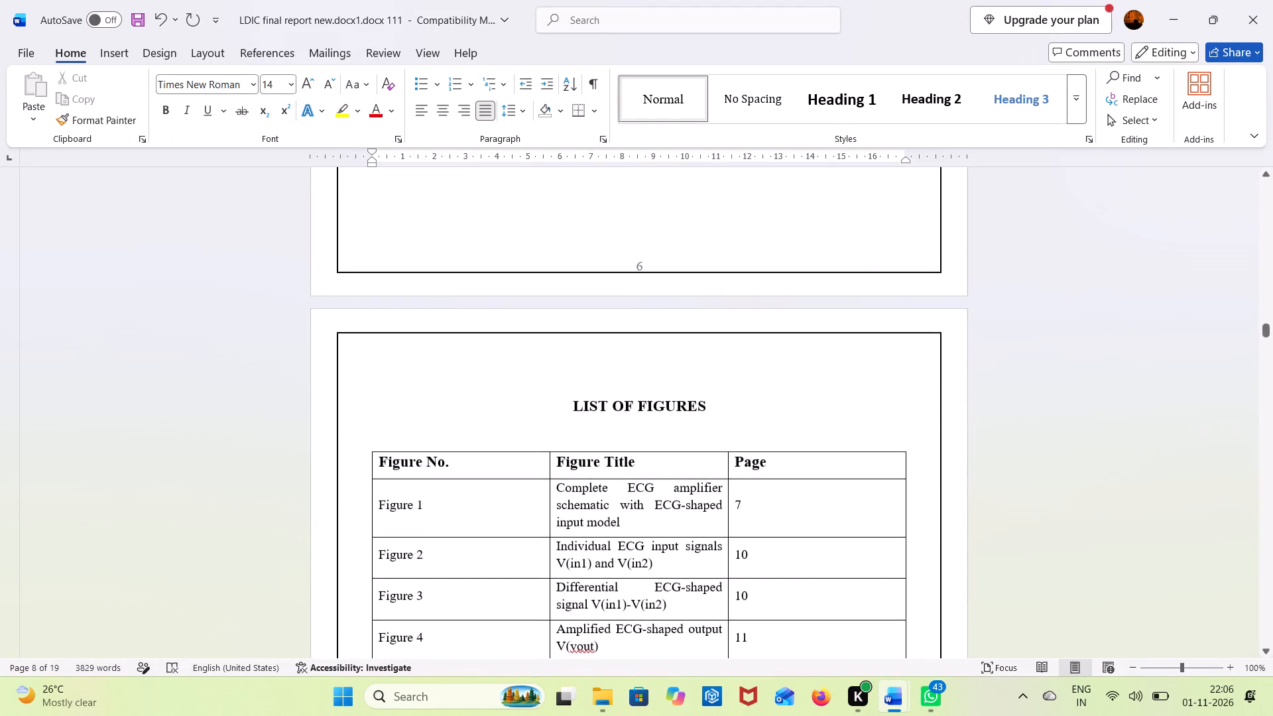
{"action": "scroll", "coordinate": [687, 474], "scroll_direction": "down", "scroll_amount": 6}
{"action": "scroll", "coordinate": [687, 474], "scroll_direction": "up", "scroll_amount": 20}
{"action": "scroll", "coordinate": [687, 474], "scroll_direction": "up", "scroll_amount": 5}
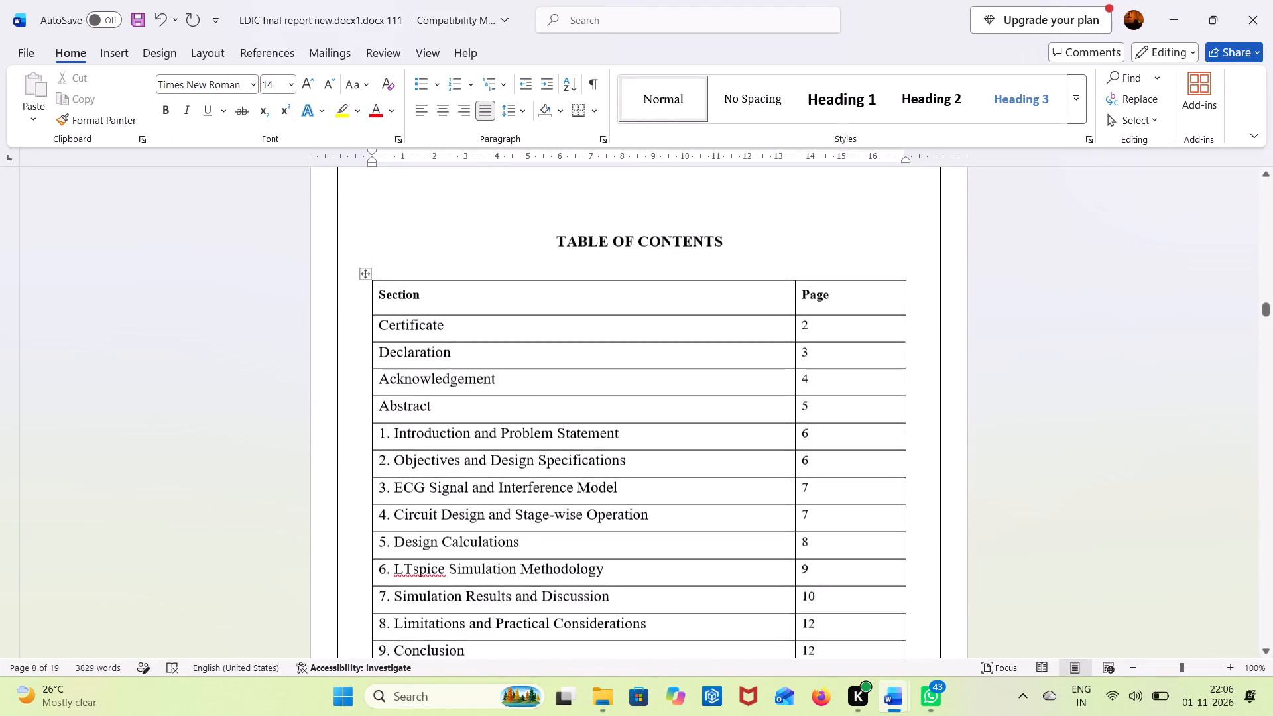
{"action": "scroll", "coordinate": [687, 474], "scroll_direction": "up", "scroll_amount": 20}
{"action": "scroll", "coordinate": [687, 474], "scroll_direction": "up", "scroll_amount": 18}
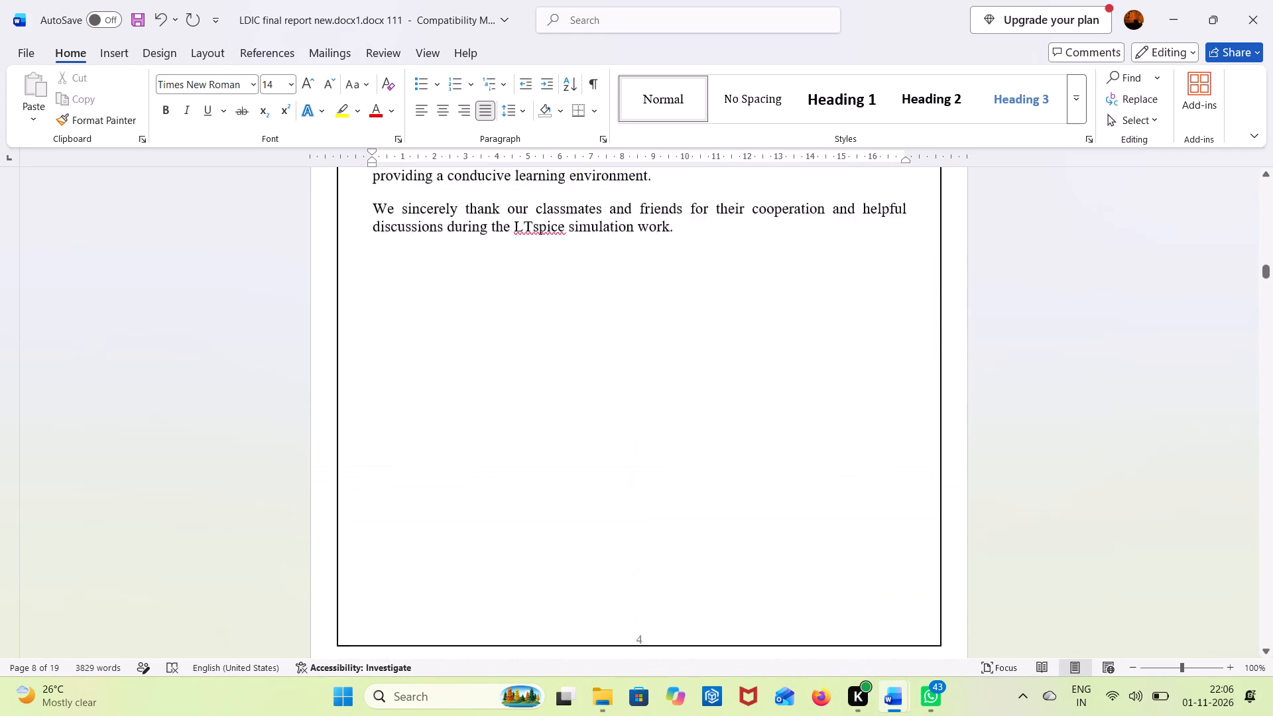
{"action": "scroll", "coordinate": [687, 474], "scroll_direction": "up", "scroll_amount": 2}
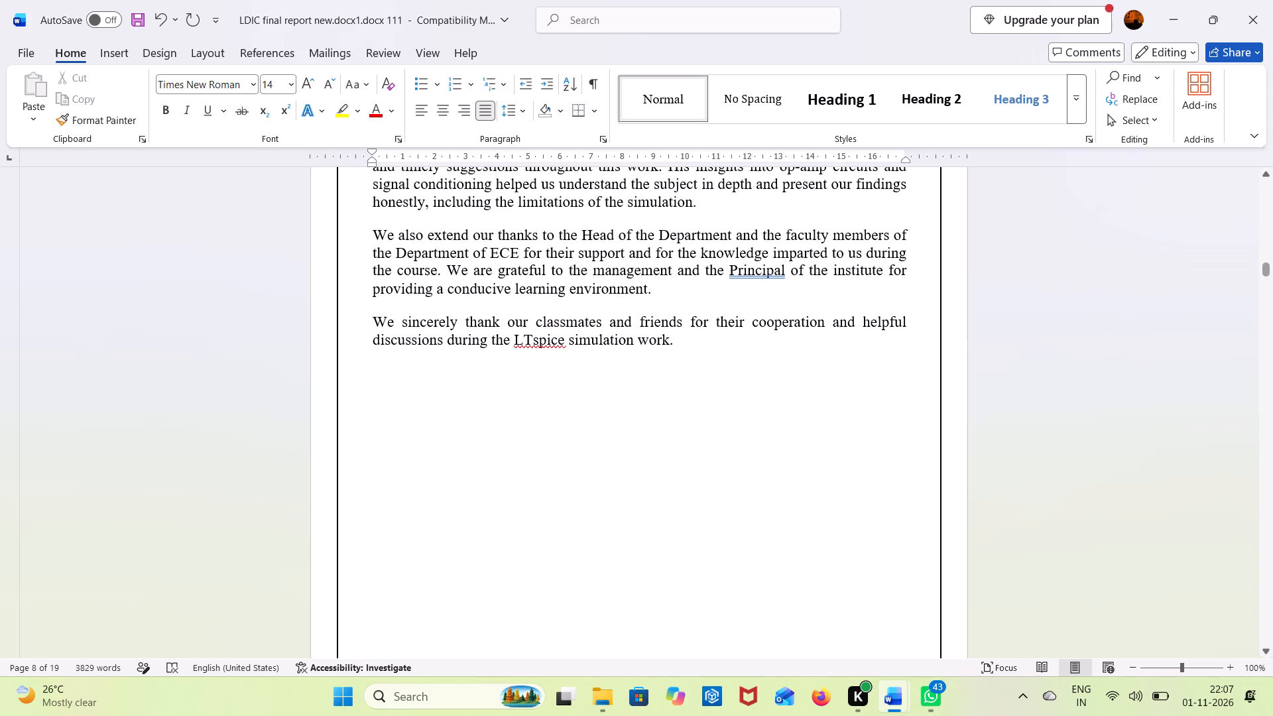
{"action": "scroll", "coordinate": [506, 499], "scroll_direction": "up", "scroll_amount": 20}
{"action": "scroll", "coordinate": [506, 499], "scroll_direction": "up", "scroll_amount": 4}
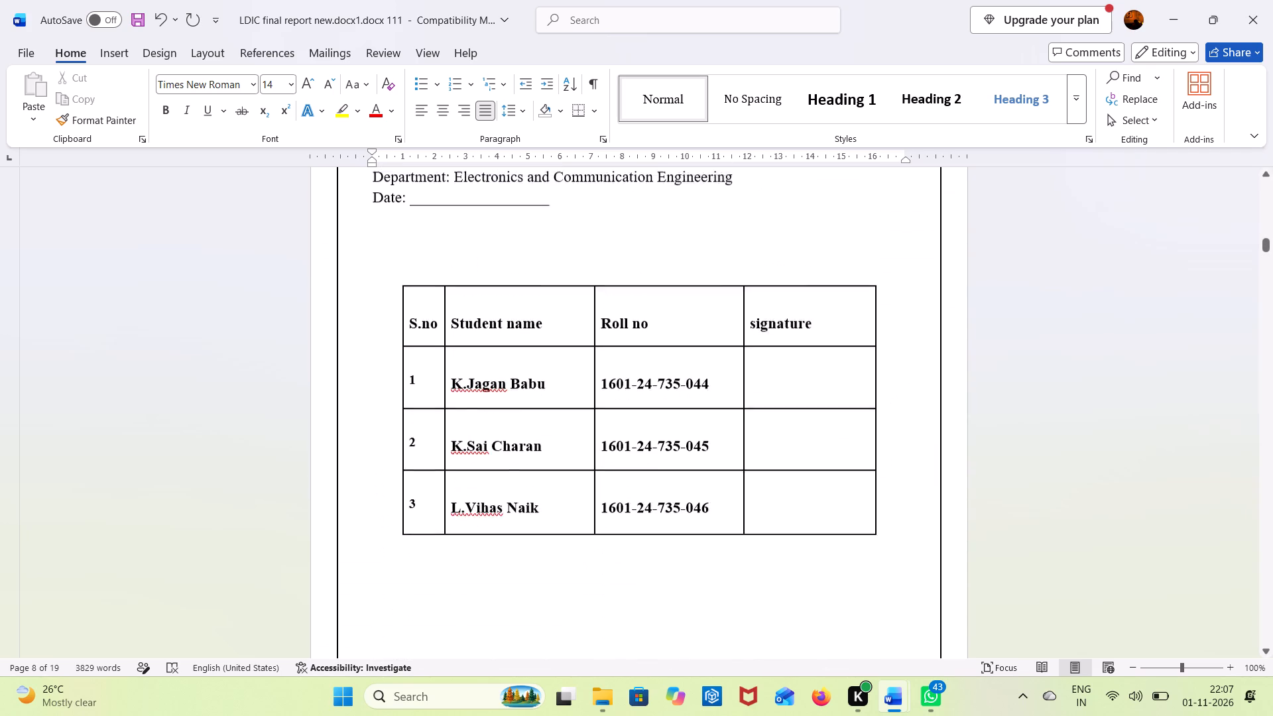
{"action": "scroll", "coordinate": [506, 499], "scroll_direction": "down", "scroll_amount": 5}
{"action": "scroll", "coordinate": [503, 501], "scroll_direction": "up", "scroll_amount": 12}
{"action": "scroll", "coordinate": [501, 506], "scroll_direction": "down", "scroll_amount": 4}
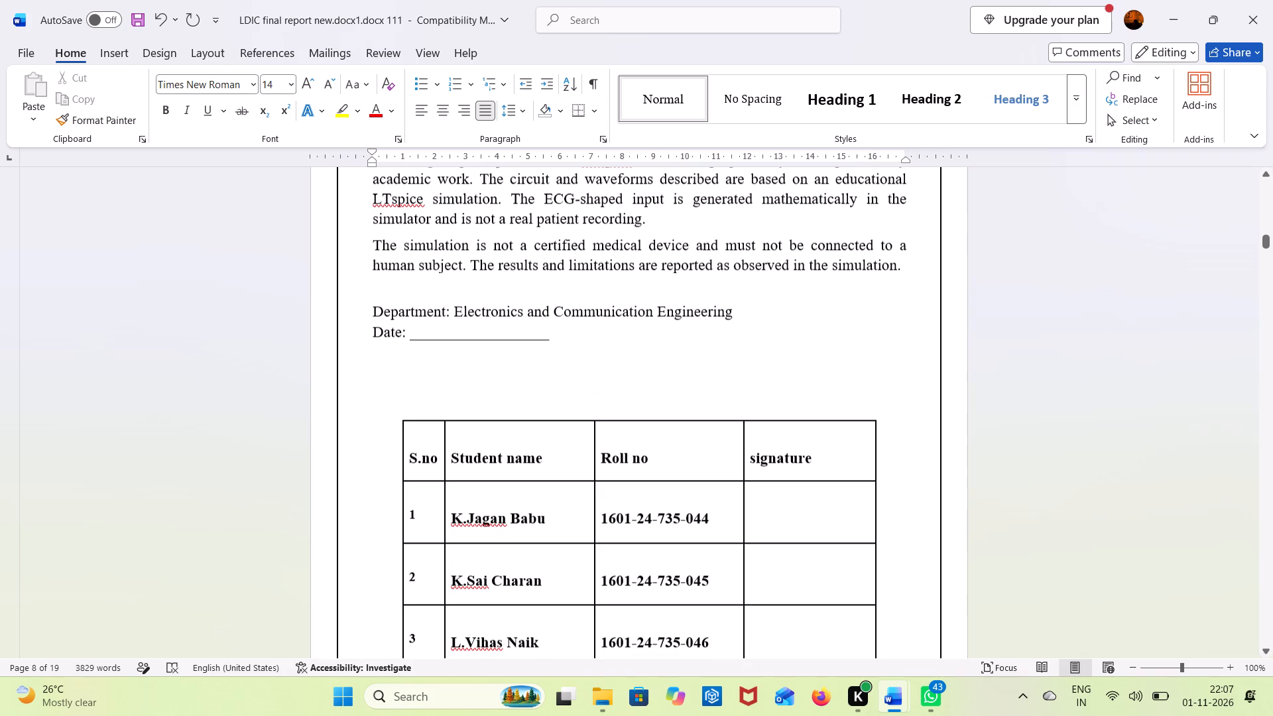
{"action": "scroll", "coordinate": [501, 507], "scroll_direction": "down", "scroll_amount": 4}
{"action": "scroll", "coordinate": [501, 507], "scroll_direction": "up", "scroll_amount": 20}
{"action": "scroll", "coordinate": [501, 507], "scroll_direction": "up", "scroll_amount": 1}
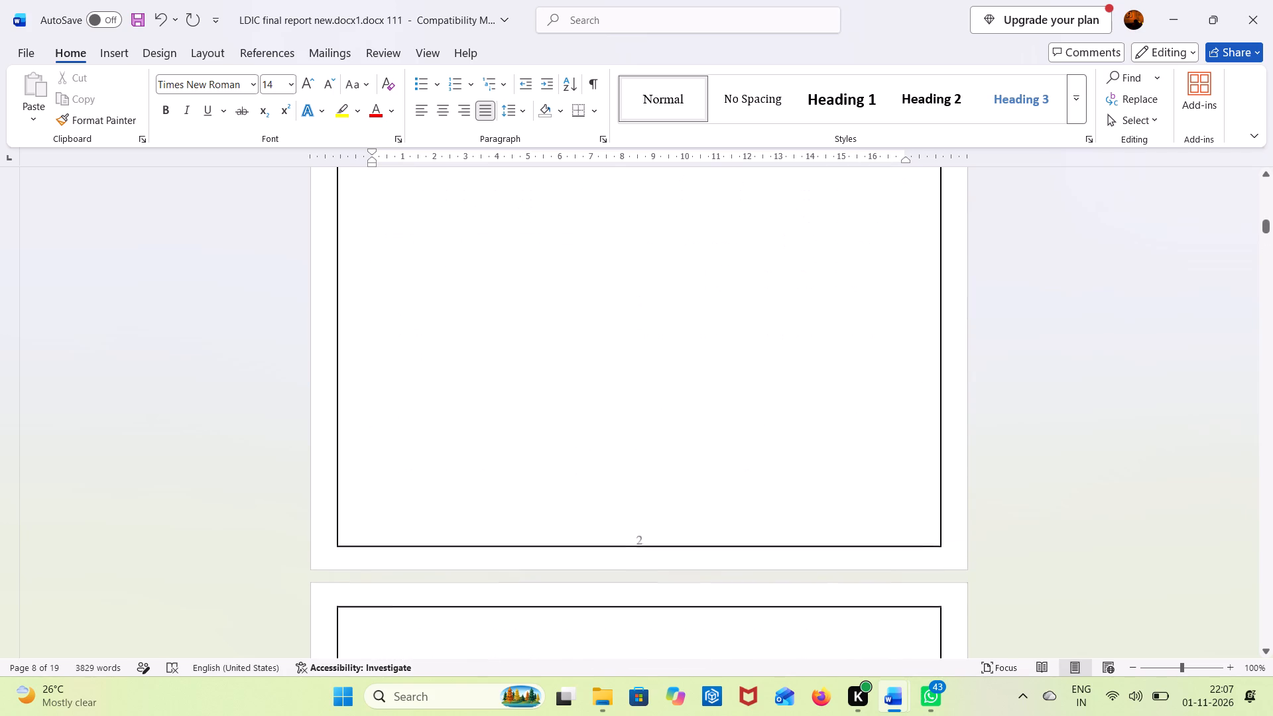
{"action": "scroll", "coordinate": [501, 507], "scroll_direction": "up", "scroll_amount": 9}
{"action": "scroll", "coordinate": [501, 507], "scroll_direction": "up", "scroll_amount": 20}
{"action": "scroll", "coordinate": [501, 507], "scroll_direction": "up", "scroll_amount": 1}
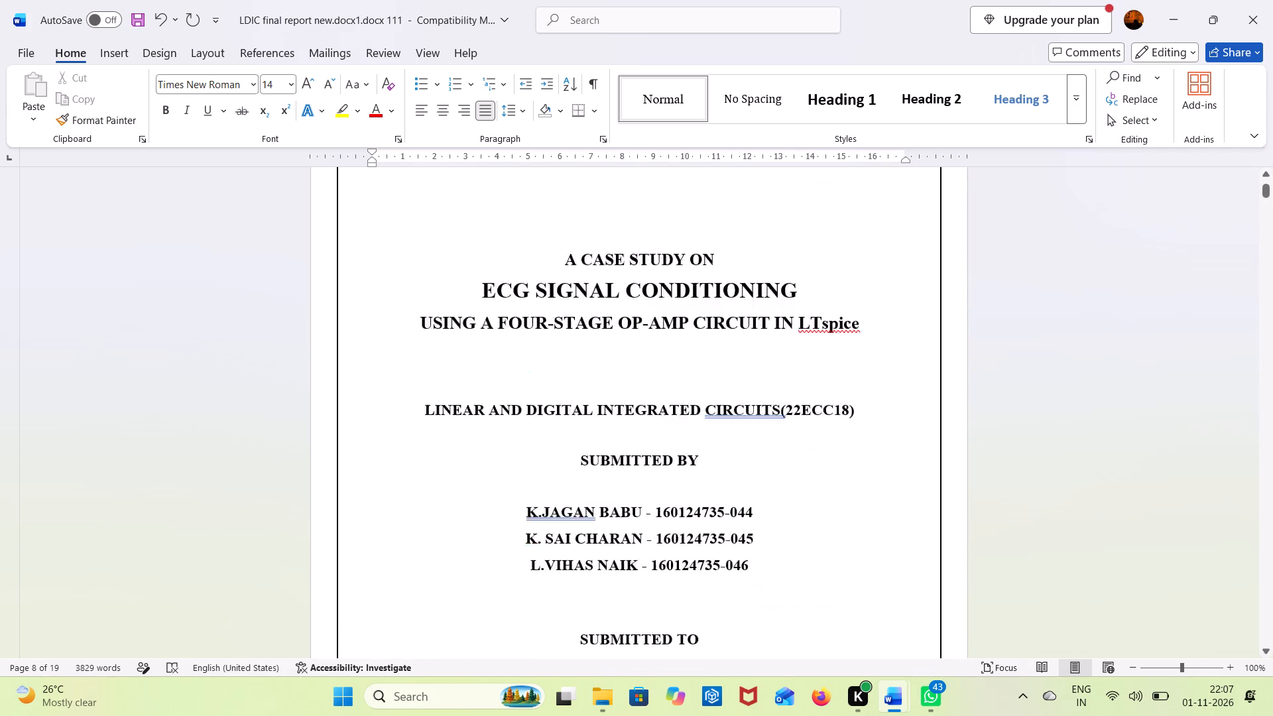
{"action": "scroll", "coordinate": [501, 508], "scroll_direction": "up", "scroll_amount": 6}
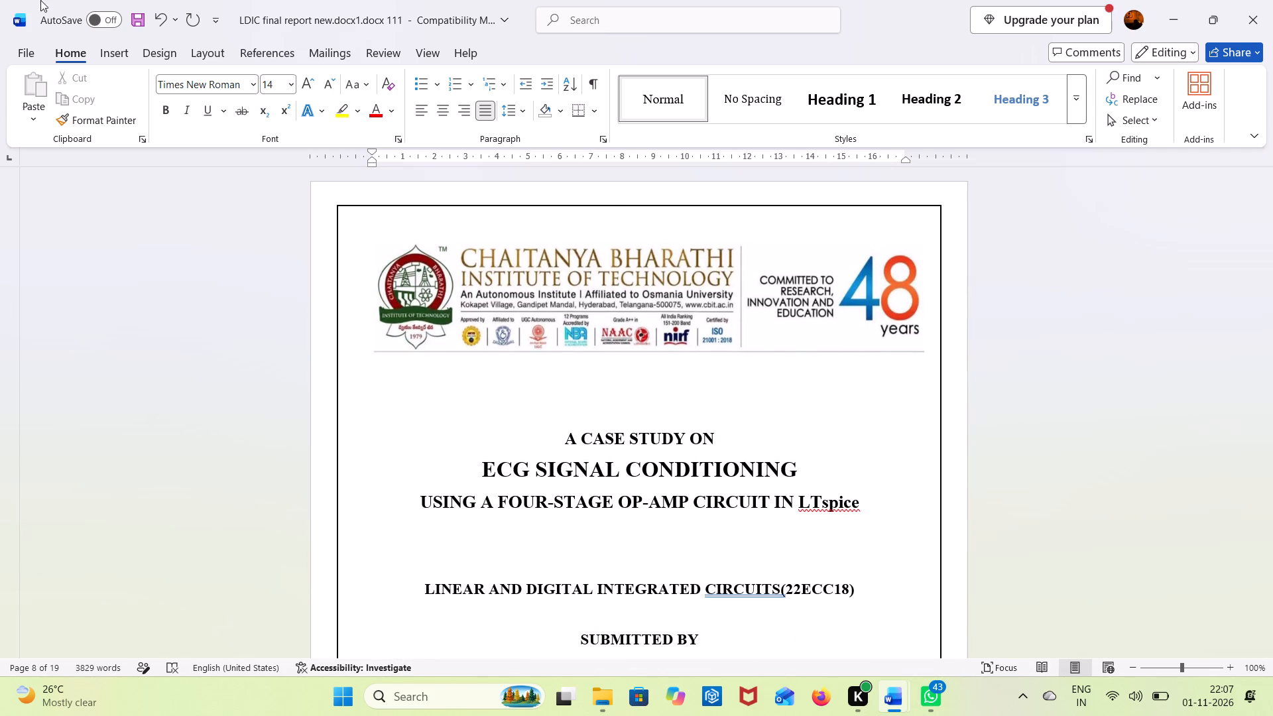
Save the report under its existing file name.
{"action": "left_click", "coordinate": [21, 48]}
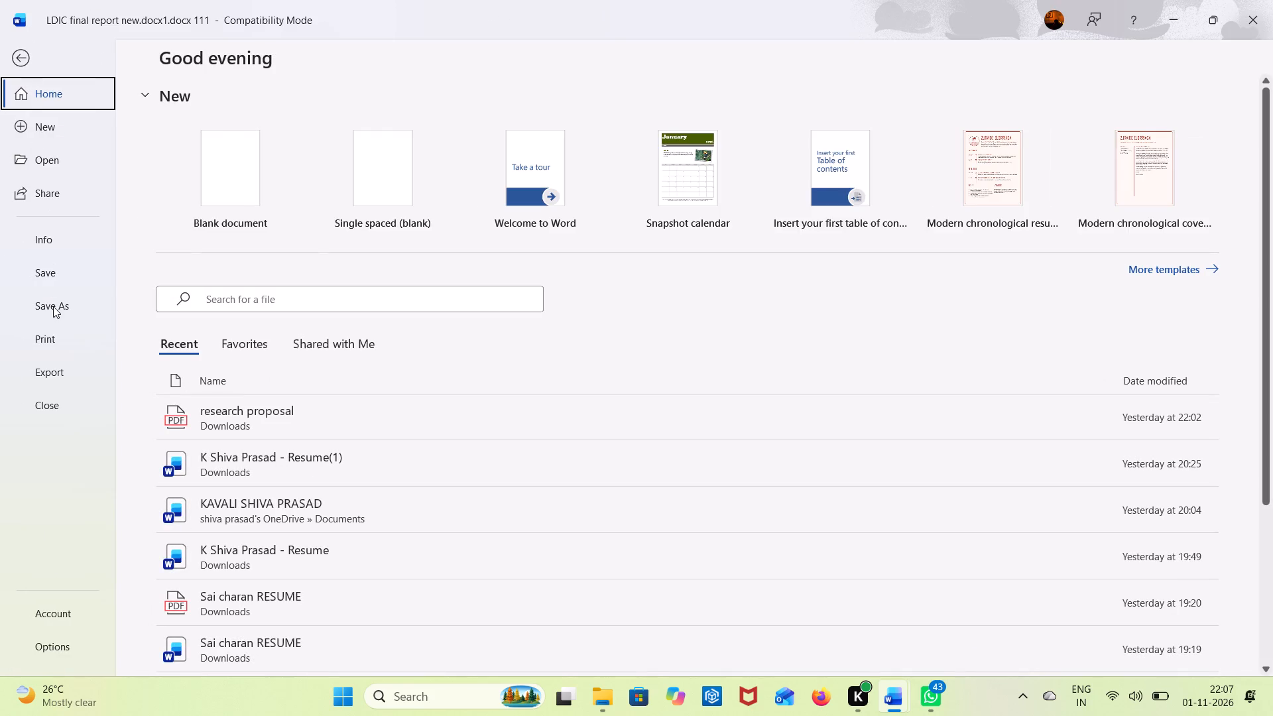
{"action": "left_click", "coordinate": [53, 308]}
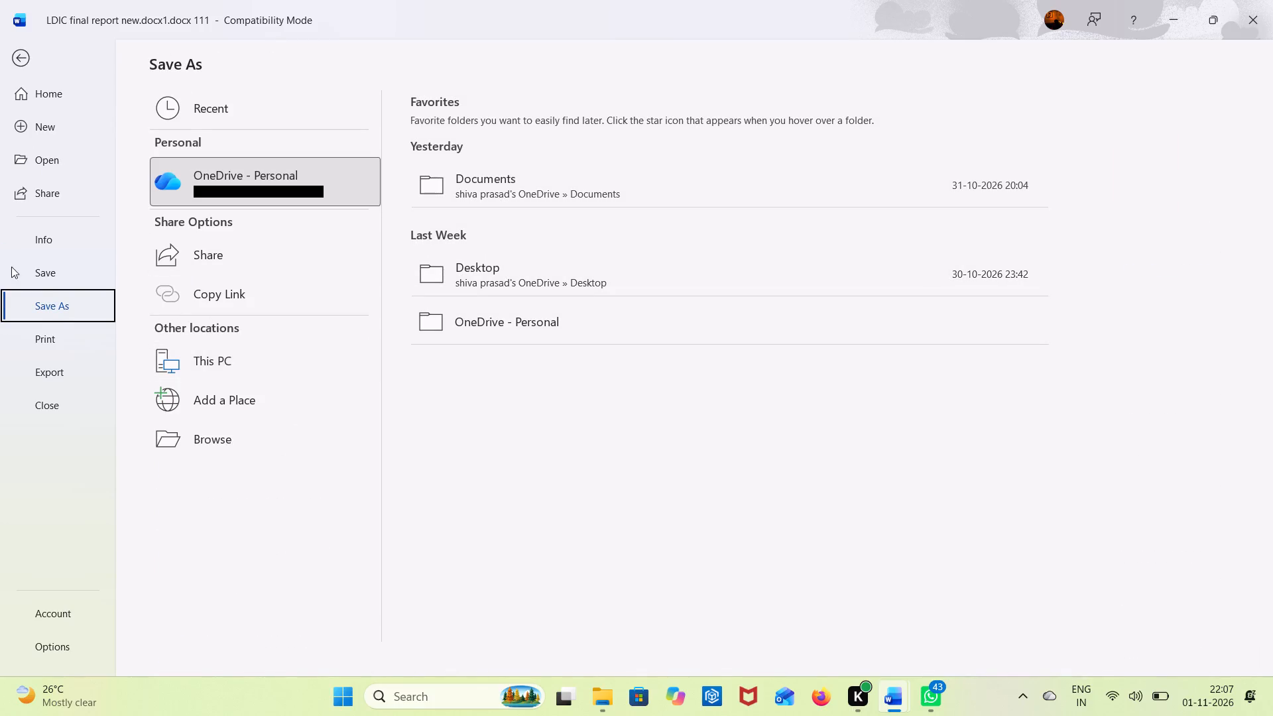
{"action": "left_click", "coordinate": [30, 273]}
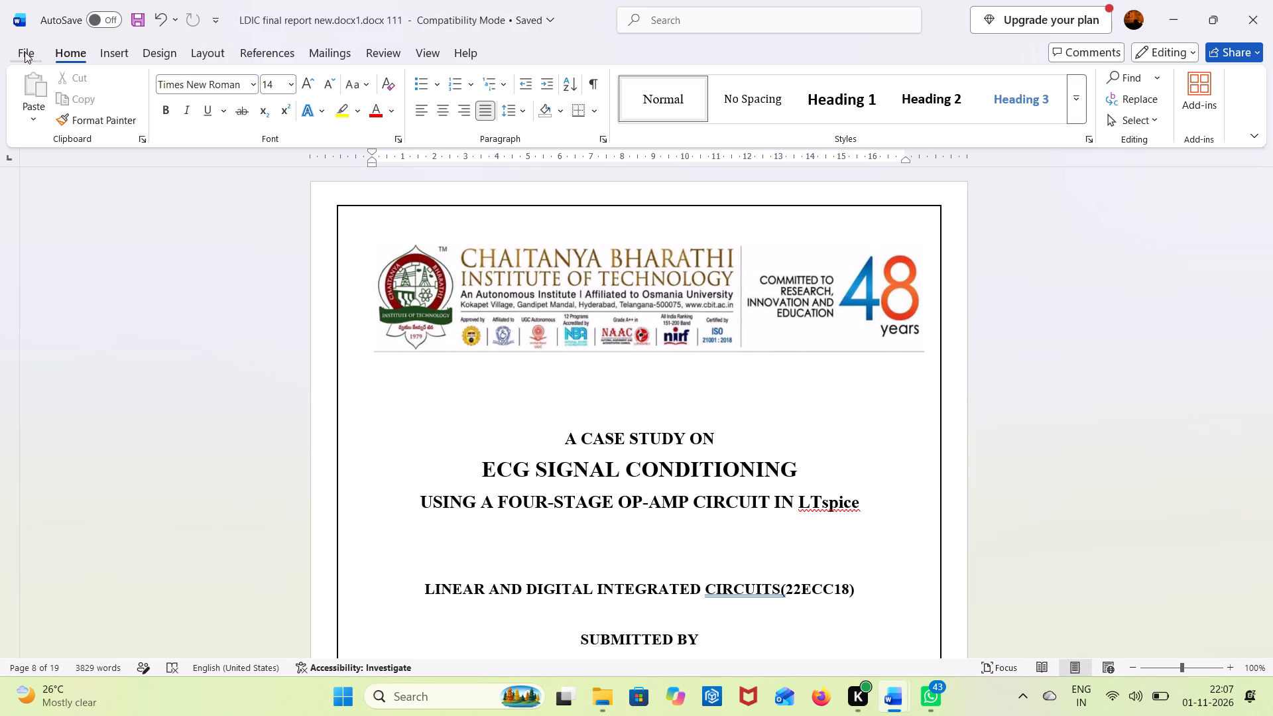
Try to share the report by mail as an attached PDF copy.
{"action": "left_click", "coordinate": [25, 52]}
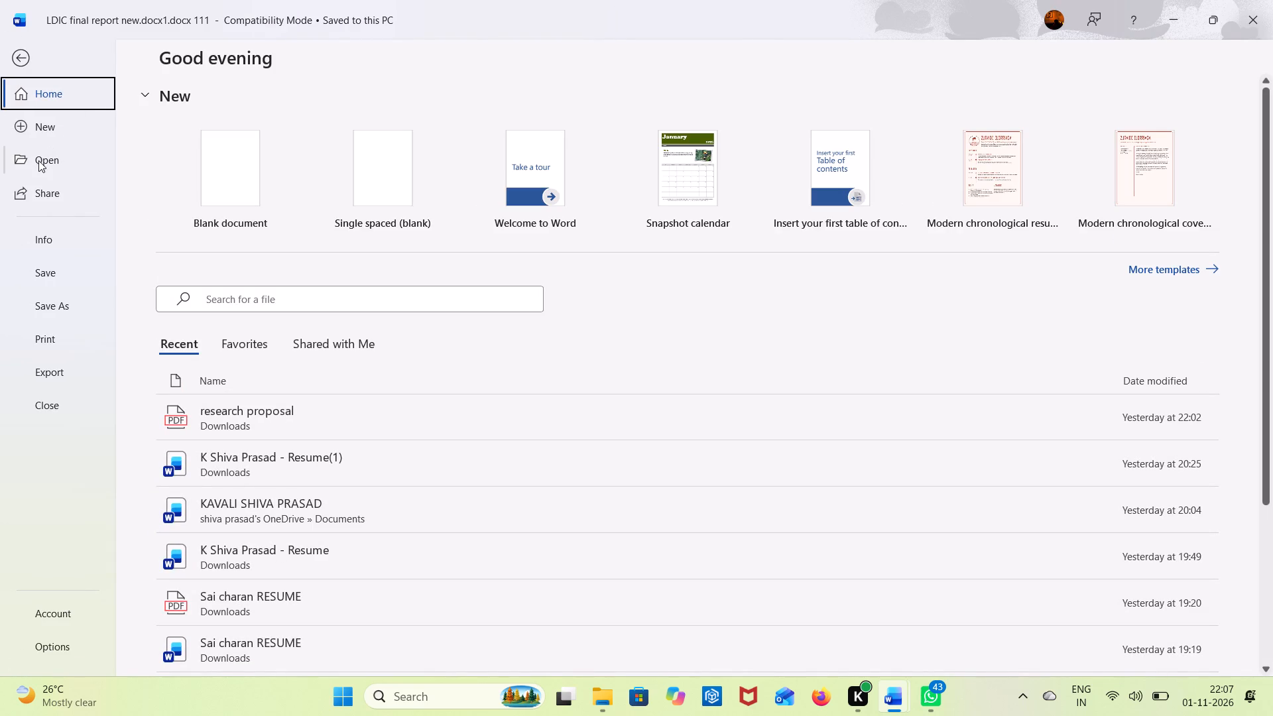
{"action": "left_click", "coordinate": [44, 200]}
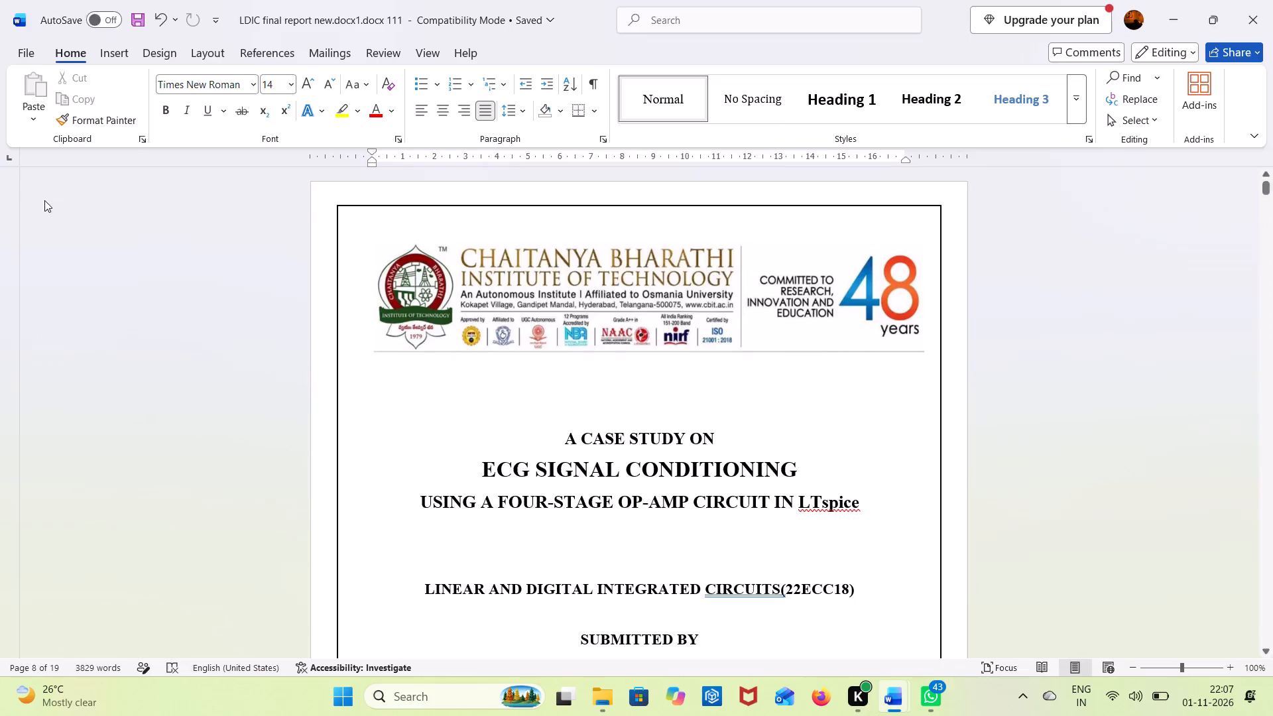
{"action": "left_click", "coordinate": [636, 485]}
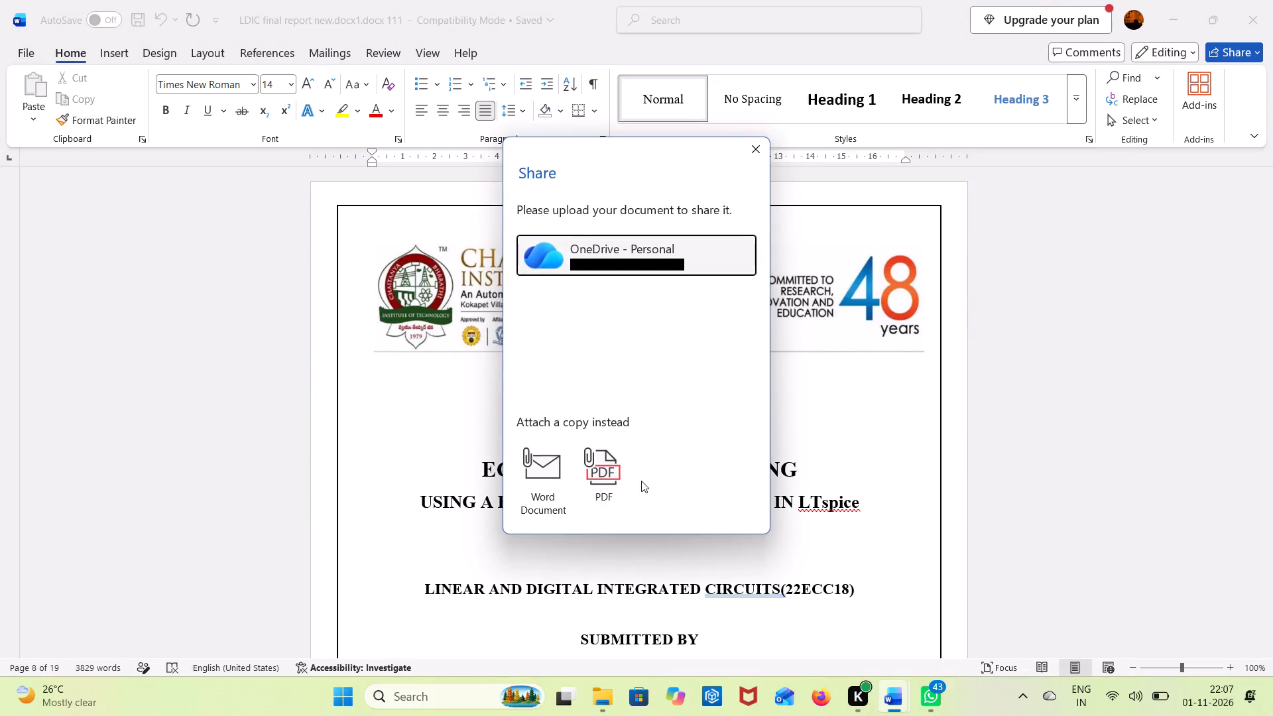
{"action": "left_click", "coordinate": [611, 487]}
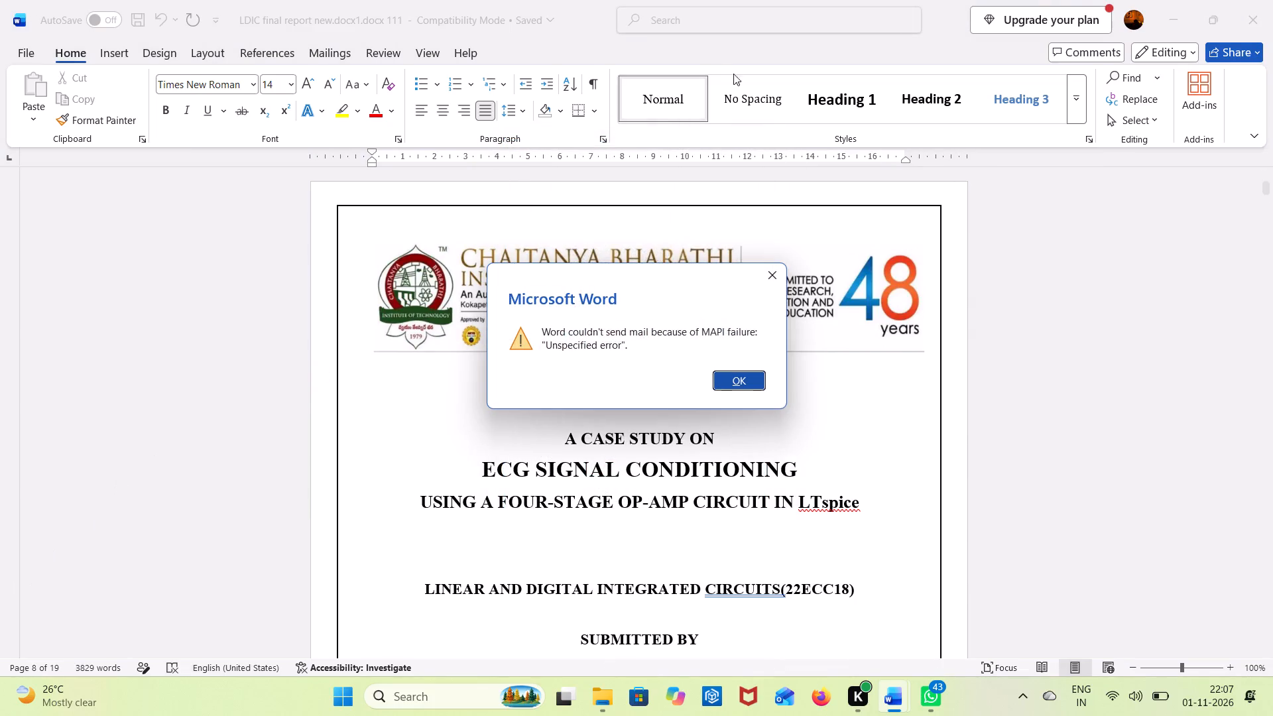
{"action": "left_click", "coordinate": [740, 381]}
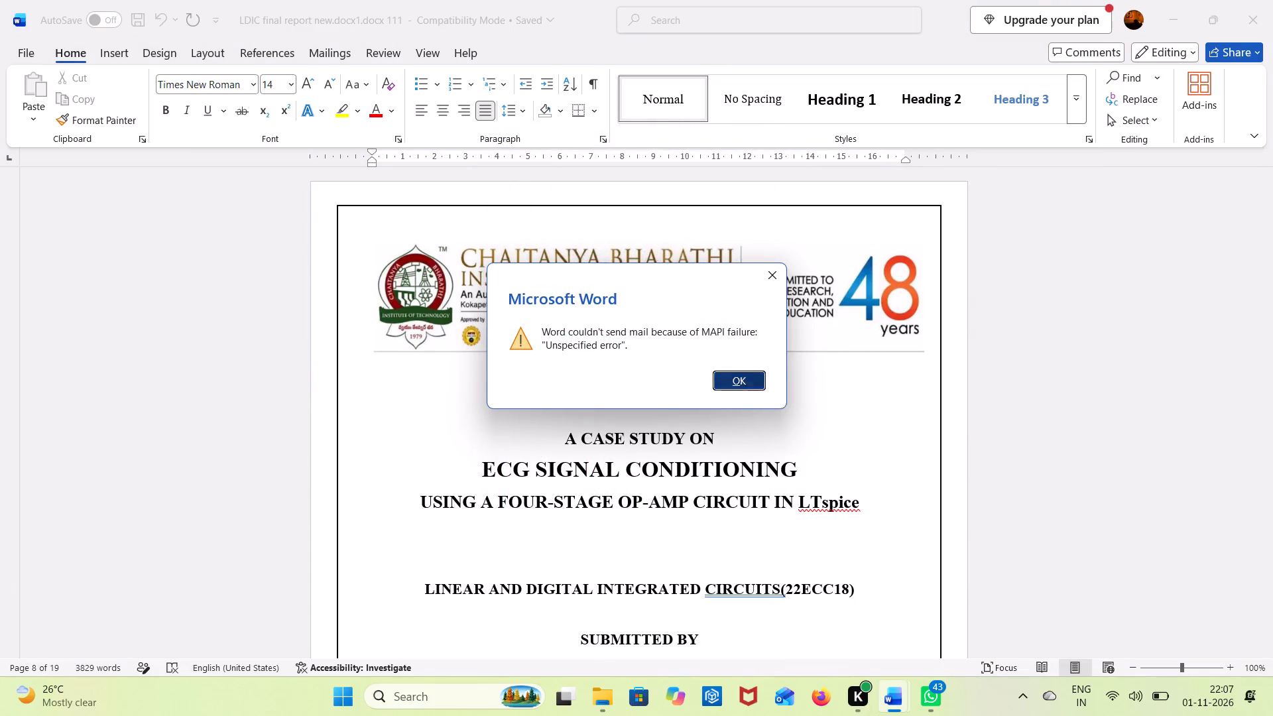
Export the report as a PDF named saildic in the 2026-44 folder, optimized for standard publishing.
{"action": "left_click", "coordinate": [24, 49]}
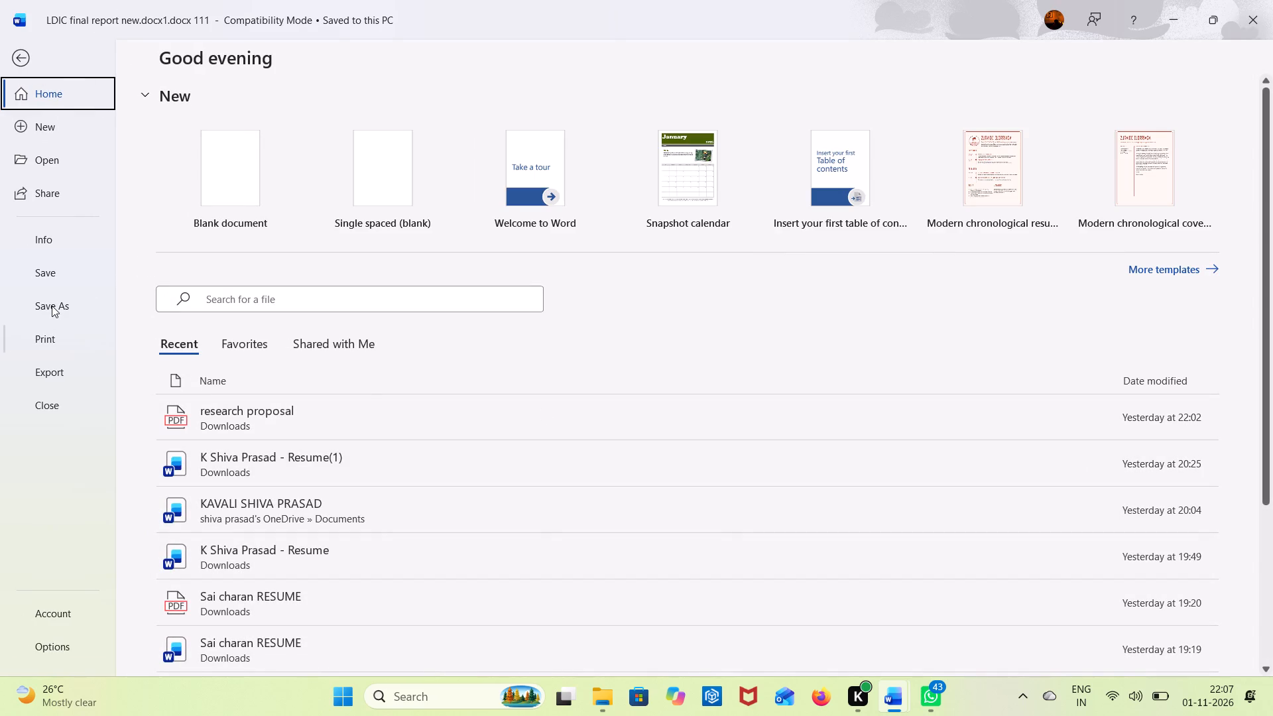
{"action": "left_click", "coordinate": [52, 371]}
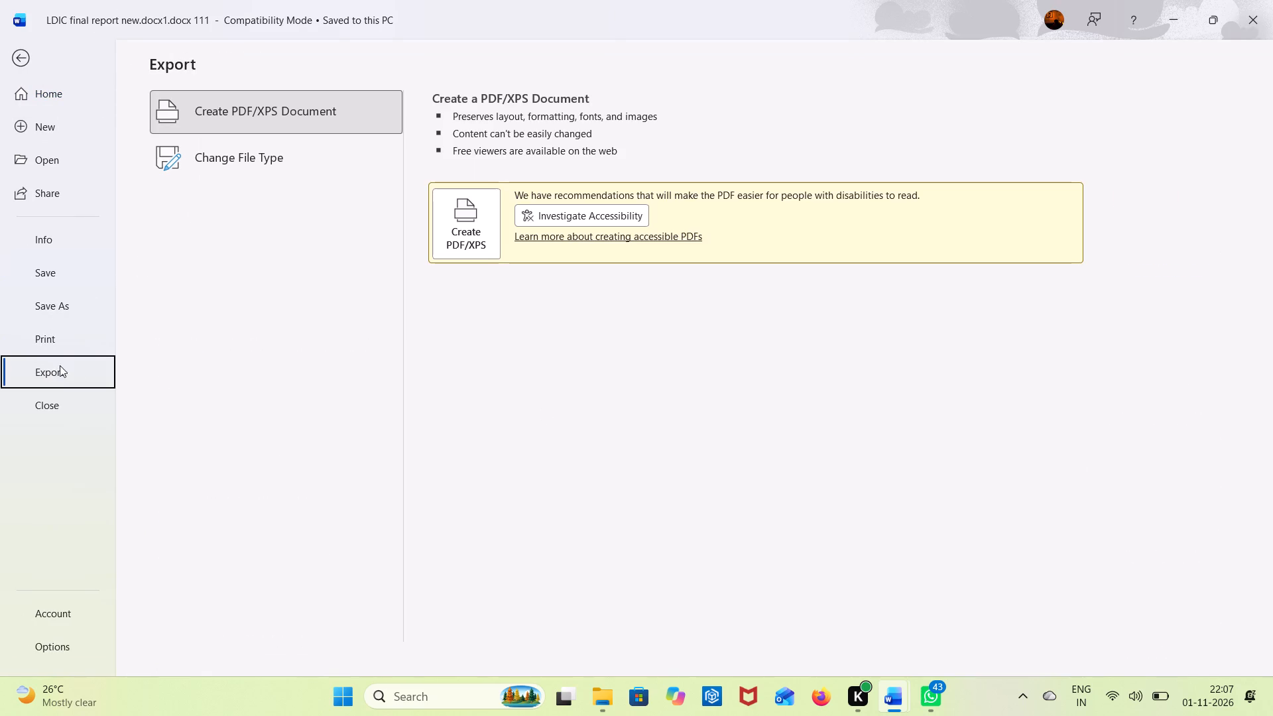
{"action": "left_click", "coordinate": [471, 236]}
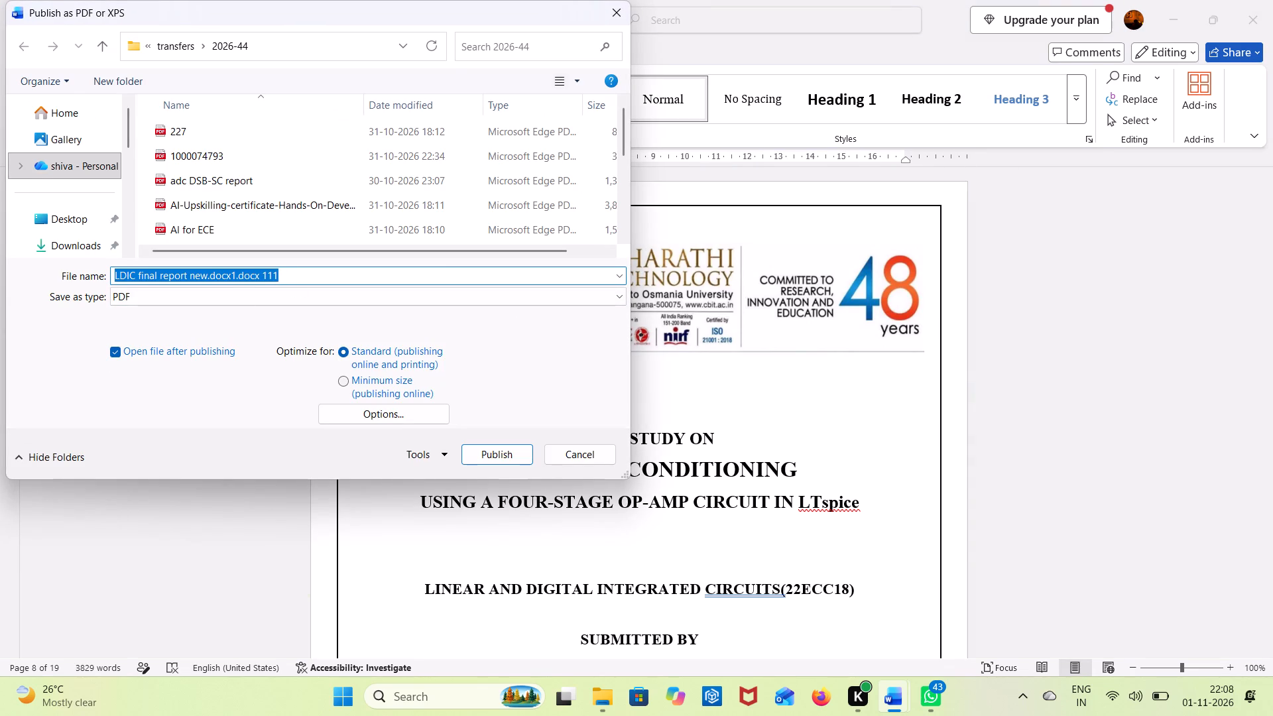
{"action": "key", "text": "BackSpace"}
{"action": "type", "text": "saildic"}
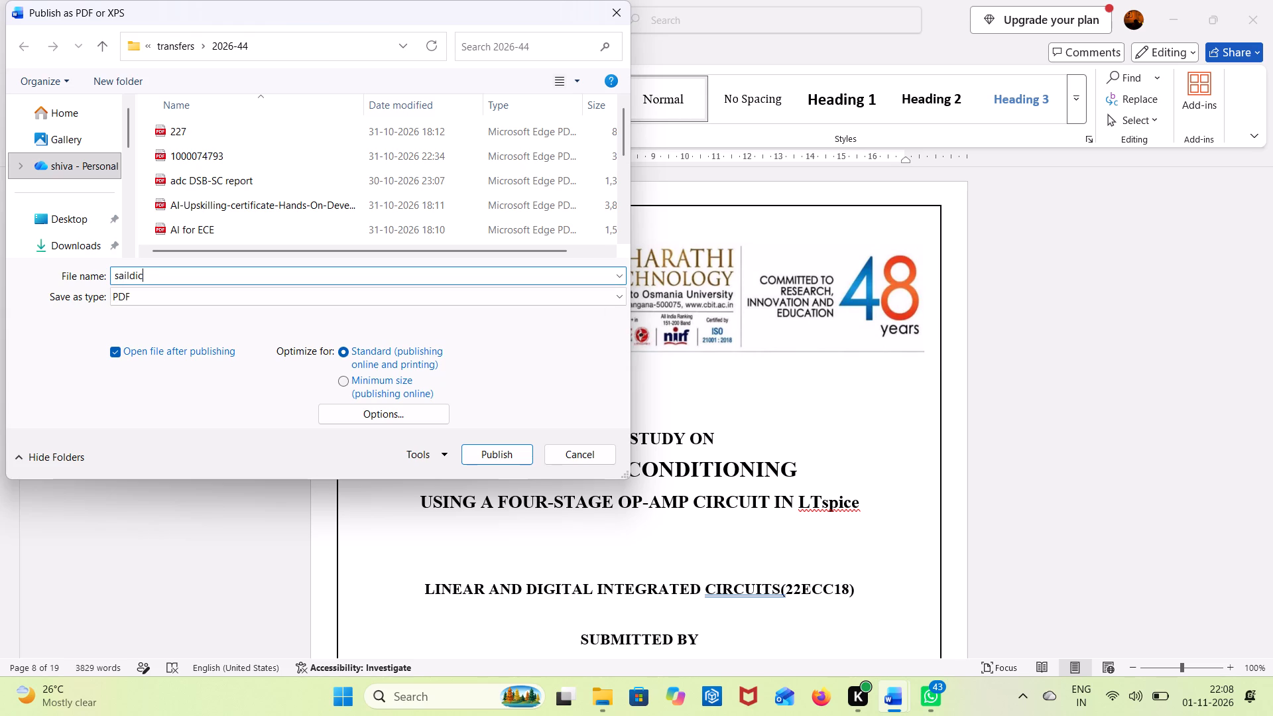
{"action": "key", "text": "Return"}
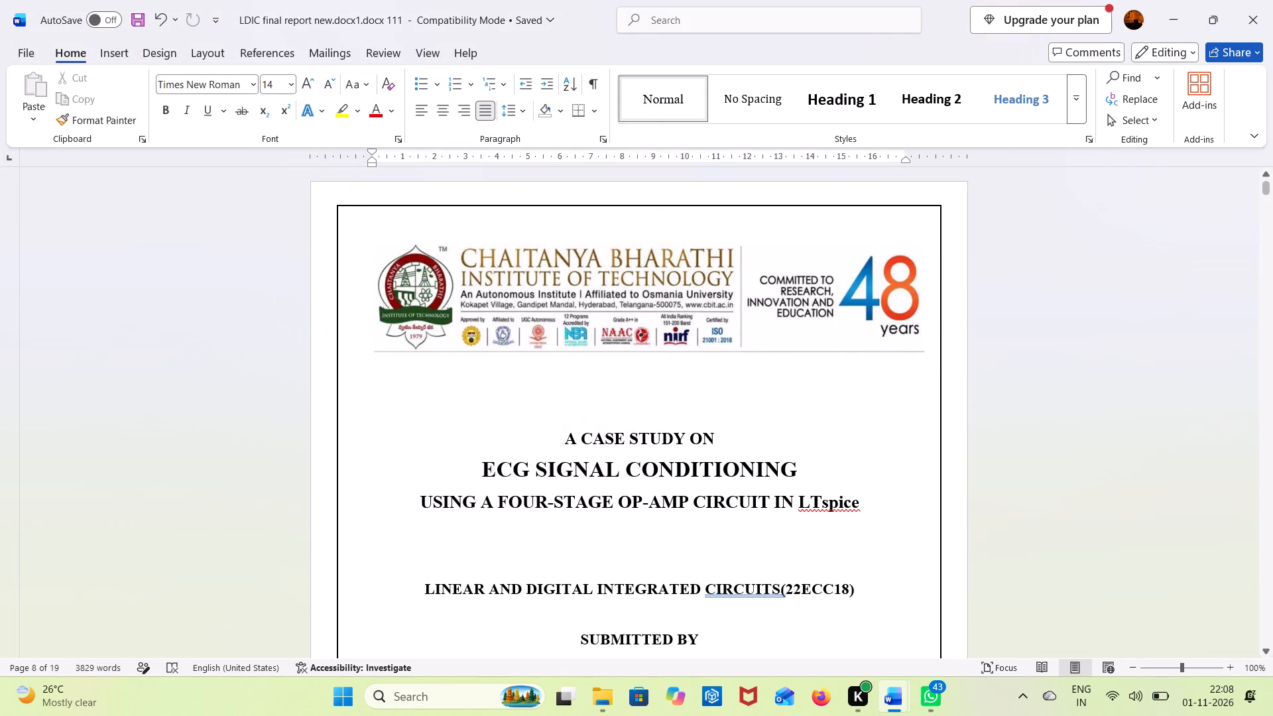
{"action": "left_click", "coordinate": [937, 694]}
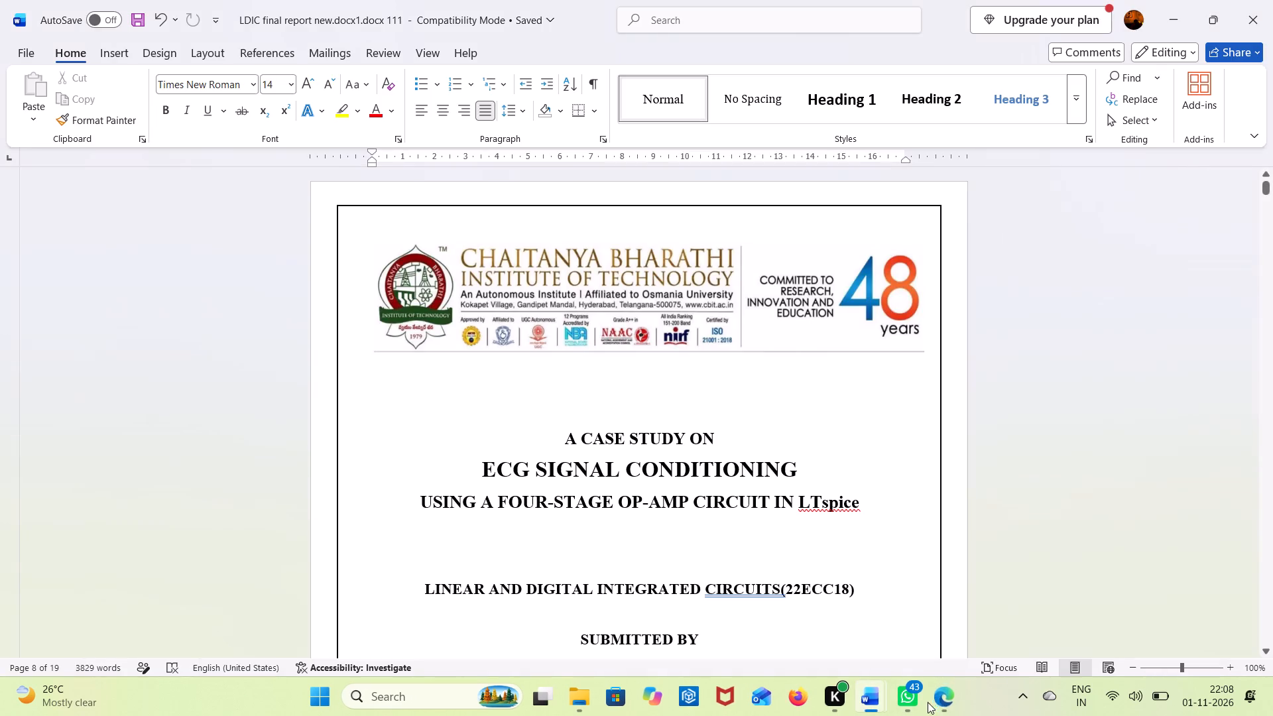
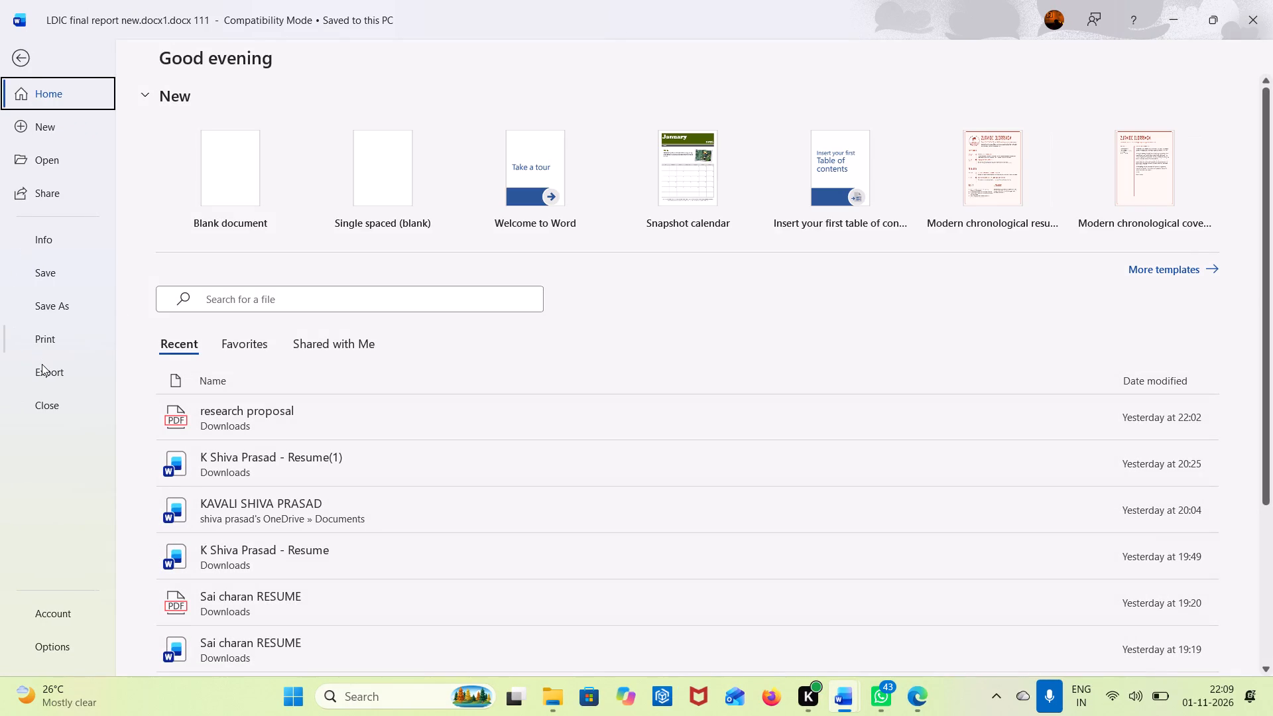
Open the export options for creating a PDF/XPS copy of the report.
{"action": "left_click", "coordinate": [44, 373]}
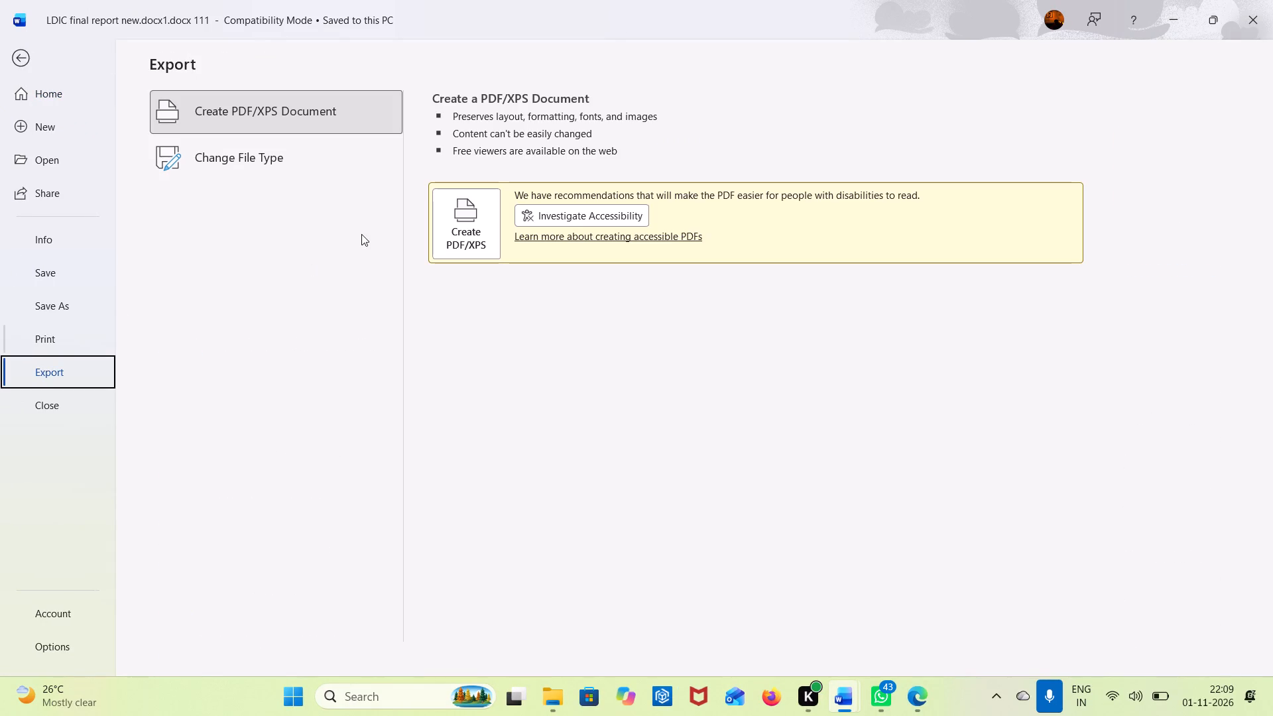
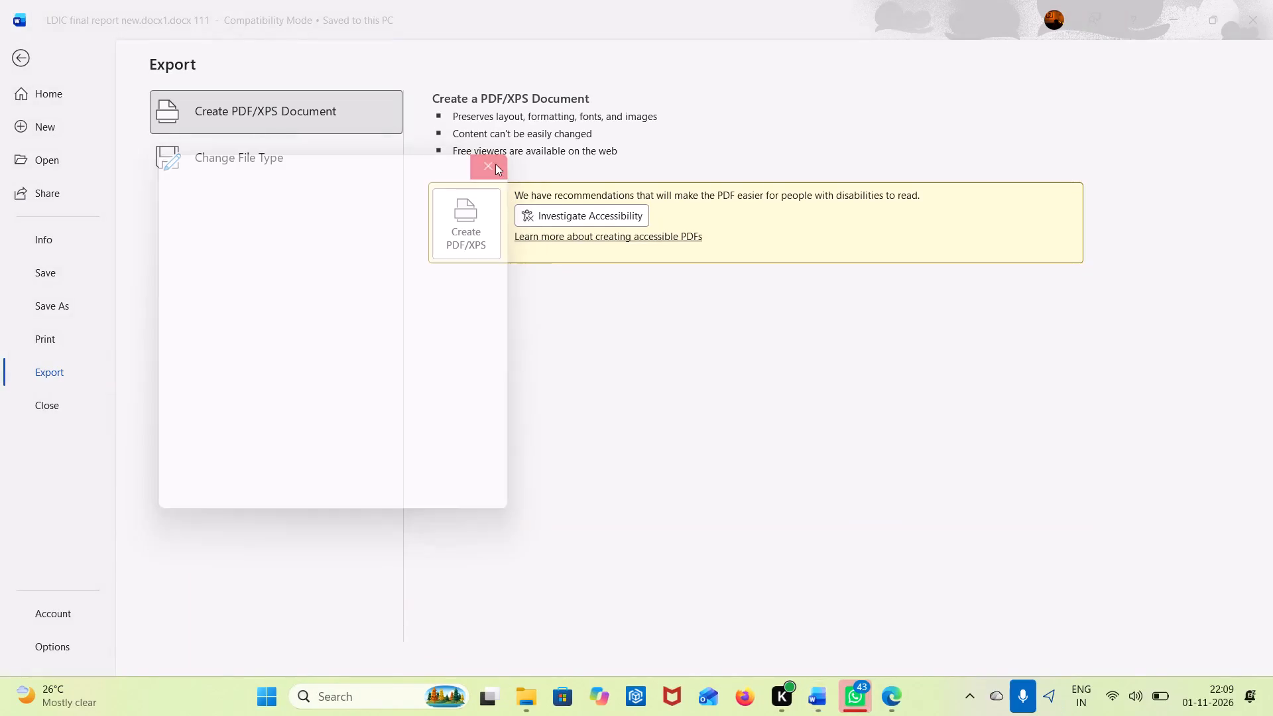
Publish the report as a PDF named saildic in the Downloads folder.
{"action": "left_click", "coordinate": [473, 213]}
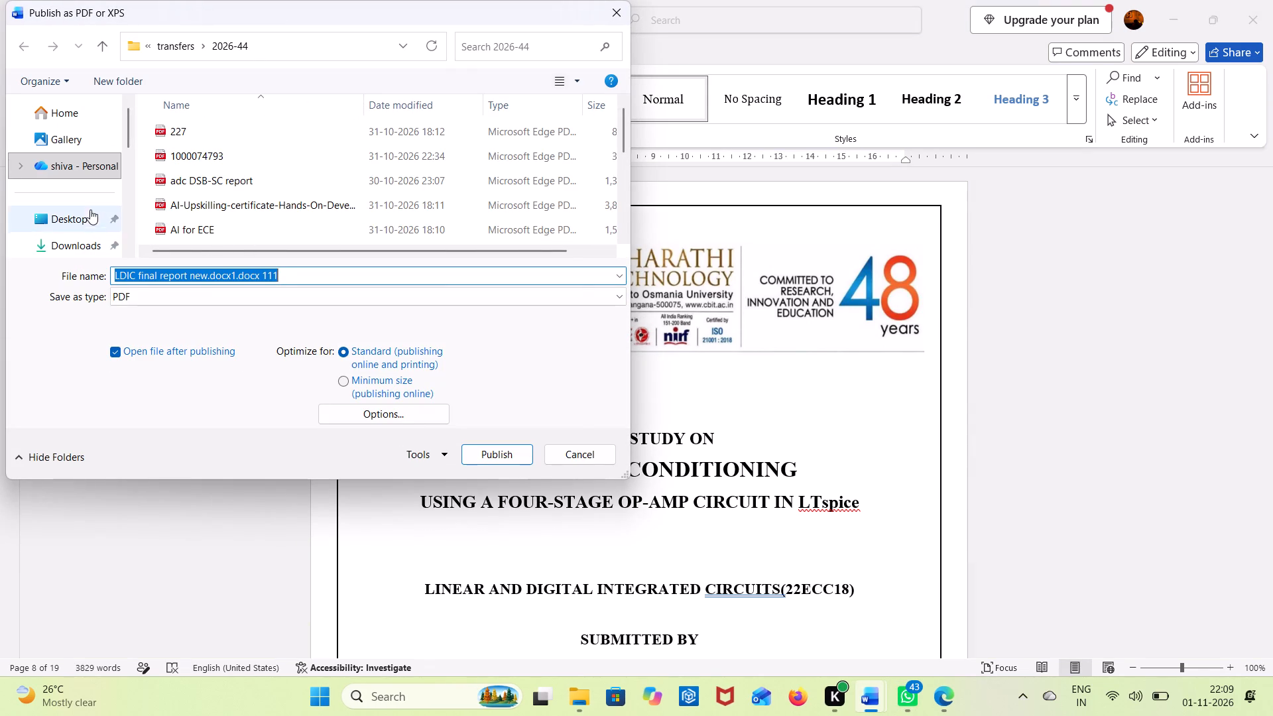
{"action": "left_click", "coordinate": [82, 236]}
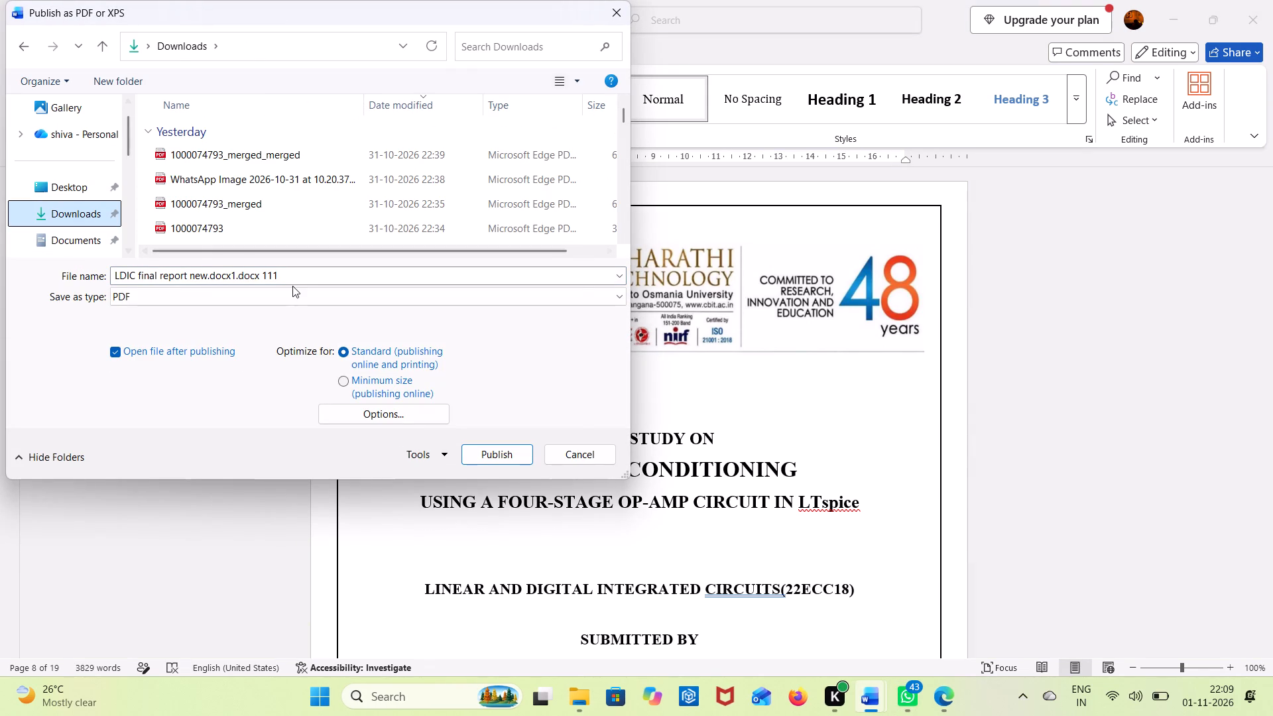
{"action": "left_click_drag", "start_coordinate": [302, 274], "coordinate": [107, 266]}
{"action": "key", "text": "BackSpace"}
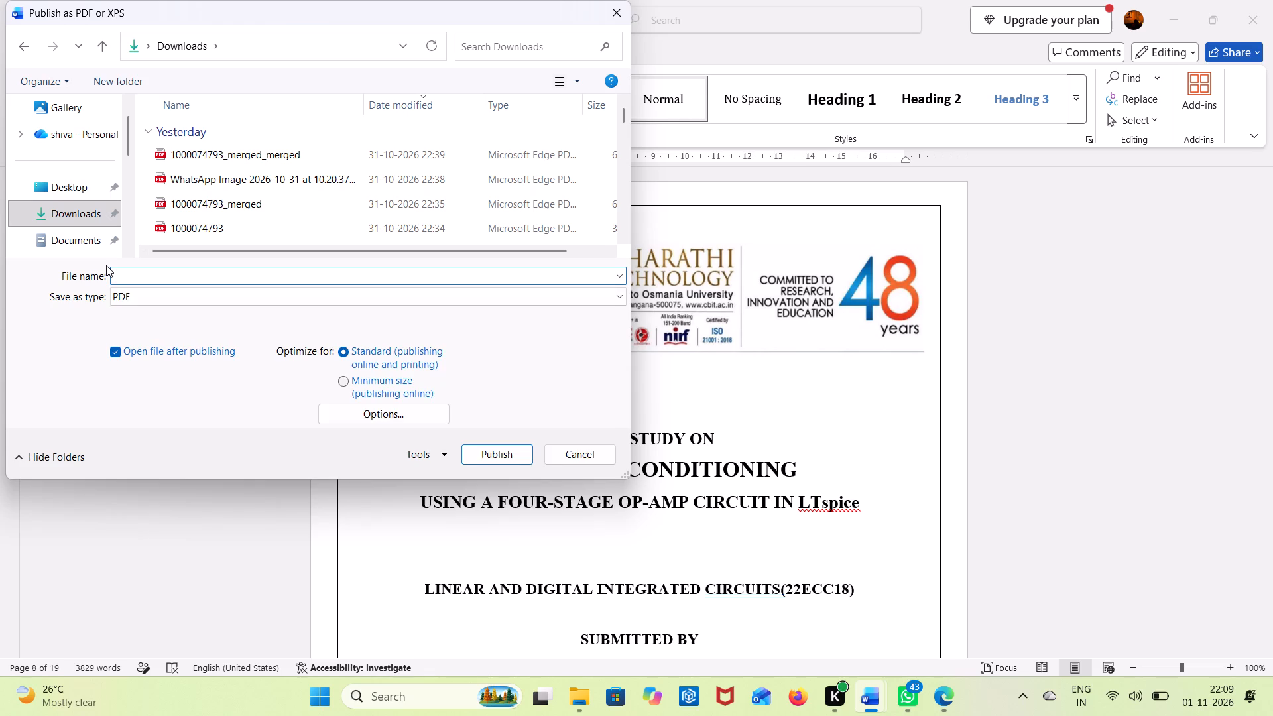
{"action": "type", "text": "sa"}
{"action": "key", "text": "i"}
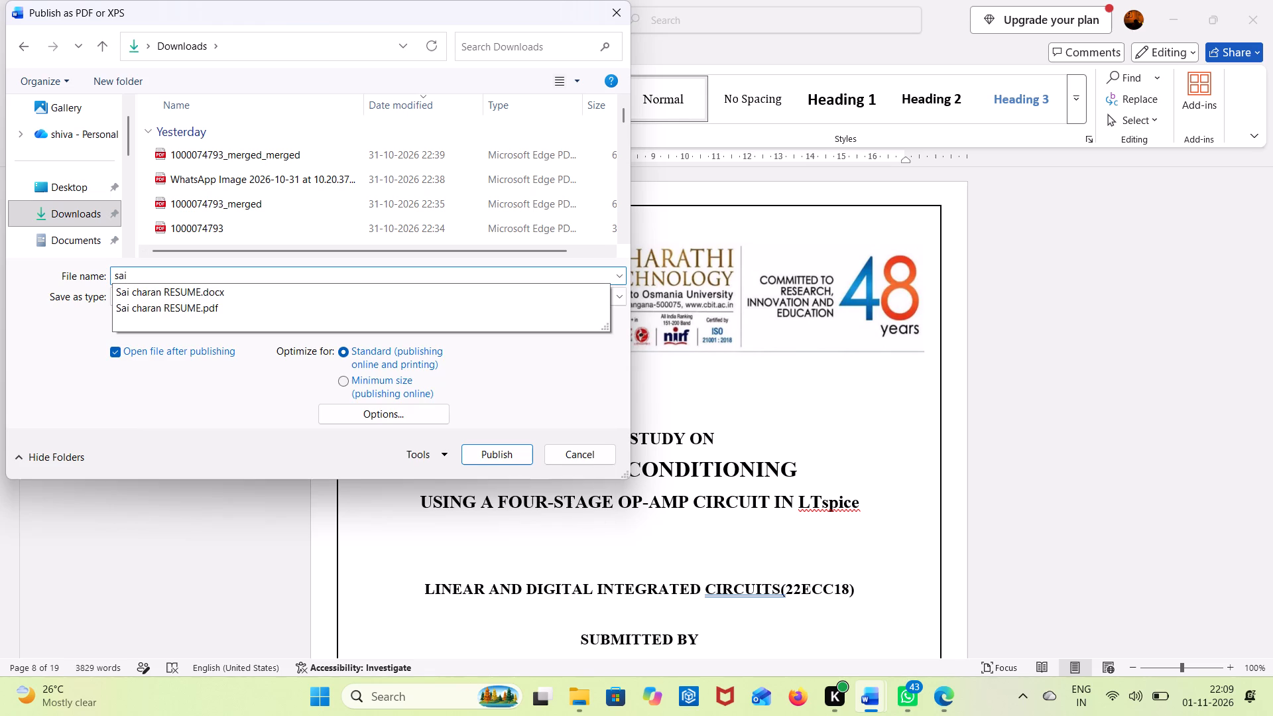
{"action": "type", "text": "ldic"}
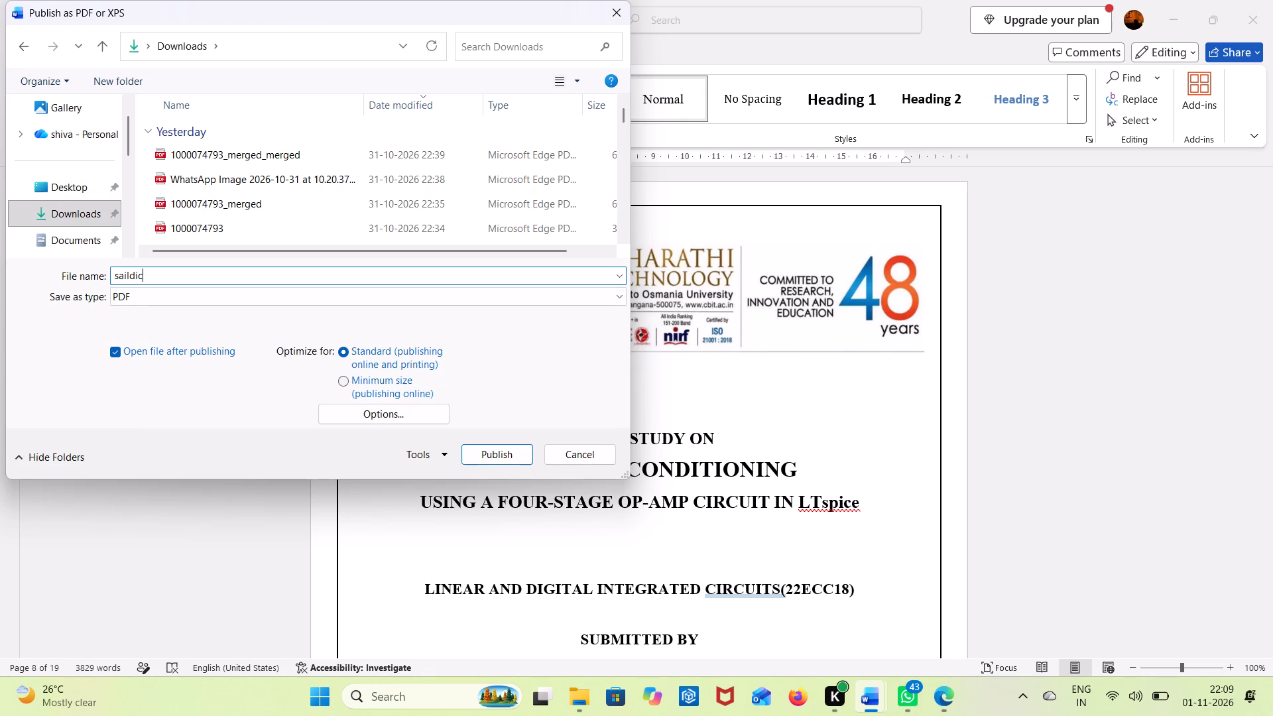
{"action": "key", "text": "Return"}
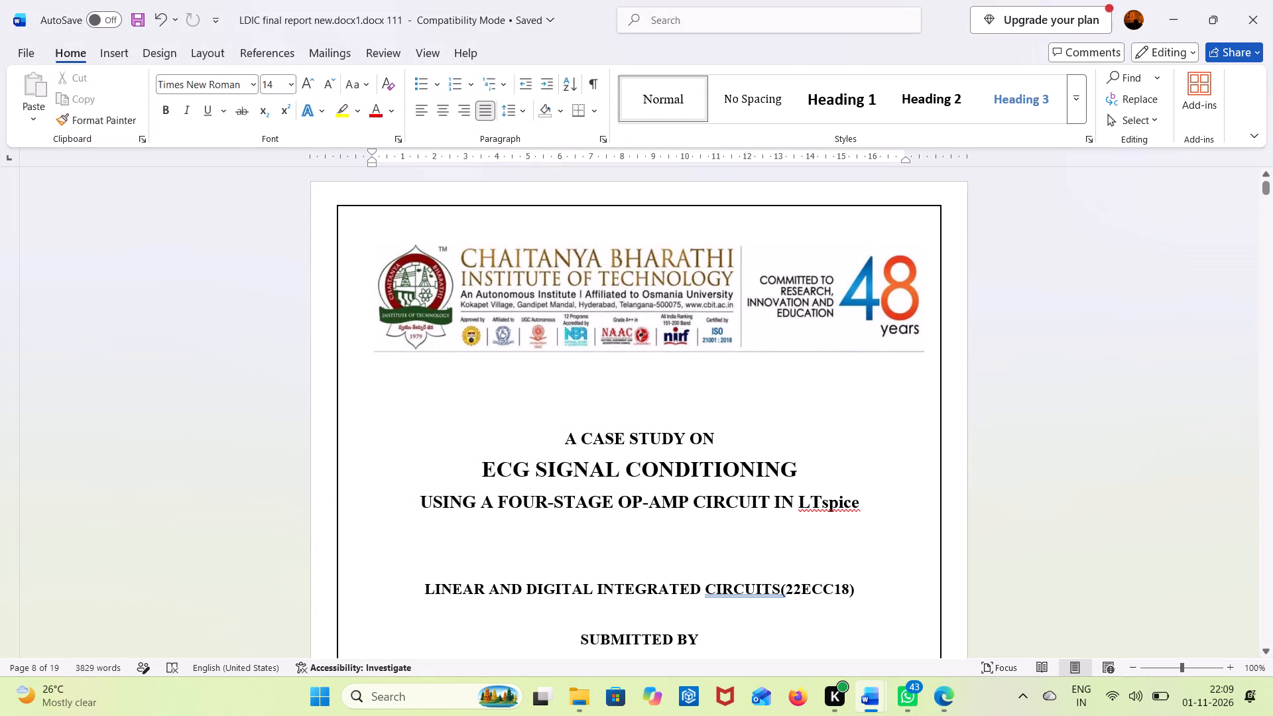